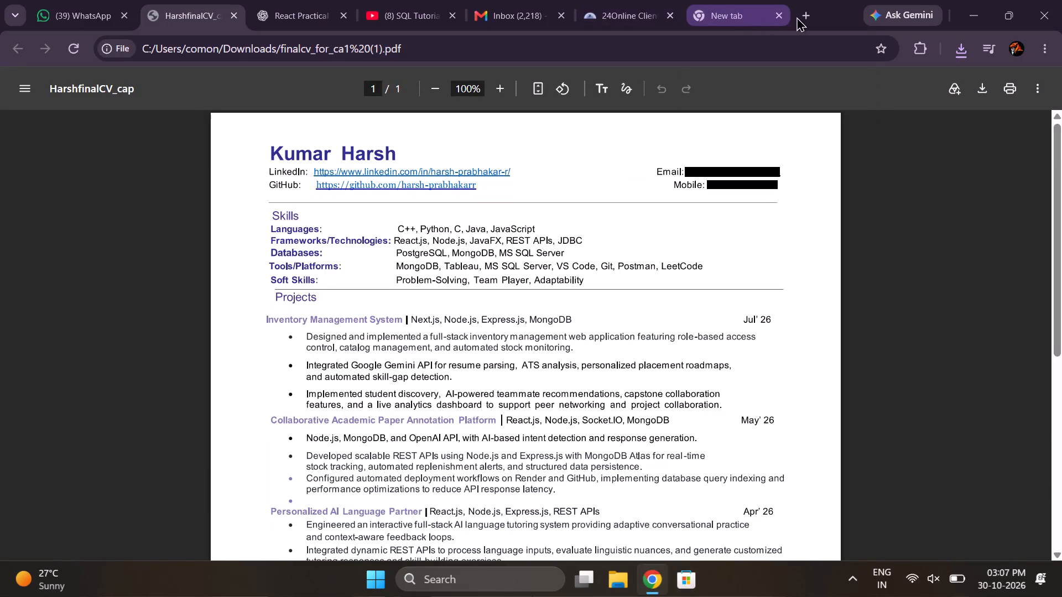
Search the web for "pdf to doc" and open iLovePDF's "Convert PDF to Word online for free" result.
{"action": "left_click", "coordinate": [756, 9]}
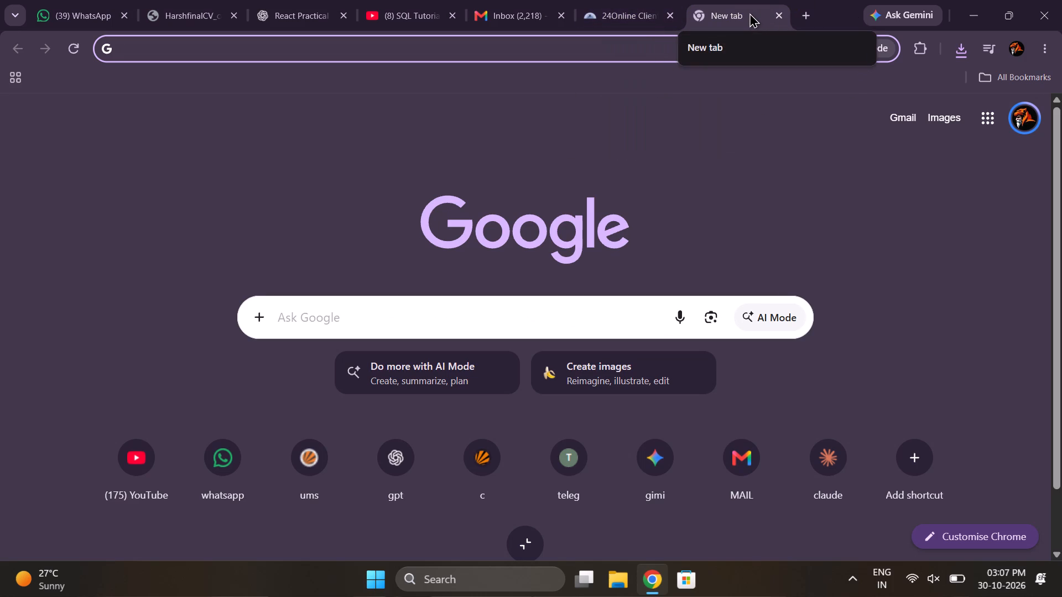
{"action": "key", "text": "p"}
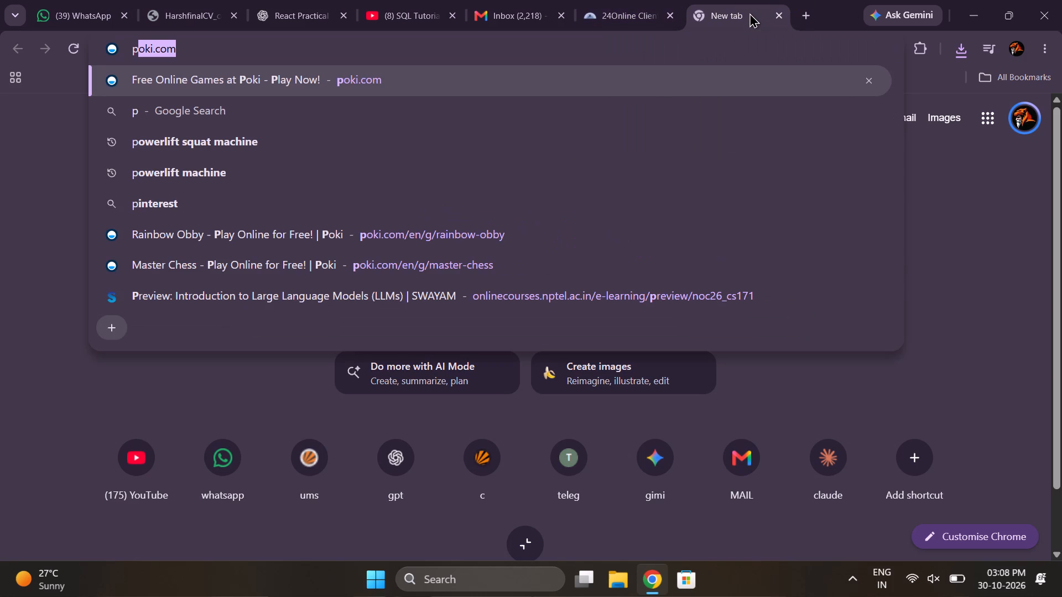
{"action": "key", "text": "d"}
{"action": "key", "text": "f"}
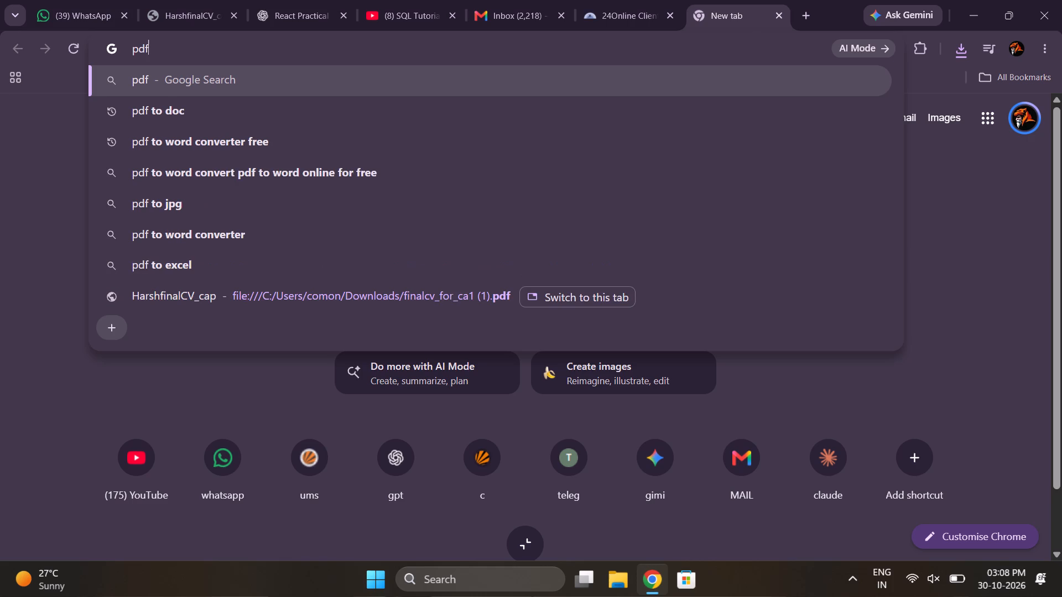
{"action": "left_click", "coordinate": [700, 107]}
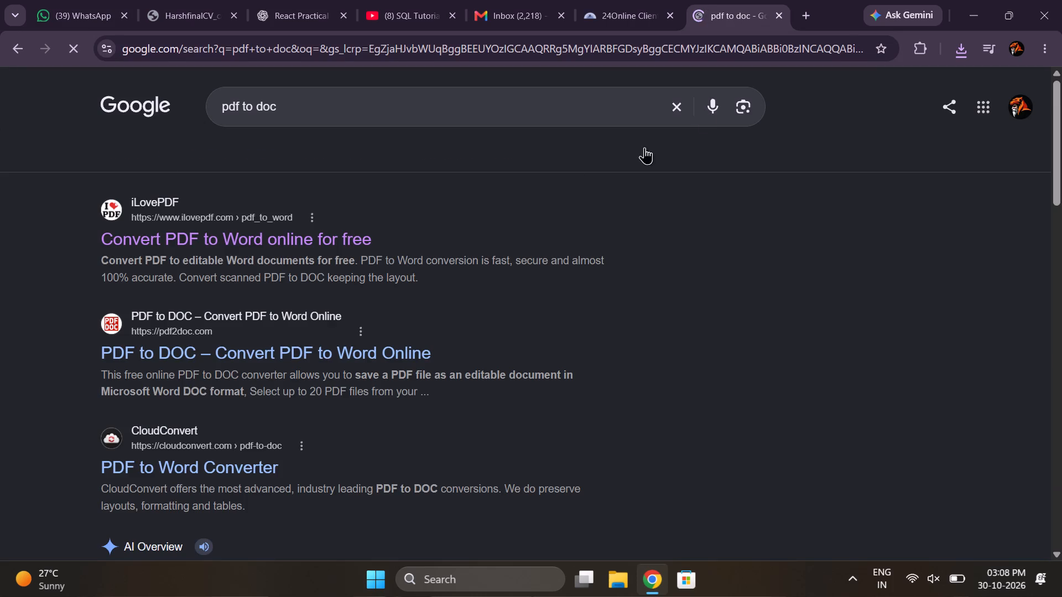
{"action": "left_click", "coordinate": [275, 240]}
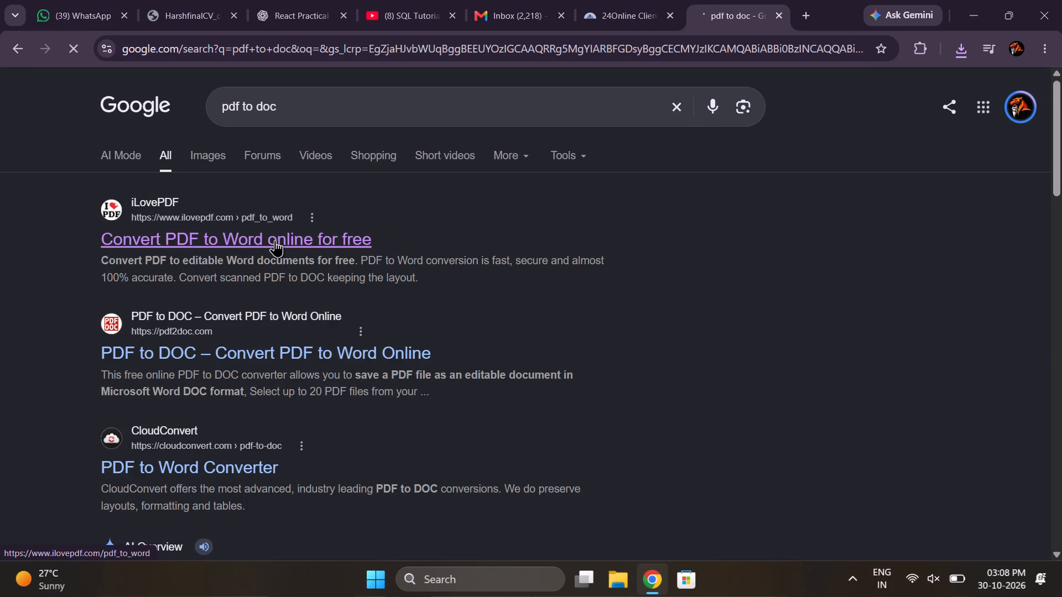
Upload the PDF finalcv_for_ca1 (1) from the Downloads folder to the PDF to Word converter.
{"action": "left_click", "coordinate": [525, 257]}
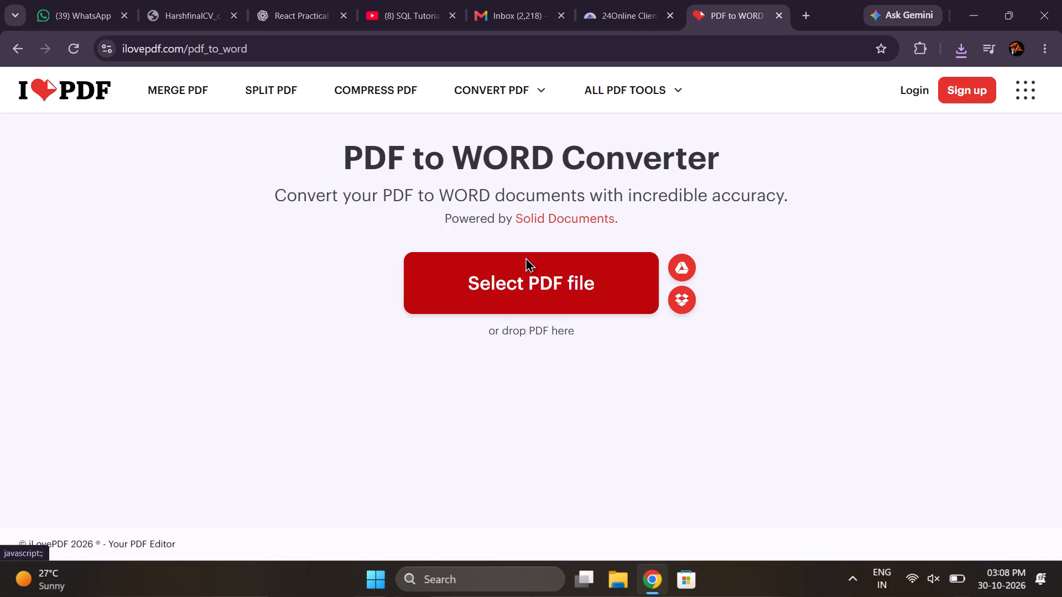
{"action": "left_click", "coordinate": [194, 155]}
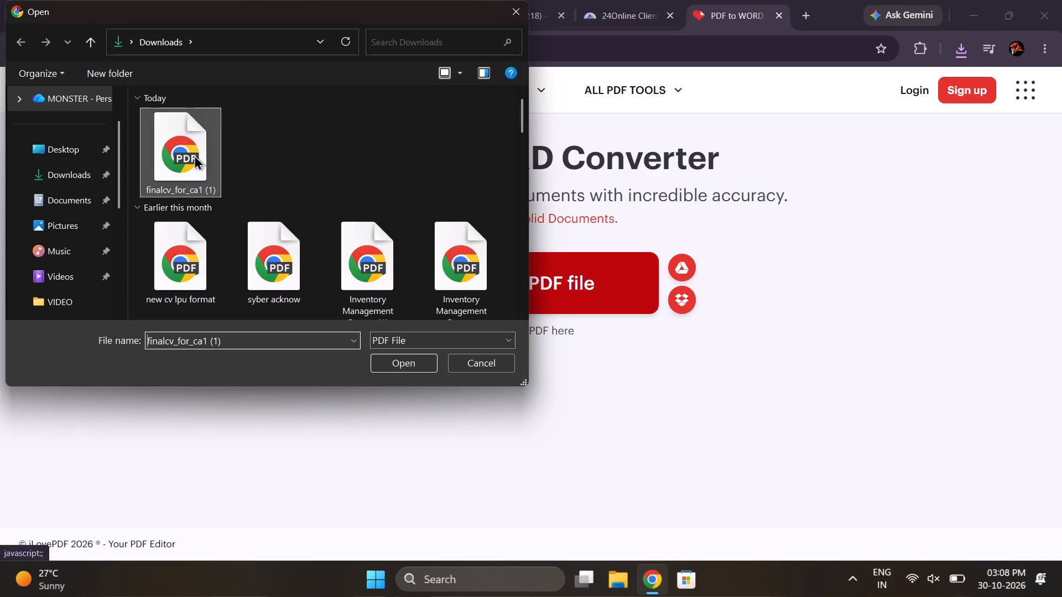
{"action": "left_click", "coordinate": [417, 367]}
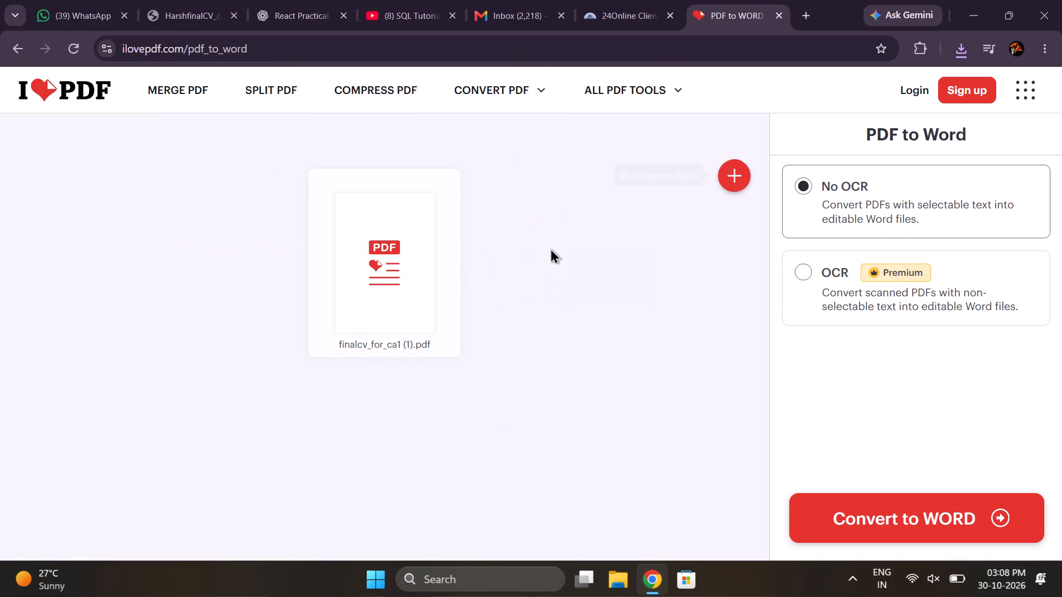
Convert the uploaded CV PDF to a Word document and download the converted file.
{"action": "left_click", "coordinate": [376, 235]}
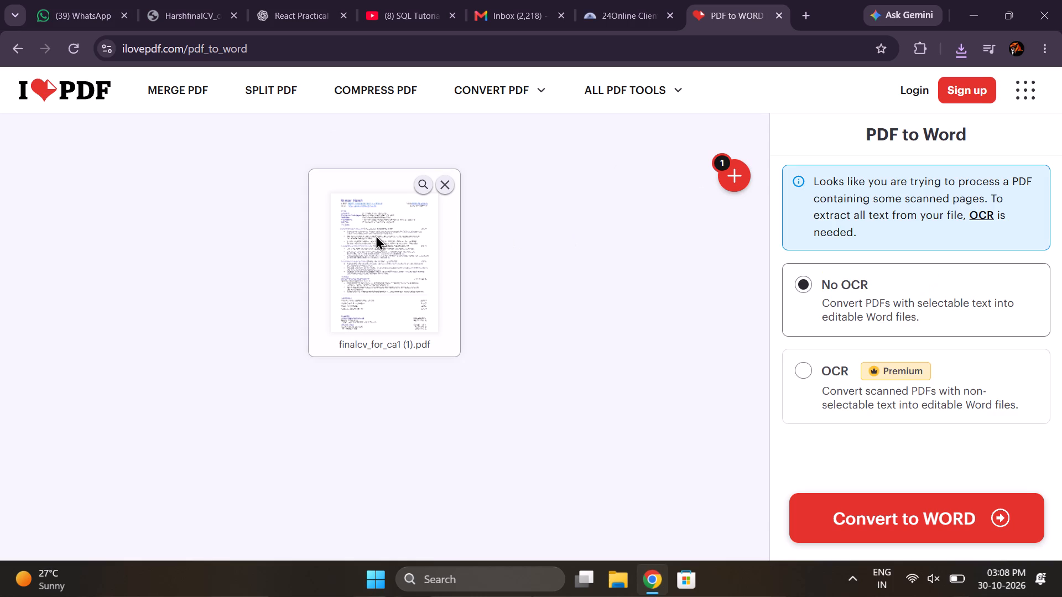
{"action": "left_click", "coordinate": [429, 300]}
{"action": "left_click", "coordinate": [959, 533]}
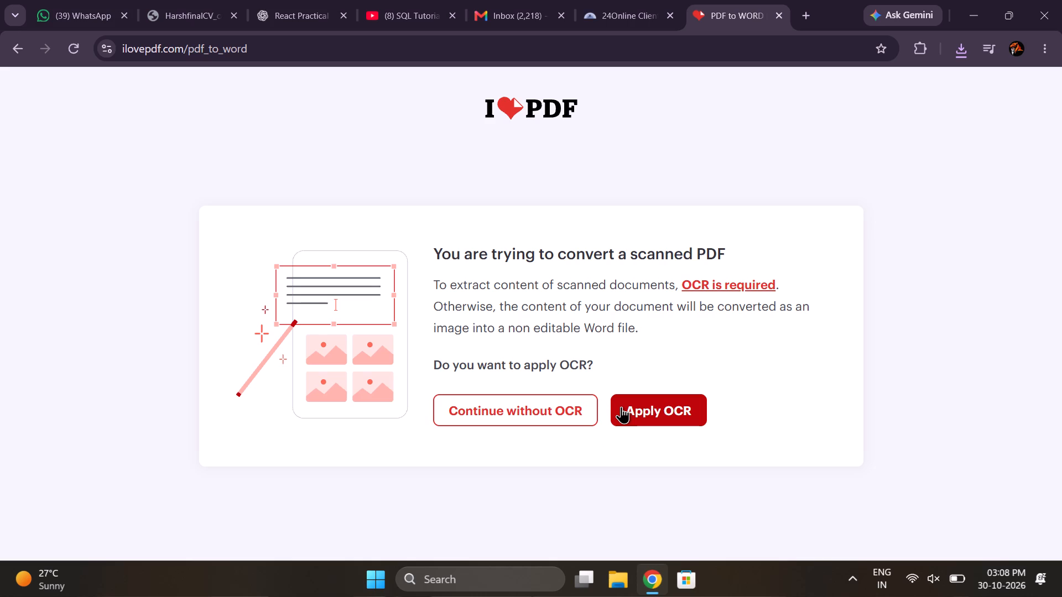
{"action": "left_click_drag", "start_coordinate": [584, 407], "coordinate": [633, 417]}
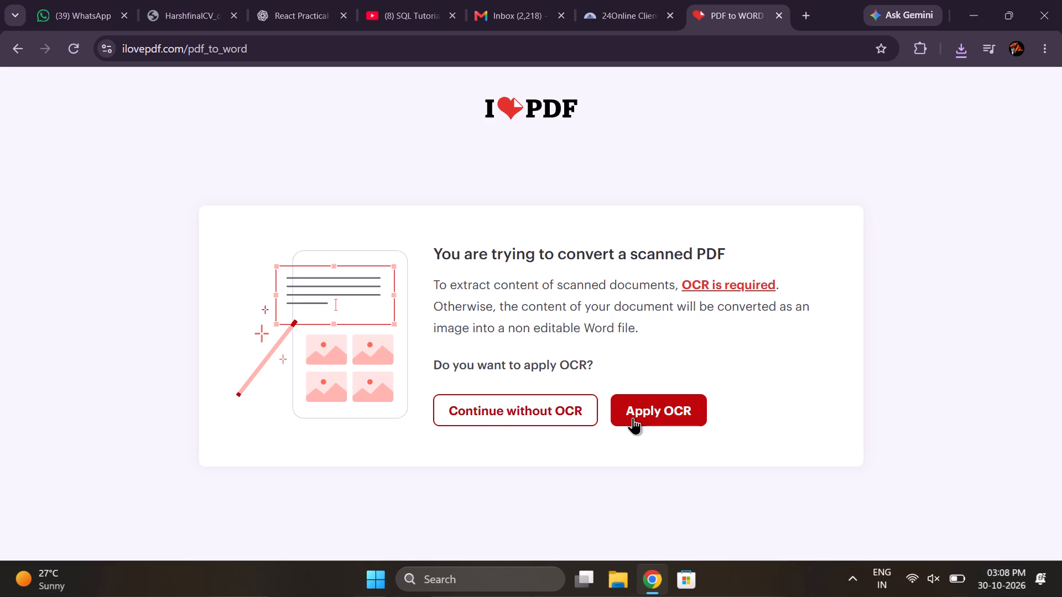
{"action": "left_click", "coordinate": [633, 417]}
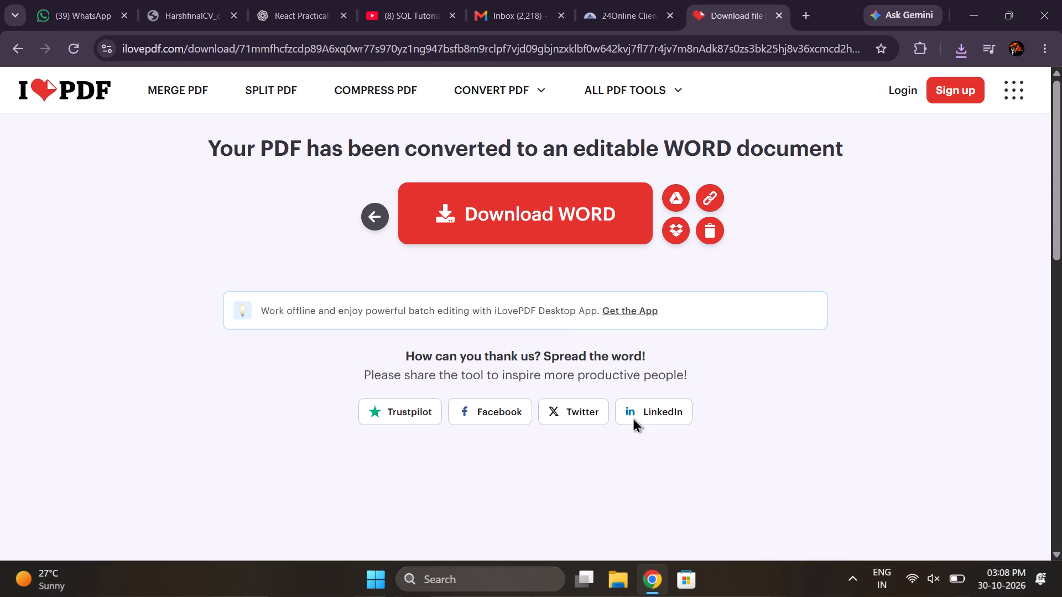
{"action": "left_click", "coordinate": [517, 218]}
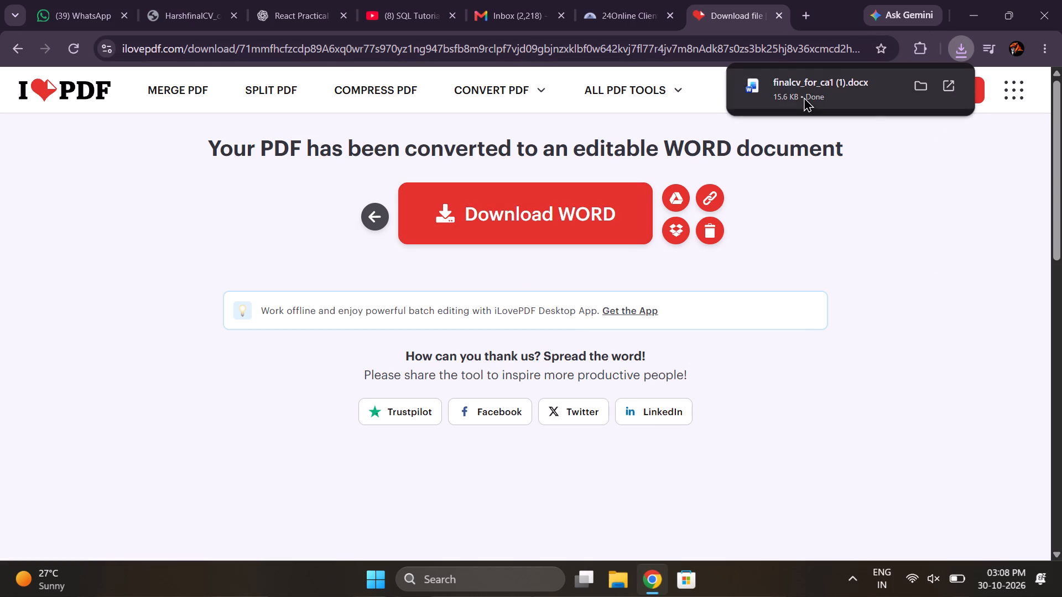
{"action": "left_click", "coordinate": [804, 97]}
{"action": "left_click_drag", "start_coordinate": [804, 97], "coordinate": [820, 7]}
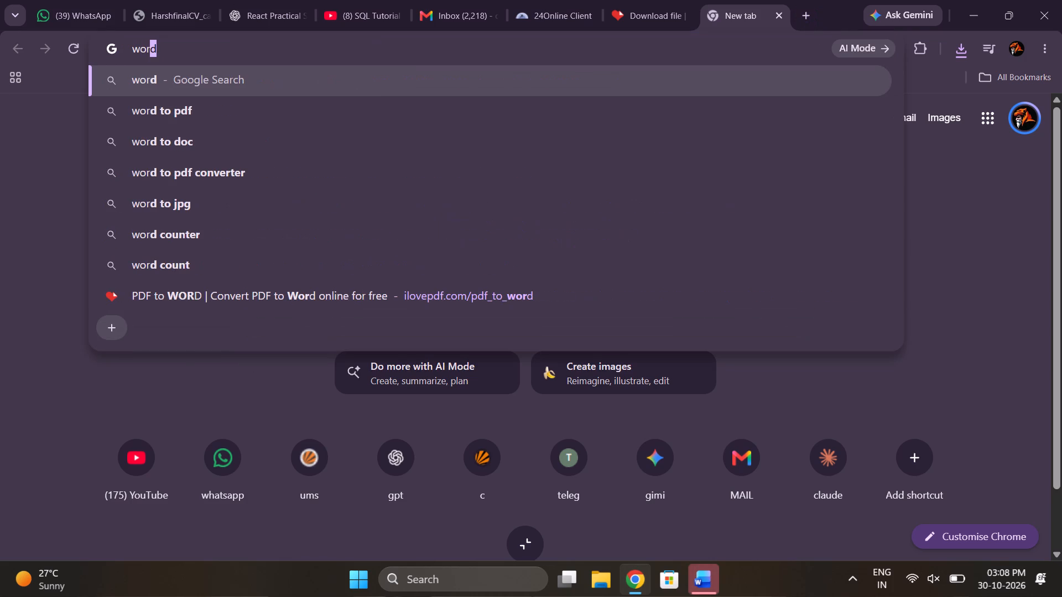
{"action": "key", "text": "d"}
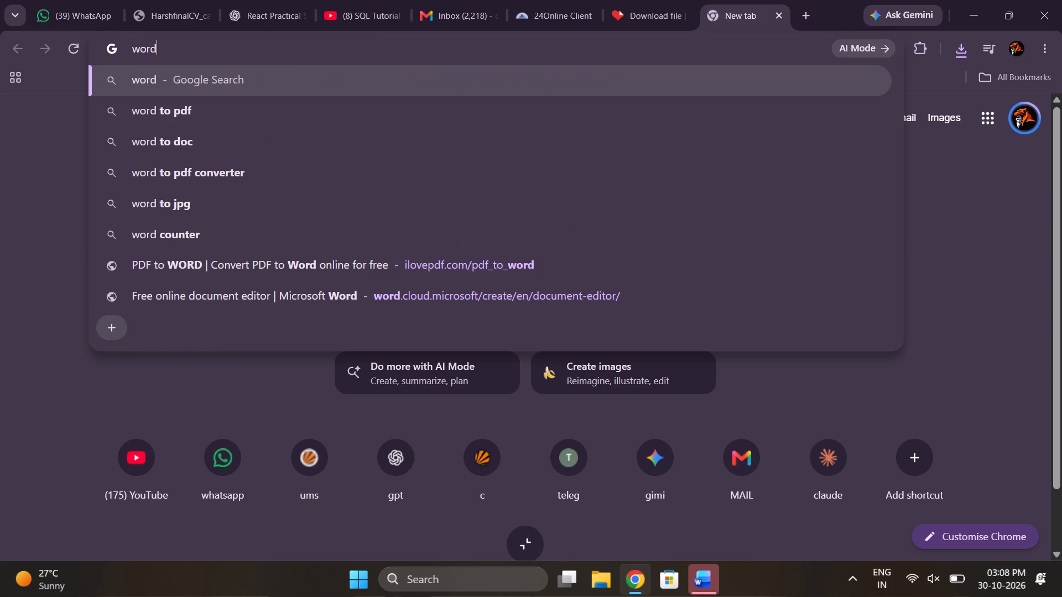
{"action": "key", "text": "Return"}
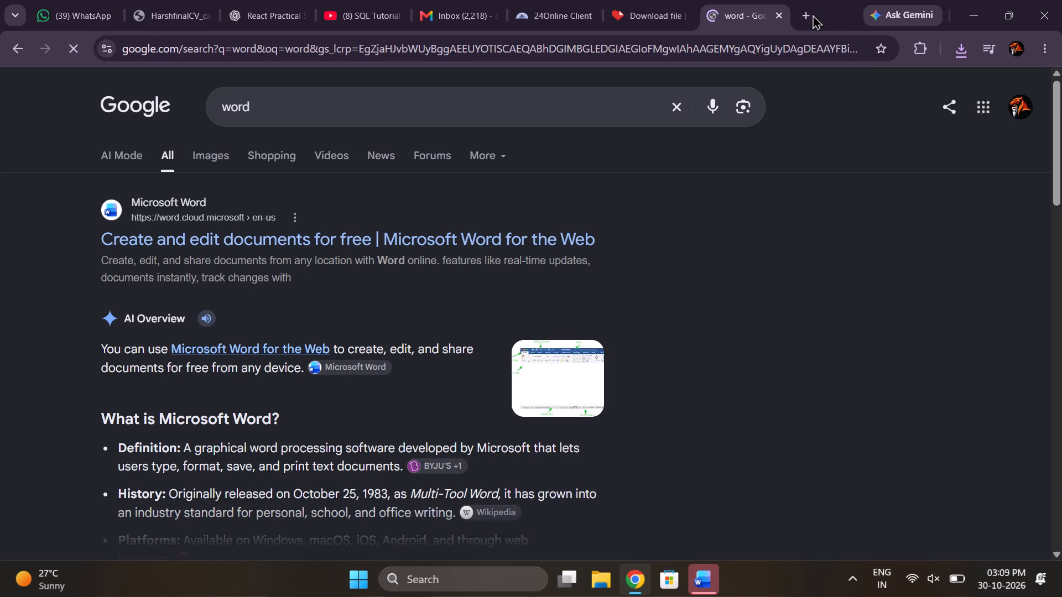
{"action": "left_click", "coordinate": [553, 232]}
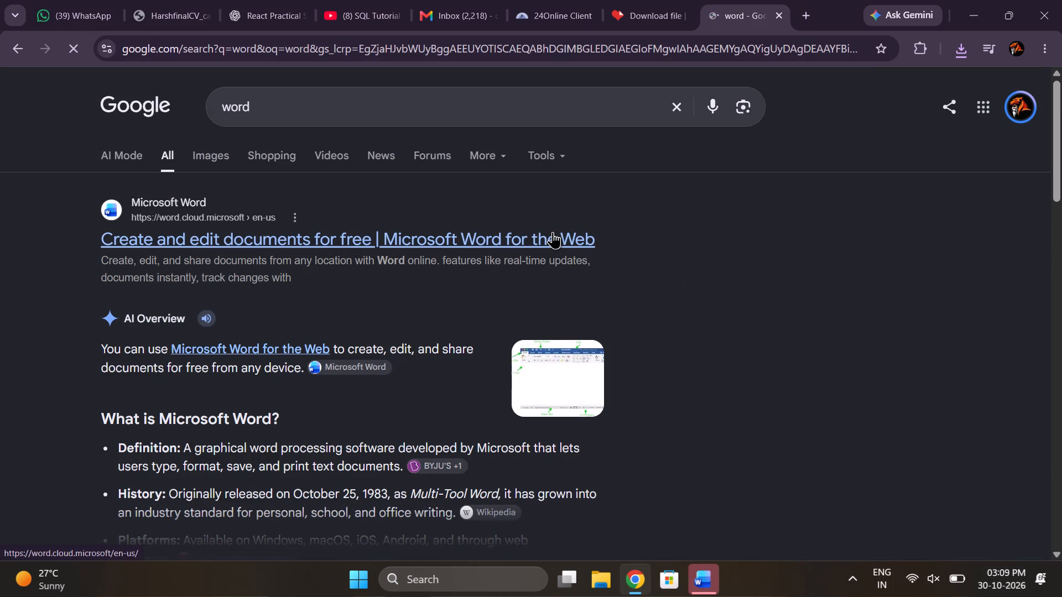
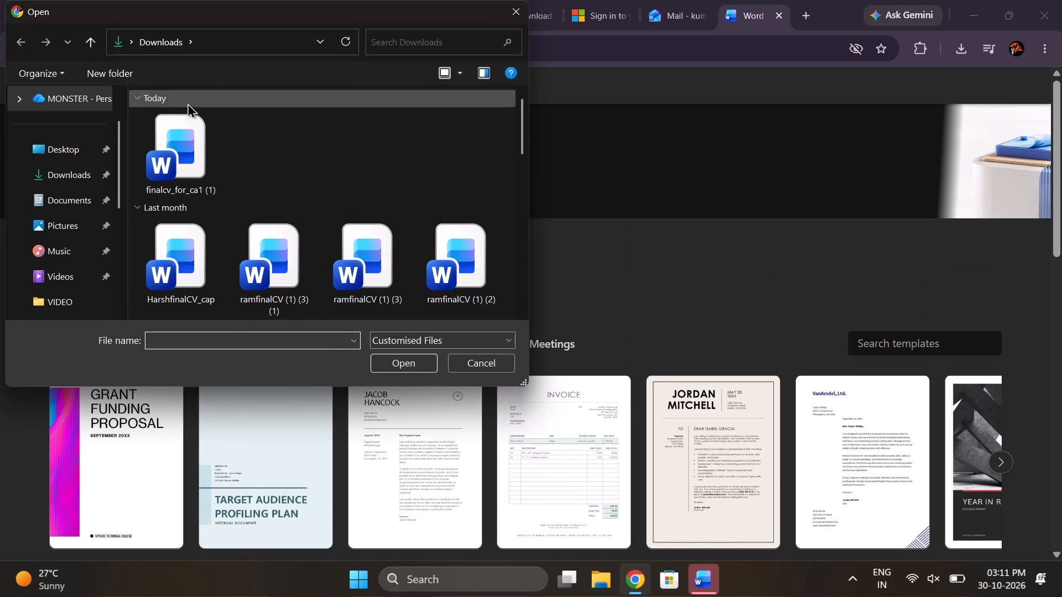
Open the document finalcv_for_ca1 (1) from the Downloads folder in Word for the web.
{"action": "left_click", "coordinate": [192, 159]}
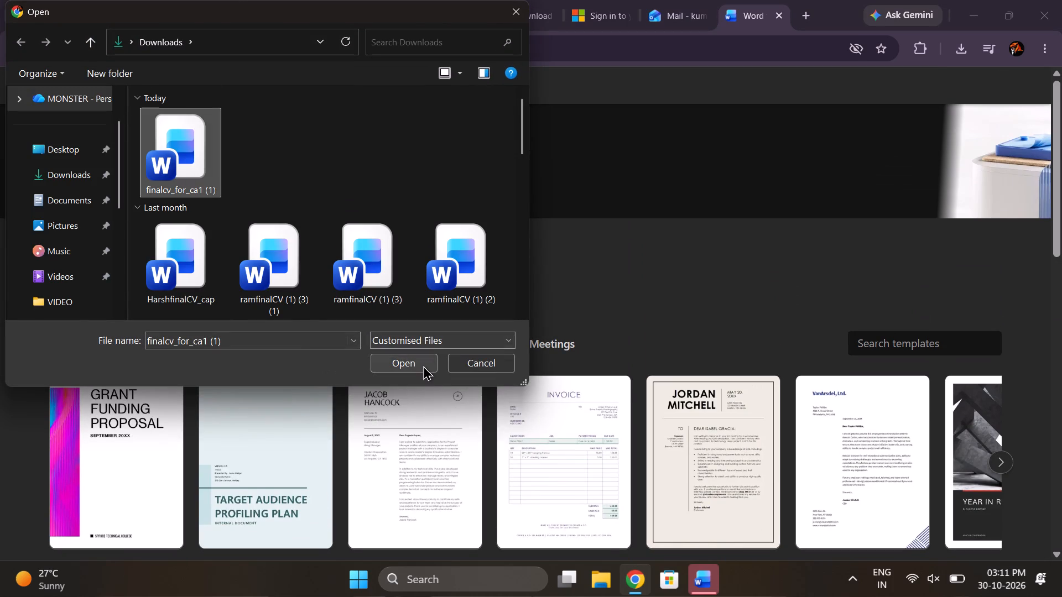
{"action": "left_click", "coordinate": [423, 365]}
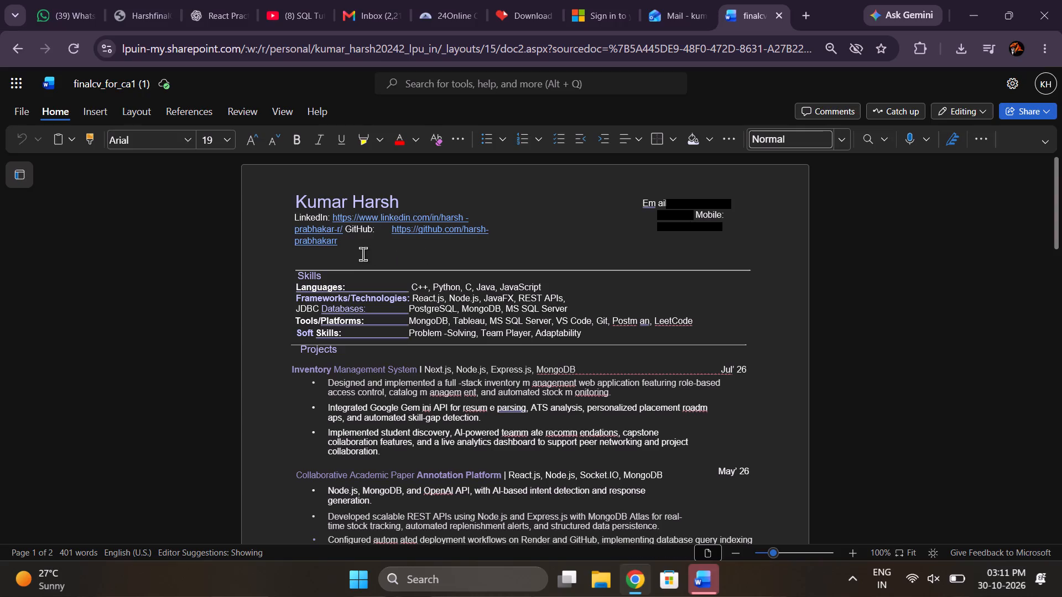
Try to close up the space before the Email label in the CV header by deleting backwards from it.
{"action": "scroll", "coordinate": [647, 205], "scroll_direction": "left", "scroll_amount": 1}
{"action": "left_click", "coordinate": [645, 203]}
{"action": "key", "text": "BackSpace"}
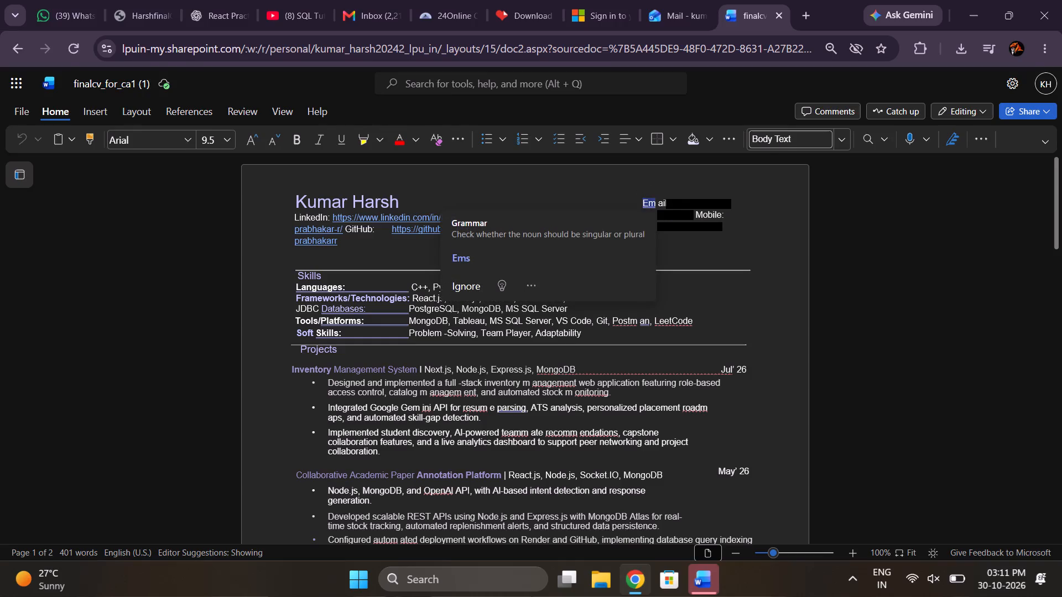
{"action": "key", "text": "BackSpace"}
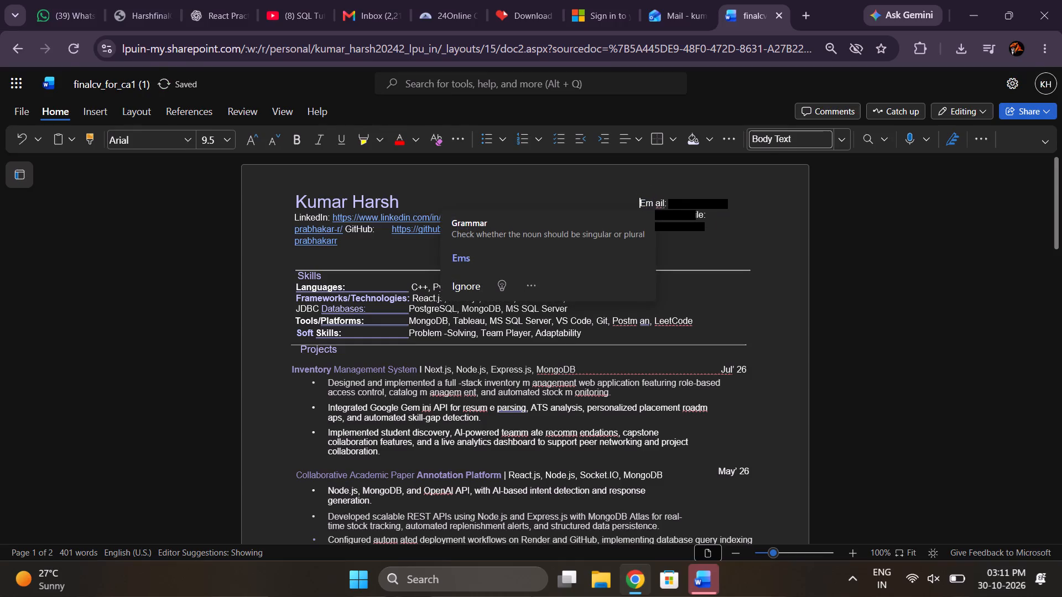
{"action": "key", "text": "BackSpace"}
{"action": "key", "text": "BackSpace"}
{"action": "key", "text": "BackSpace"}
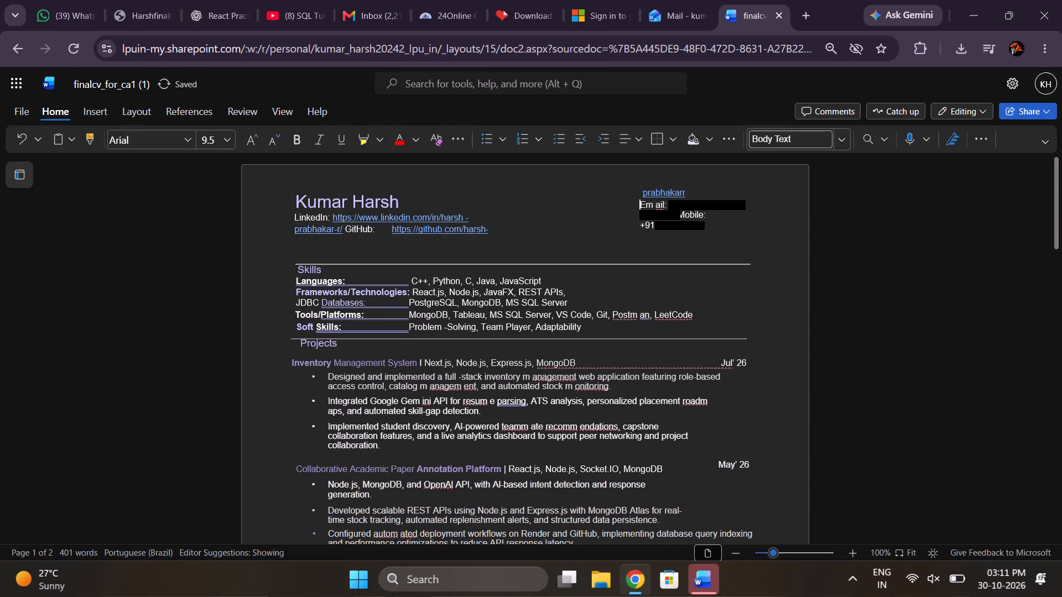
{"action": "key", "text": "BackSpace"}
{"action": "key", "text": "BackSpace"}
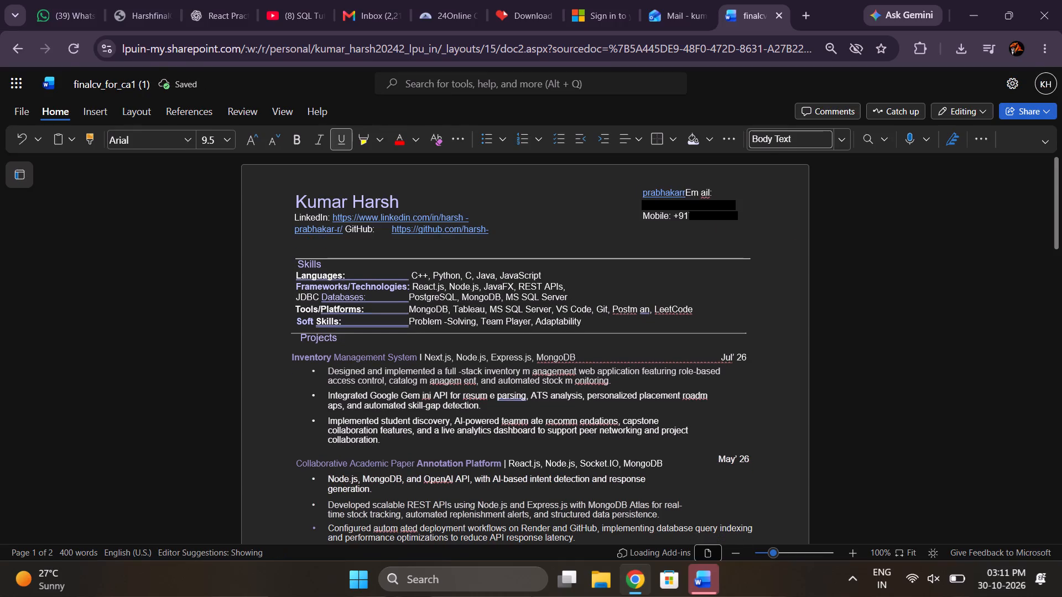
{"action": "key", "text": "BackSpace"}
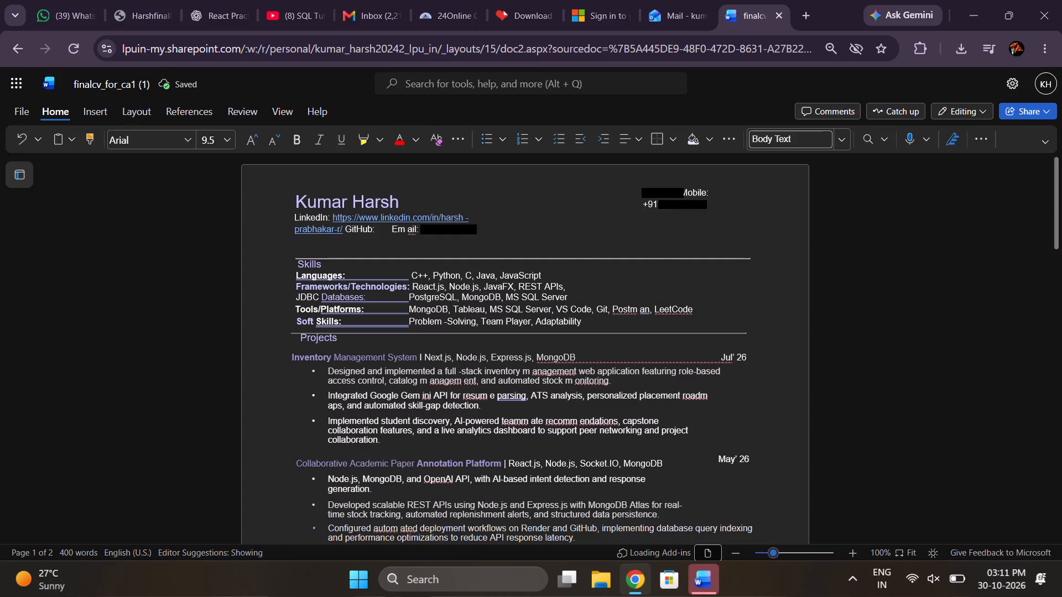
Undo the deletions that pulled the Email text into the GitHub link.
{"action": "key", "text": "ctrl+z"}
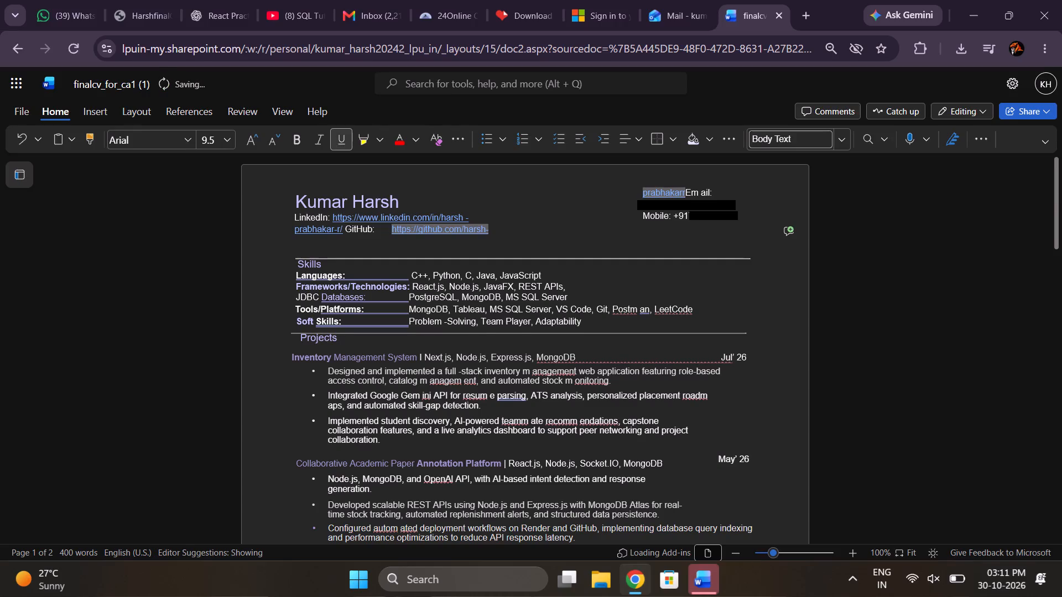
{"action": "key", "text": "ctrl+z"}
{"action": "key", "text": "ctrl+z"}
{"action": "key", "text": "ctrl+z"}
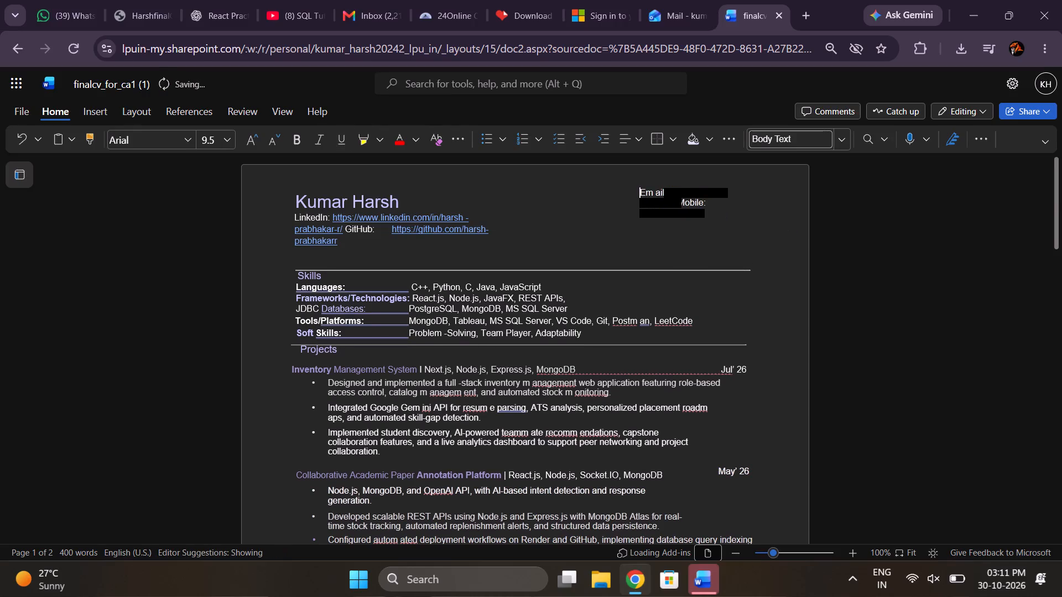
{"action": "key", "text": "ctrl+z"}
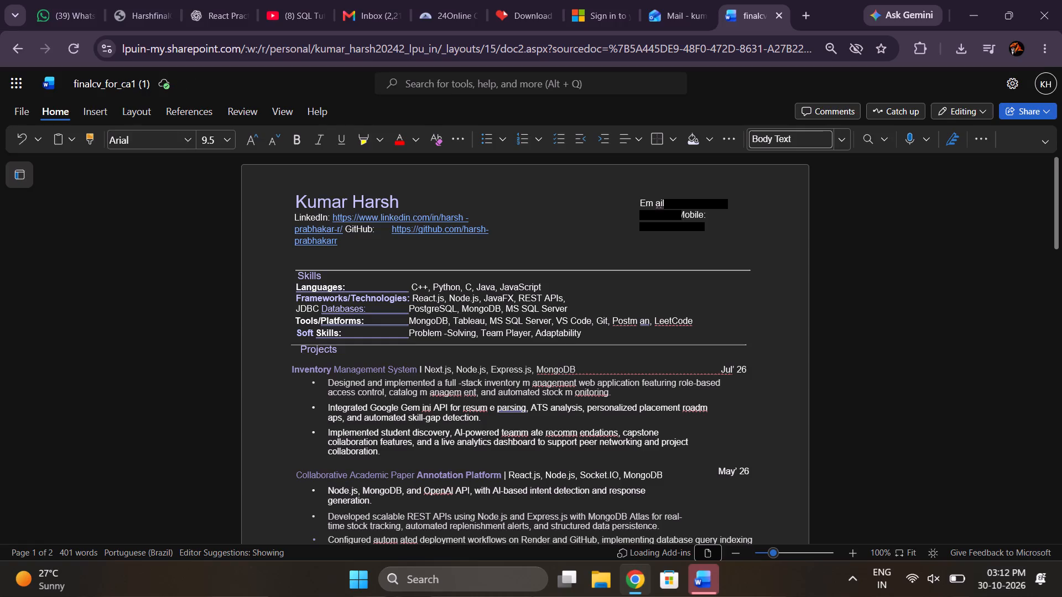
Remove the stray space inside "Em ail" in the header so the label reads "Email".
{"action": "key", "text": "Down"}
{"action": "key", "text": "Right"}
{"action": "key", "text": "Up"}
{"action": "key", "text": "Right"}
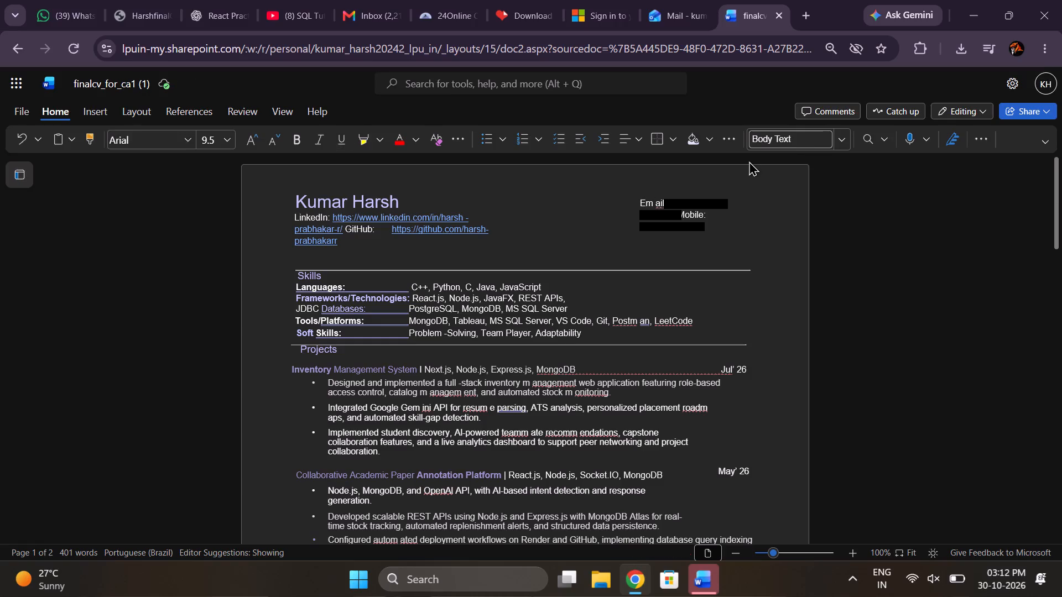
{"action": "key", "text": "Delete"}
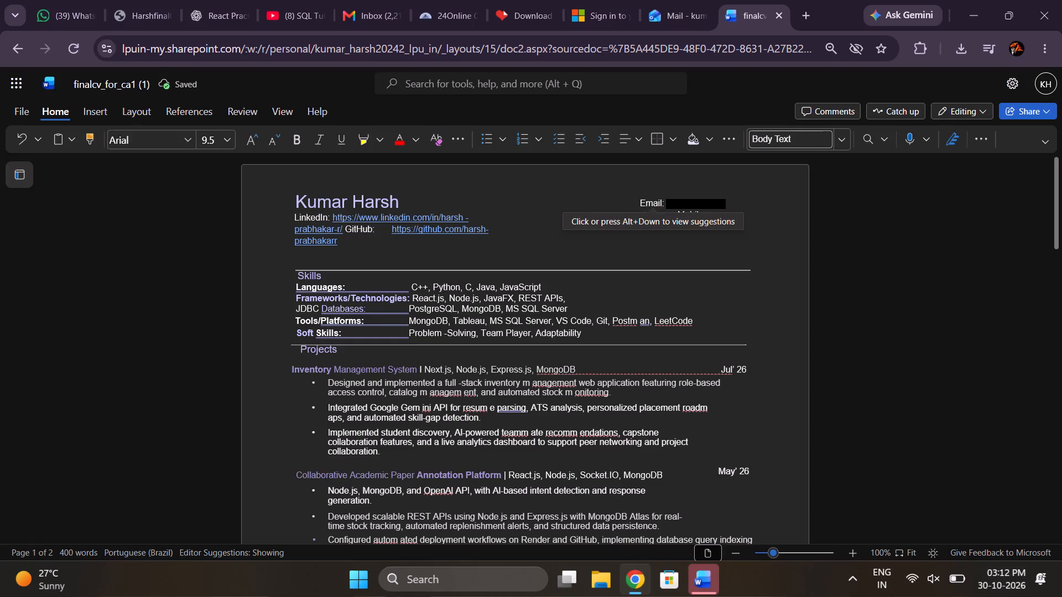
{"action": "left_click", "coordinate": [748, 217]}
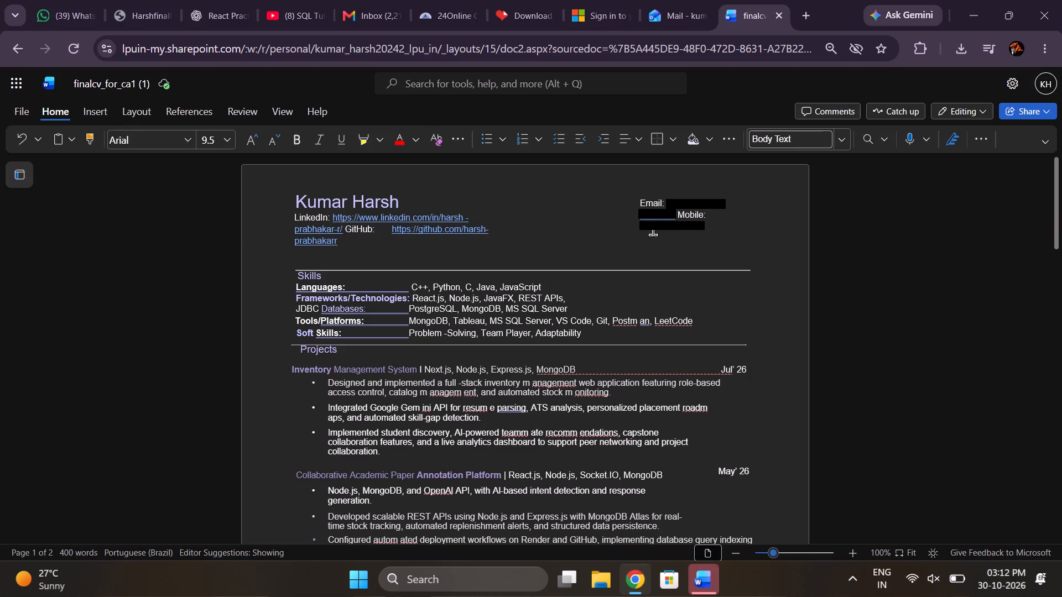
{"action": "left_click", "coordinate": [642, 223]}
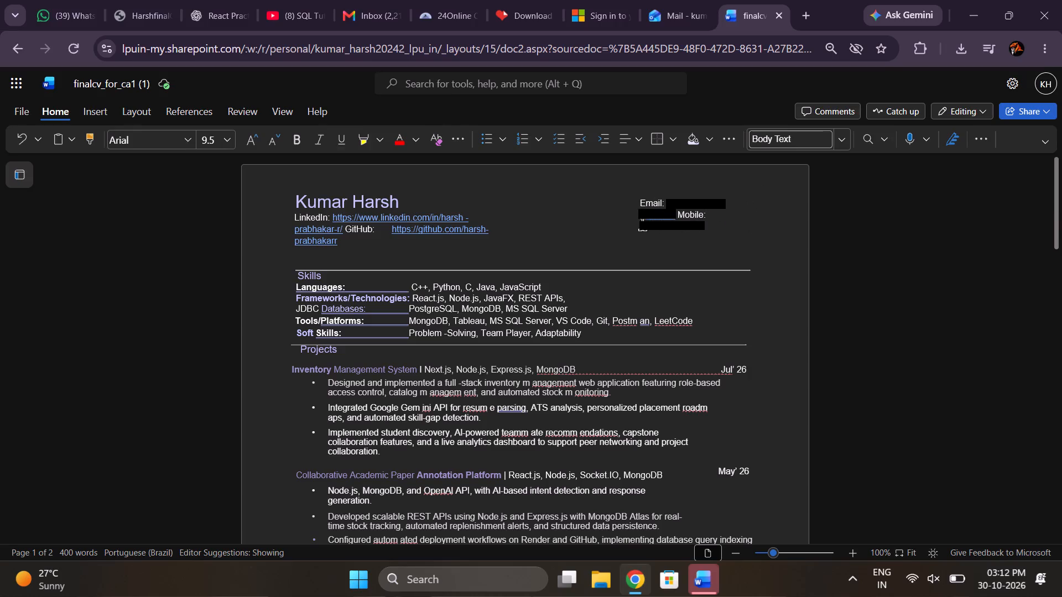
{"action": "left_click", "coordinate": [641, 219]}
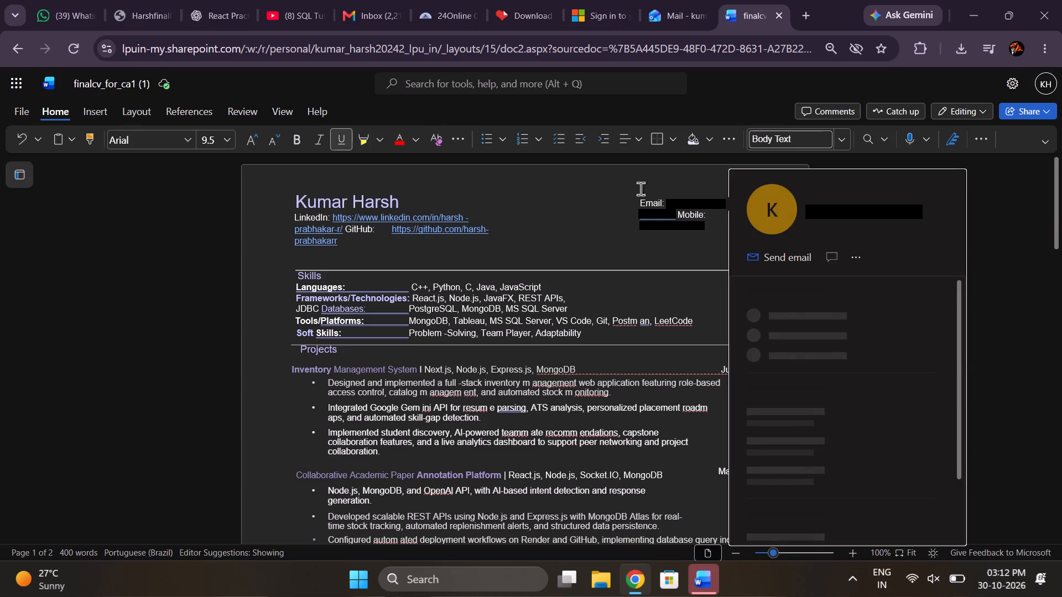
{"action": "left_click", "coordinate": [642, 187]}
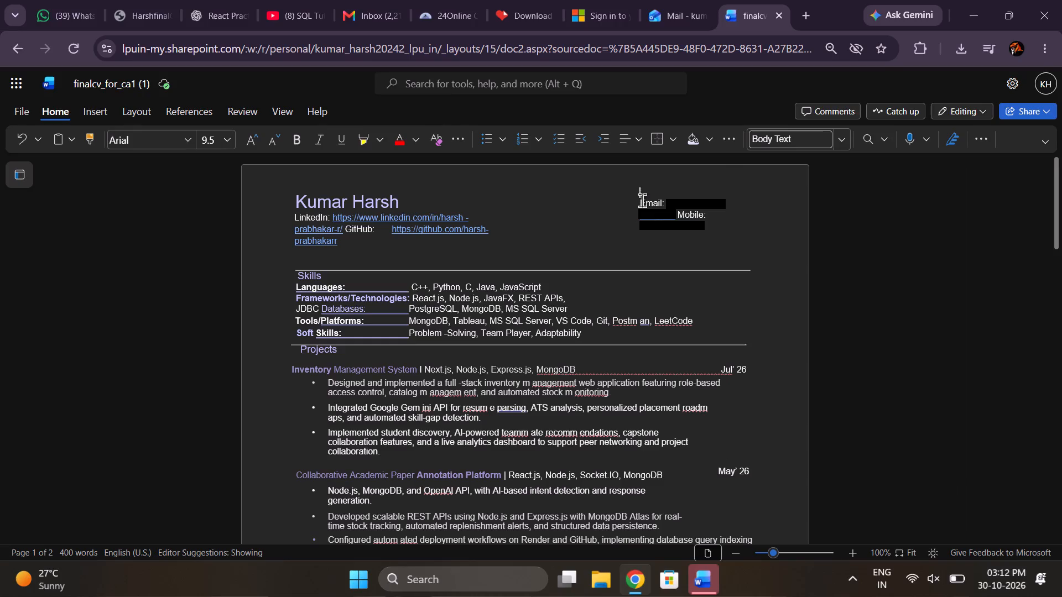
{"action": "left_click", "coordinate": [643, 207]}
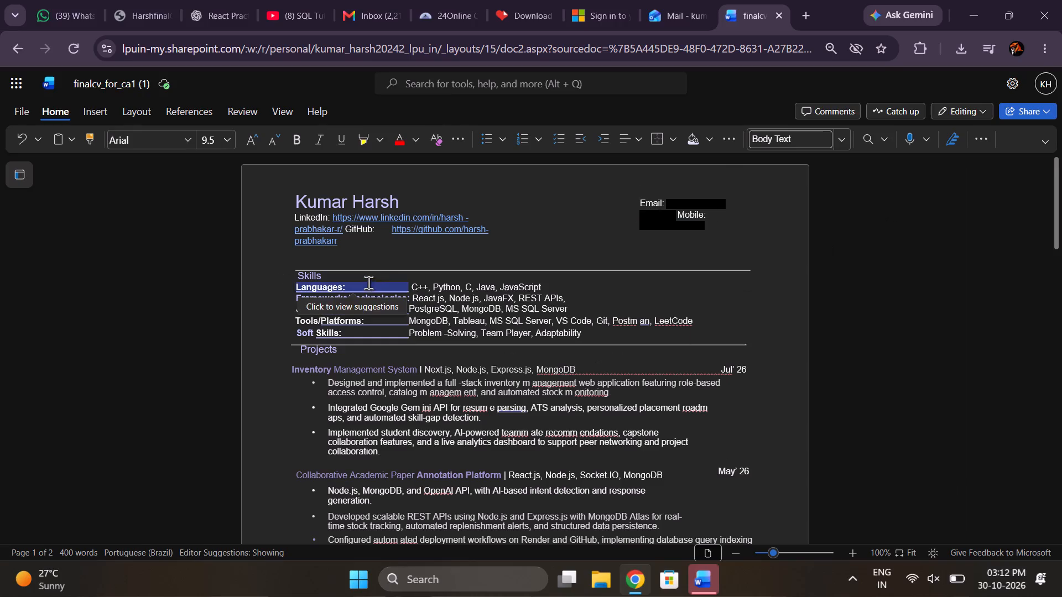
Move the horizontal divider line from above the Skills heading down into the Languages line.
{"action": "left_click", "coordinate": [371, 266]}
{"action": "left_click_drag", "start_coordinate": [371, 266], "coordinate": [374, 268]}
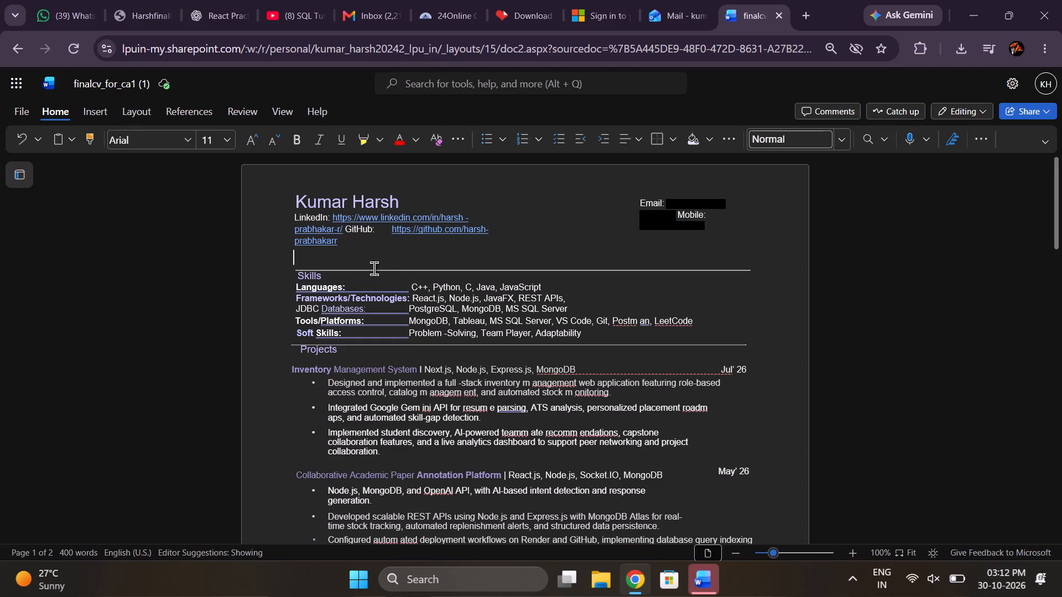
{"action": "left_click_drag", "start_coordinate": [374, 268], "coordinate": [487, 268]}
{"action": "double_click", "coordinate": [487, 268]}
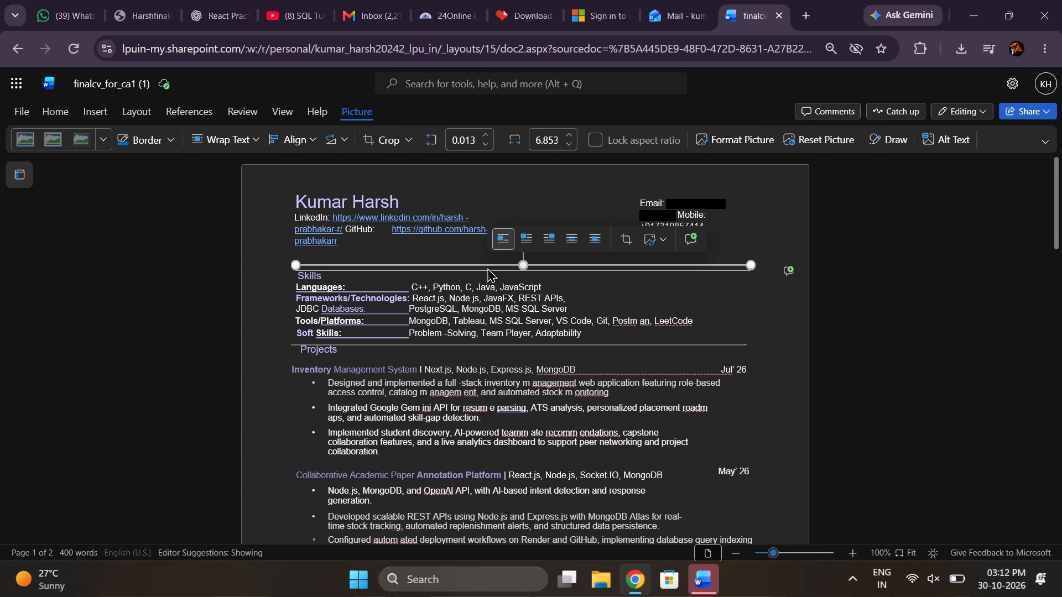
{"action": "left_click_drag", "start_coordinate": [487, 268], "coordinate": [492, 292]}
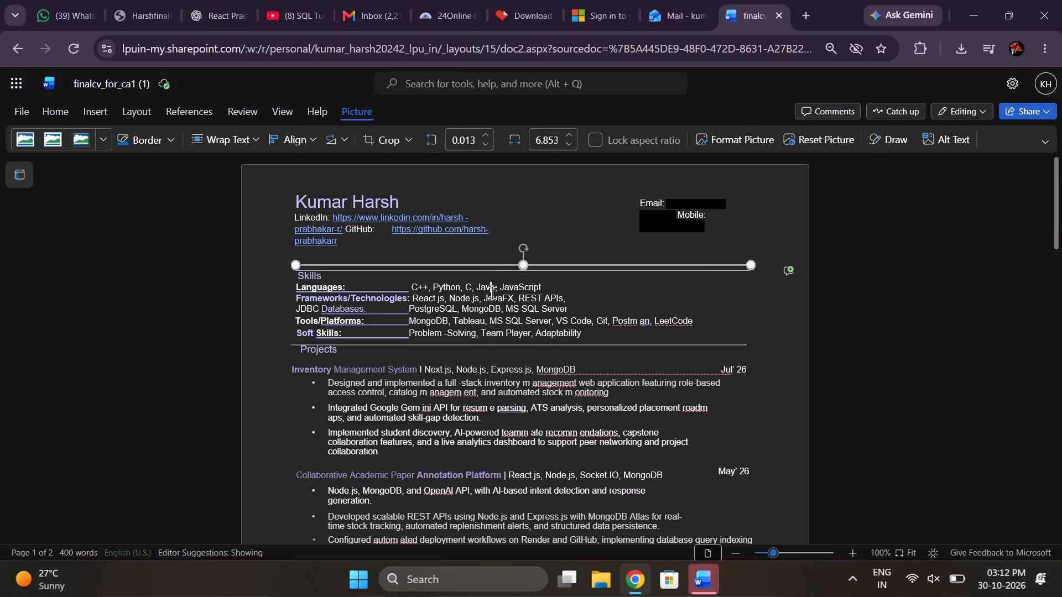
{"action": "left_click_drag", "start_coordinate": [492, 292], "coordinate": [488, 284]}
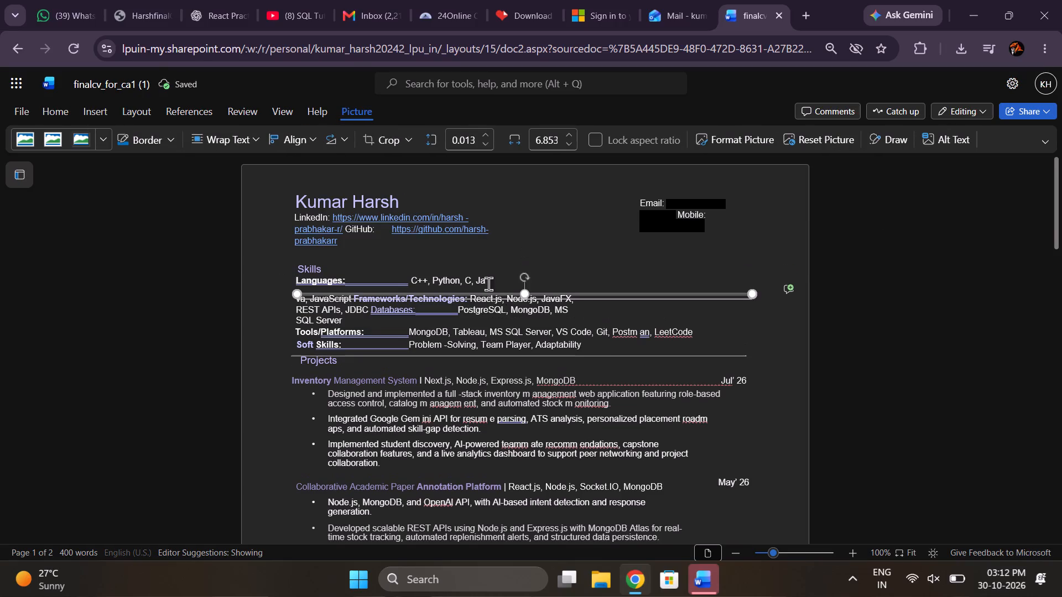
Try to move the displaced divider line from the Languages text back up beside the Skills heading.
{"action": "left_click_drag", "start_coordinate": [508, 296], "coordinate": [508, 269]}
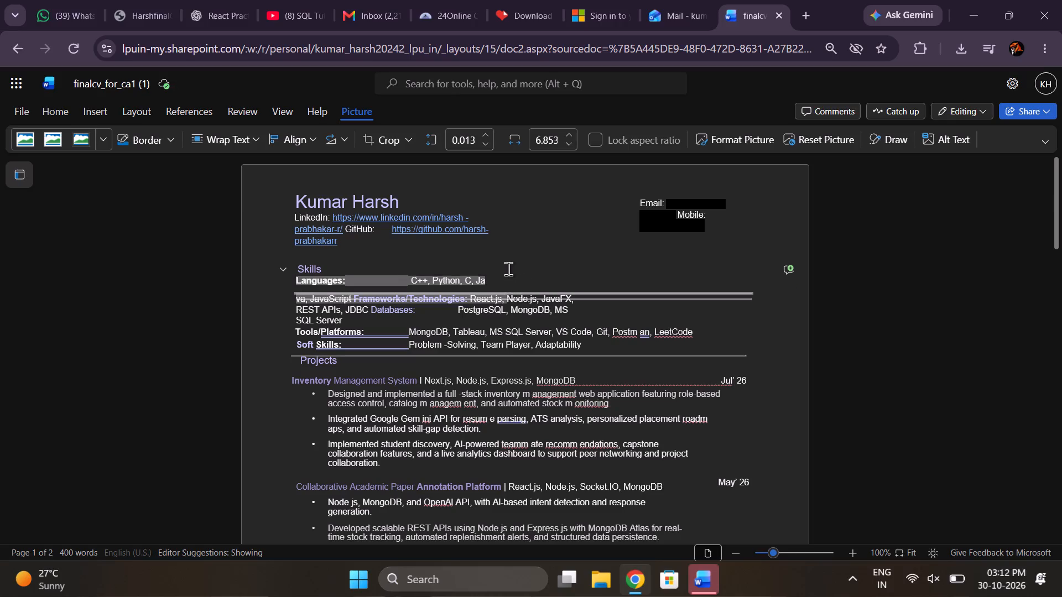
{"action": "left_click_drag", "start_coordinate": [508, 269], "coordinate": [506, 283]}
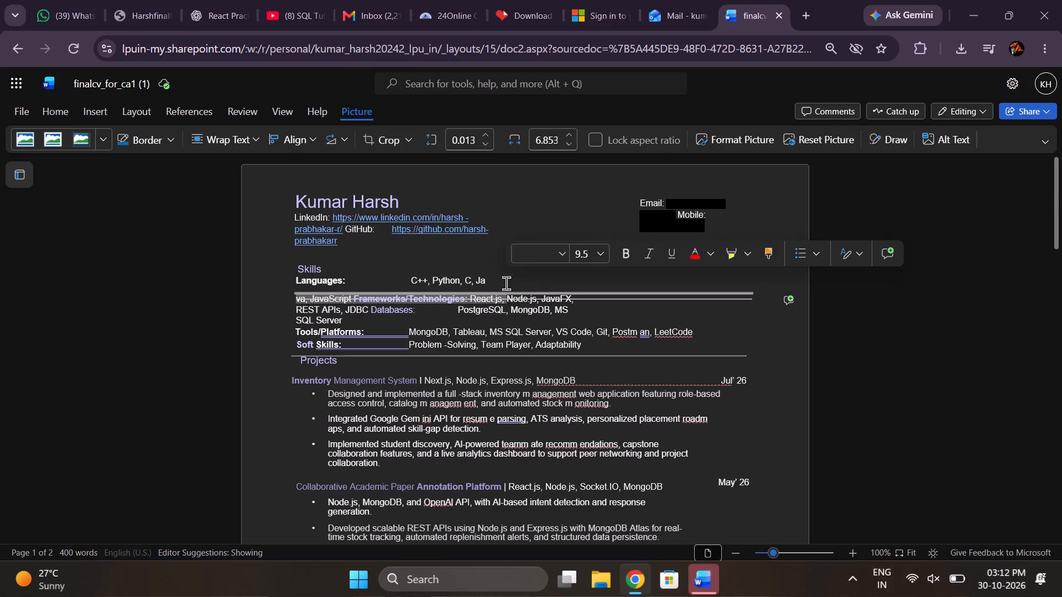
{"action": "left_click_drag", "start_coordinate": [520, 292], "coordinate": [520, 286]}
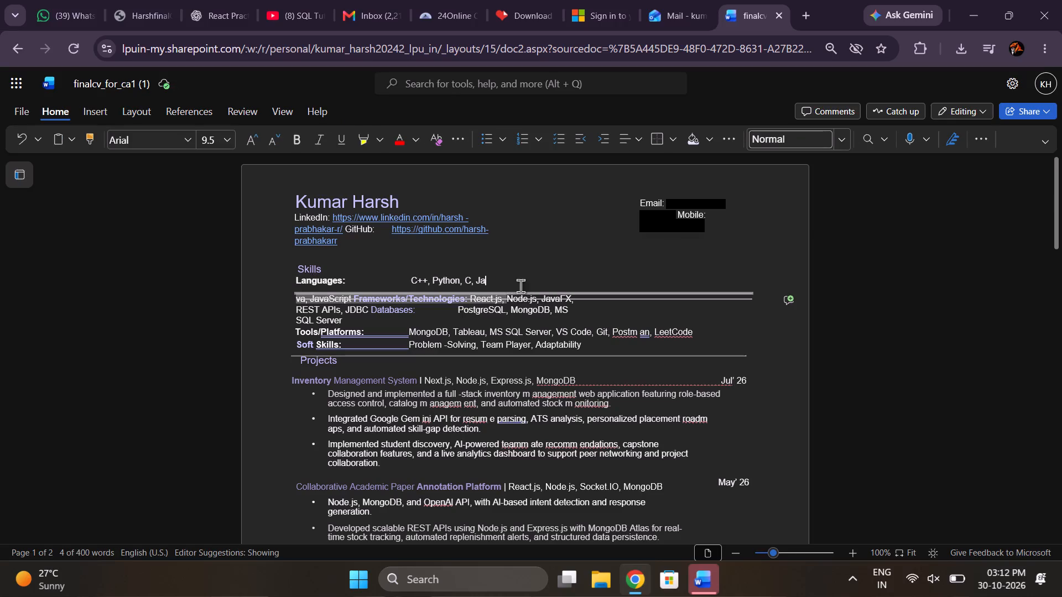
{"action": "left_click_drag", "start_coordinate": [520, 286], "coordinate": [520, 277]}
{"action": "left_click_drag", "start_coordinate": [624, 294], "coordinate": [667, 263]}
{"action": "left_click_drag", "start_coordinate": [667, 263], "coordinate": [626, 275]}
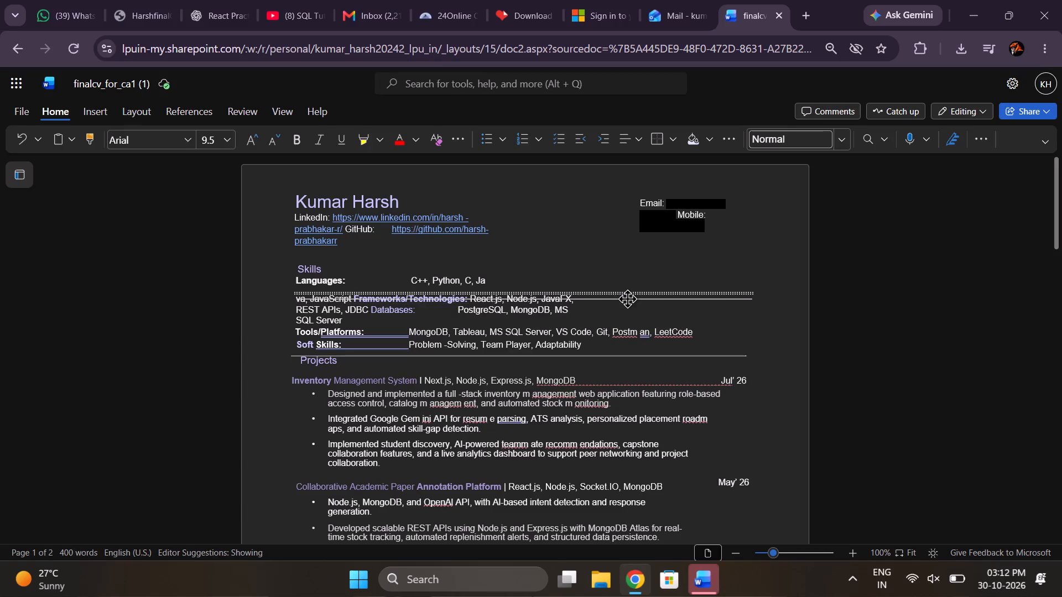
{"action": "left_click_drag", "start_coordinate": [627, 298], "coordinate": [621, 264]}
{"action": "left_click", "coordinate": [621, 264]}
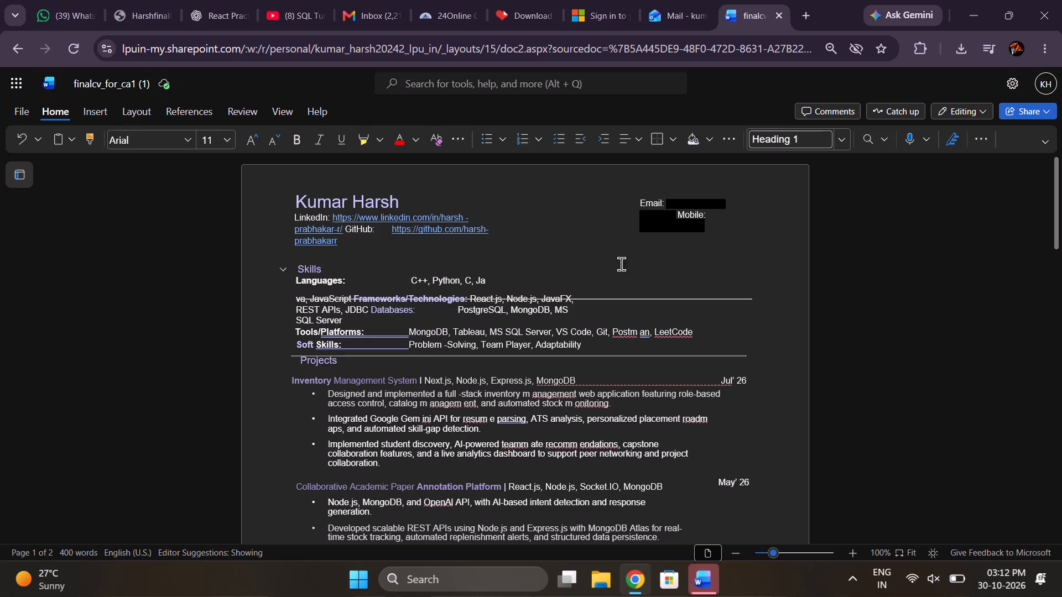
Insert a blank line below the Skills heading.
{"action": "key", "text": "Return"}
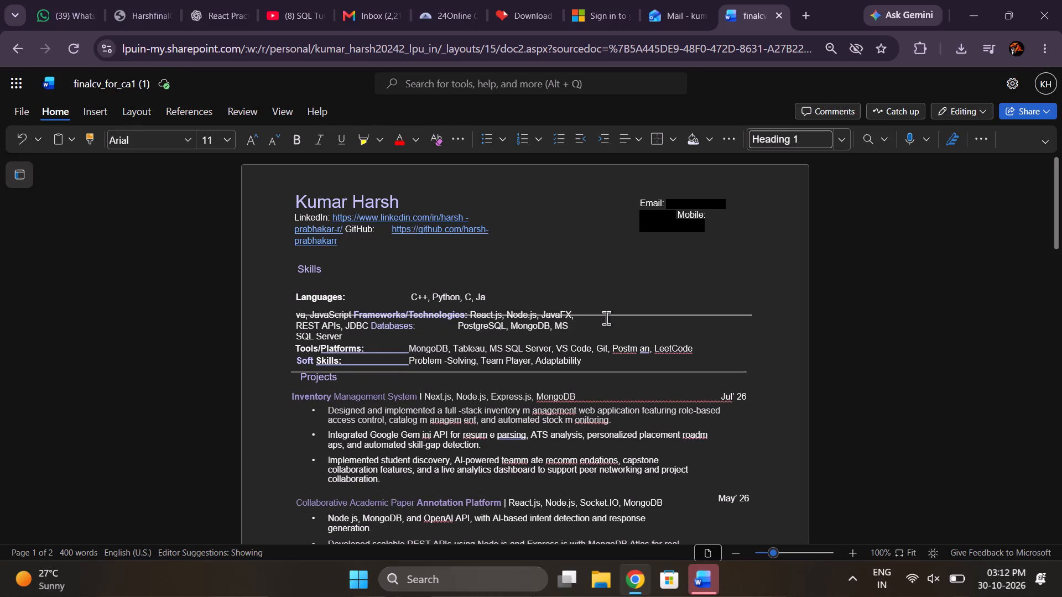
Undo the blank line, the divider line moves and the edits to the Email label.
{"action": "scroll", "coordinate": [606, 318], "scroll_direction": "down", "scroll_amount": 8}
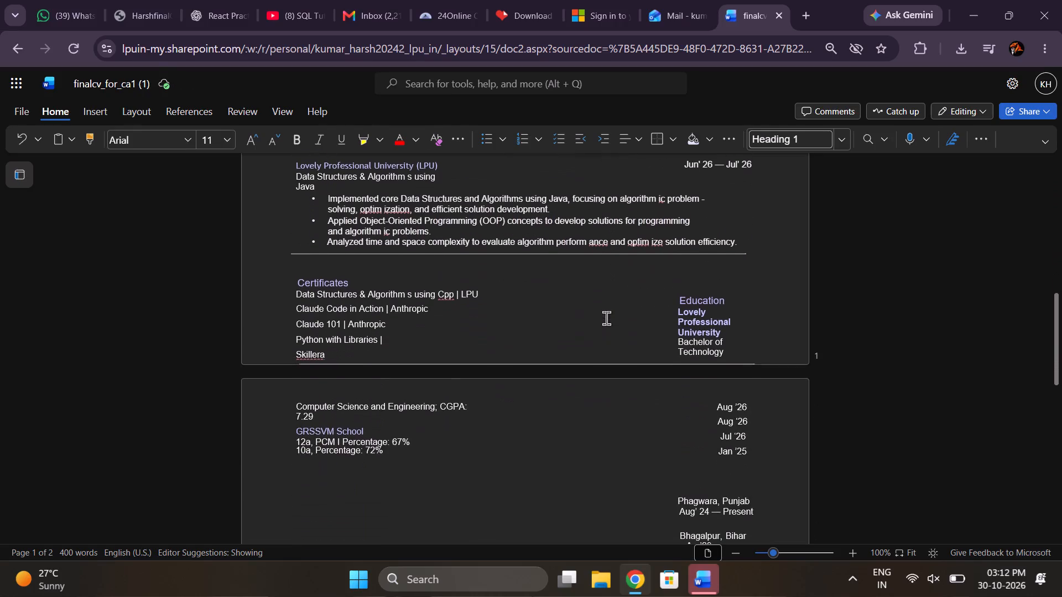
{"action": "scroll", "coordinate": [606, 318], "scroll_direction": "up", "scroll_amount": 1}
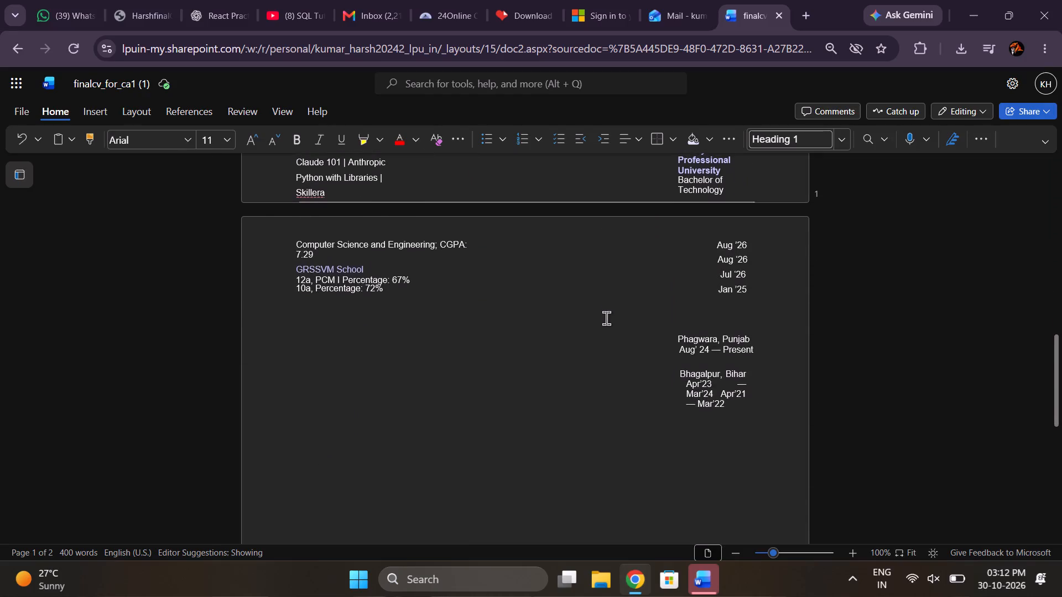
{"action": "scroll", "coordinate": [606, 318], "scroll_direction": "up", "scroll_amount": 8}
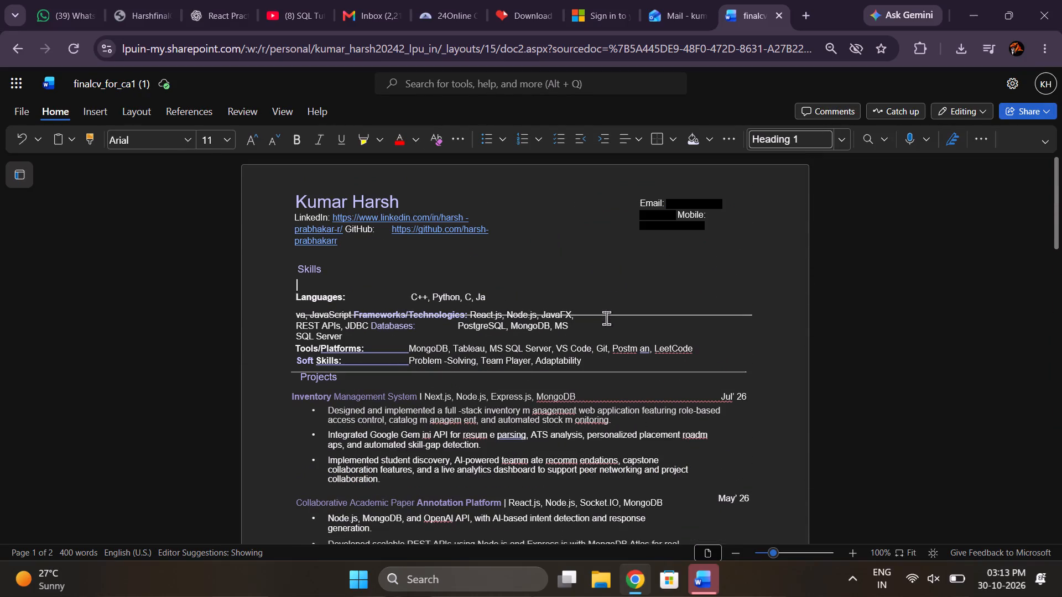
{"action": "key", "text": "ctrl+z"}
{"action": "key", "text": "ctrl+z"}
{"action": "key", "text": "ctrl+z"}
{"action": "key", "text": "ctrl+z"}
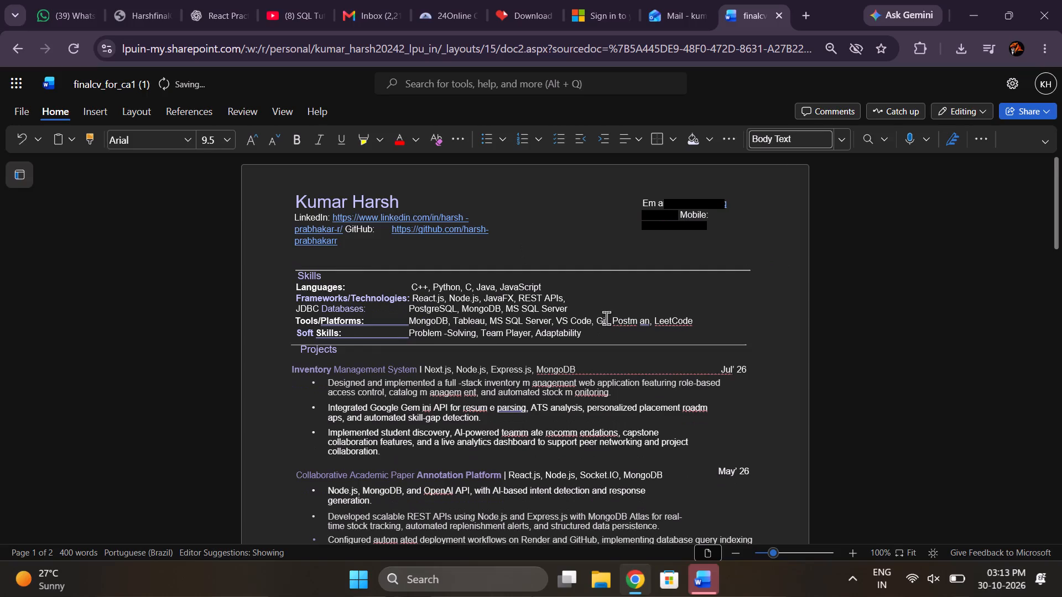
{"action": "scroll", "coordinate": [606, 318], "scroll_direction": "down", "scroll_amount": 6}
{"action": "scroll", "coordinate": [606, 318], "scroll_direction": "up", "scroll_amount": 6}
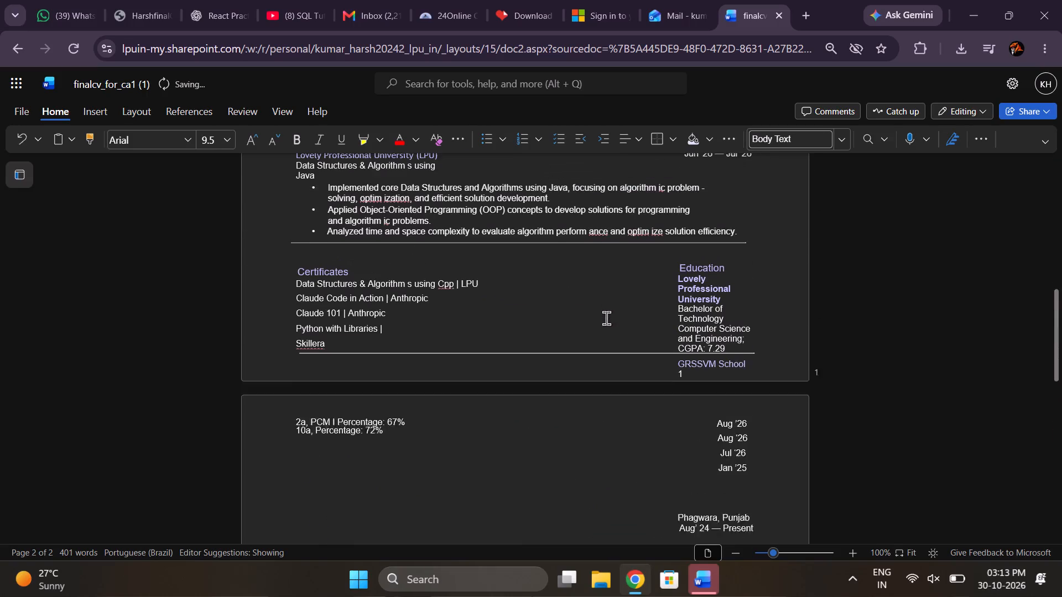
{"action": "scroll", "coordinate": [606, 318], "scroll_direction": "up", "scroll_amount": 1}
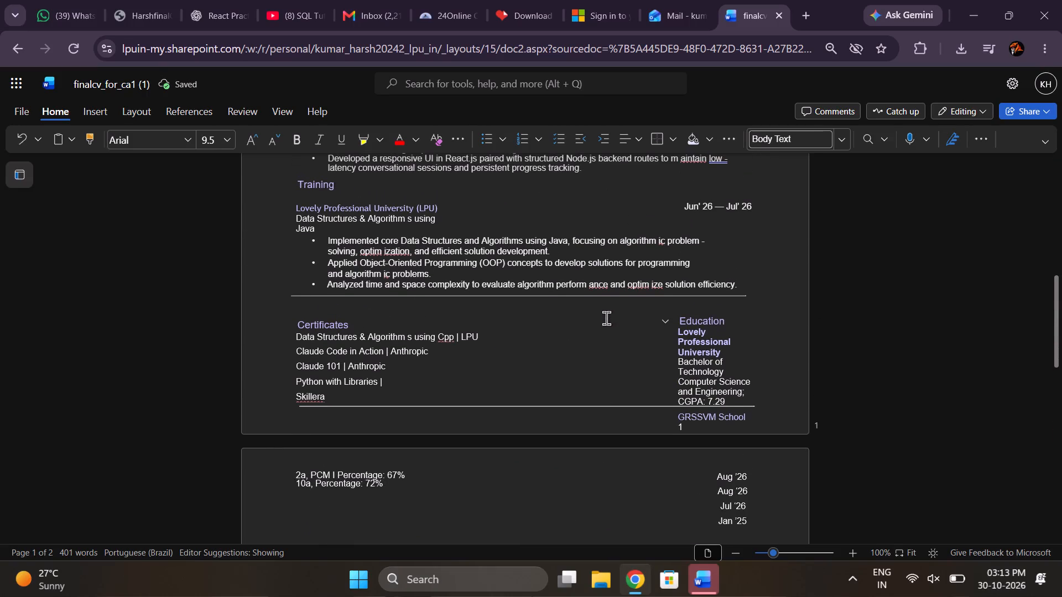
Search the web in a new browser tab for "online word editor free".
{"action": "left_click", "coordinate": [806, 0]}
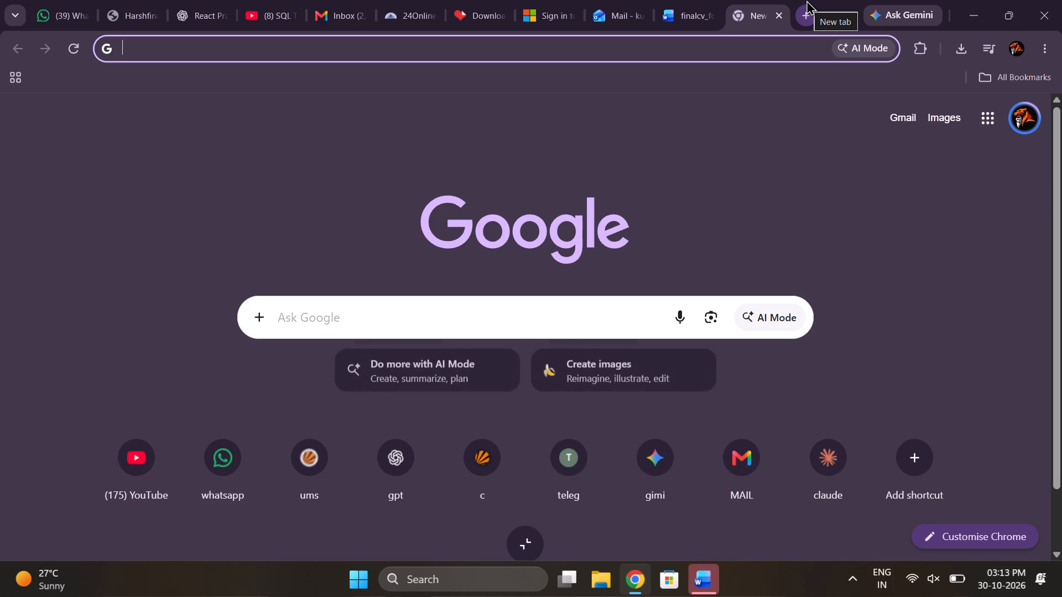
{"action": "type", "text": "on"}
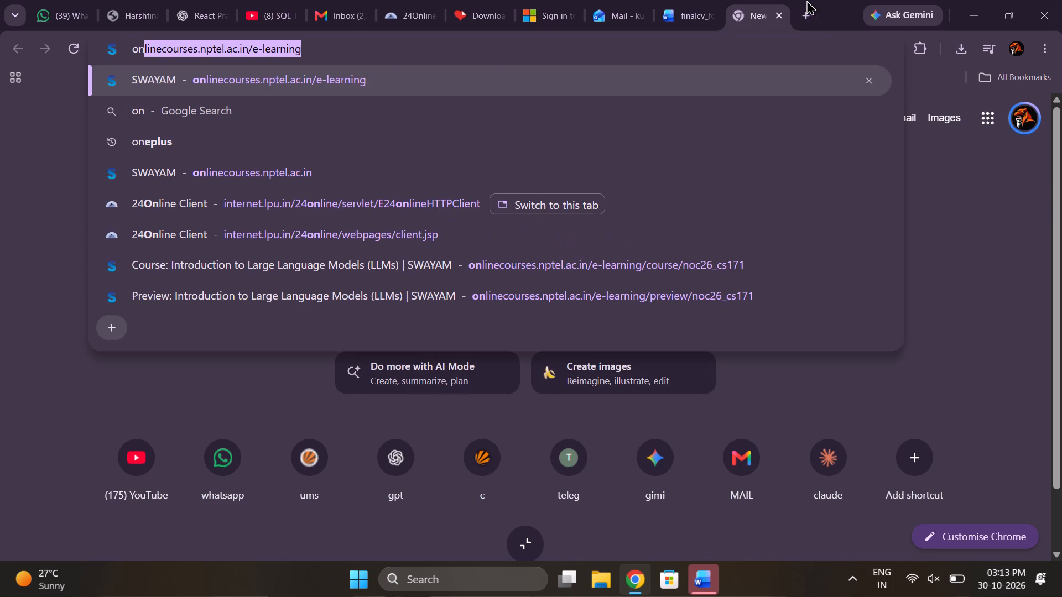
{"action": "type", "text": "line"}
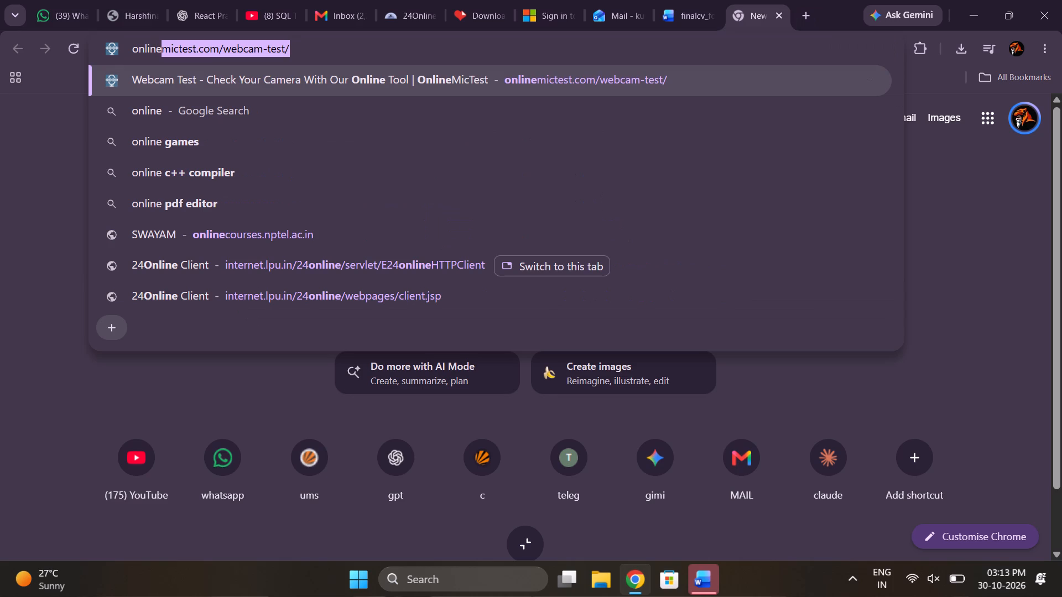
{"action": "type", "text": "wo"}
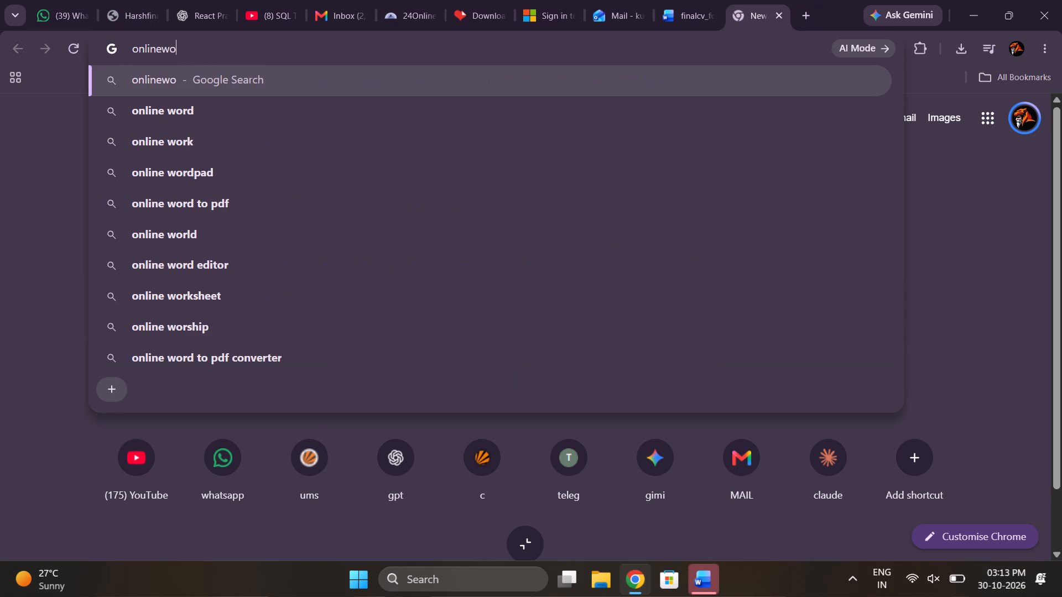
{"action": "type", "text": "ed"}
{"action": "key", "text": "space"}
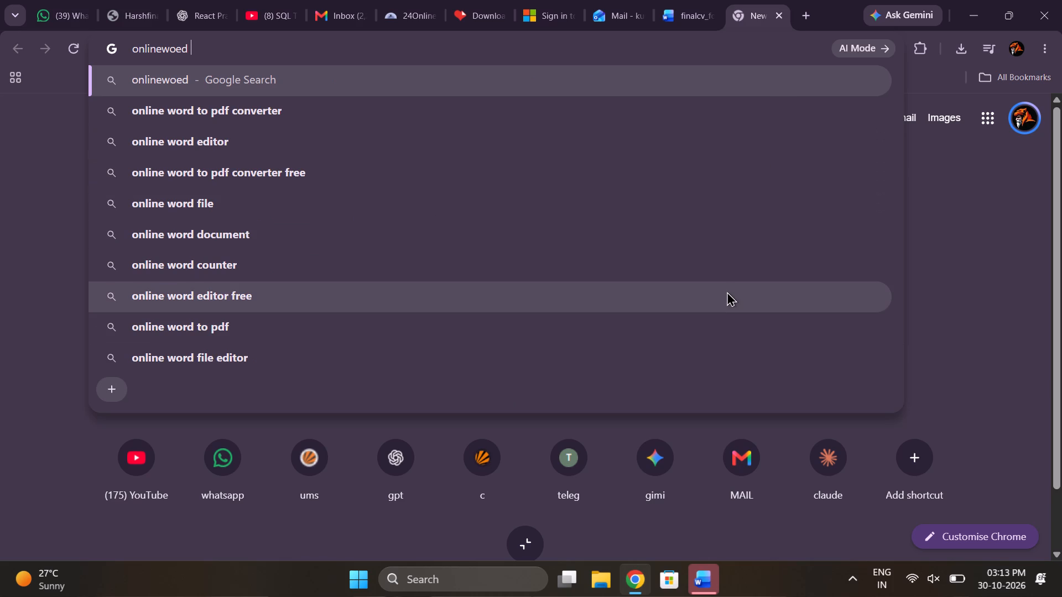
{"action": "left_click", "coordinate": [727, 291]}
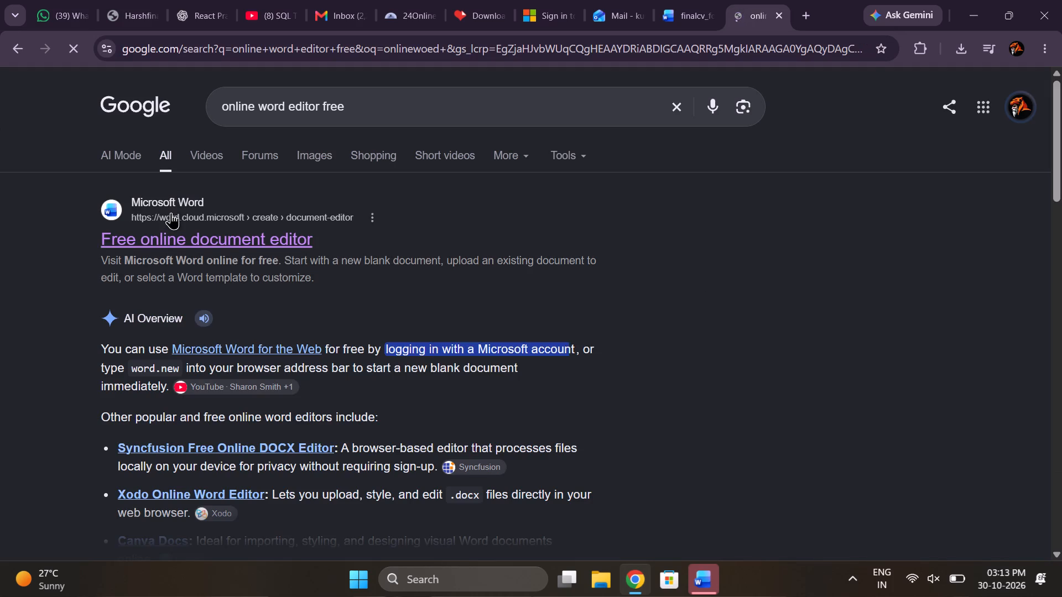
Open Microsoft Word's free online document editor and upload the CV file finalcv_for_ca1 (1) from Downloads for editing.
{"action": "left_click", "coordinate": [195, 243]}
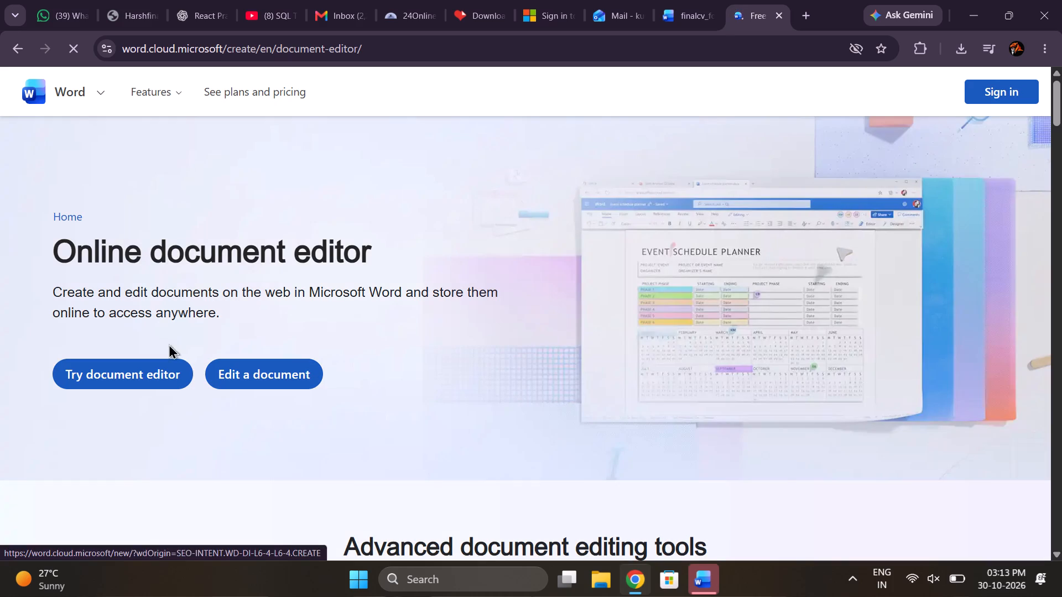
{"action": "left_click", "coordinate": [247, 378]}
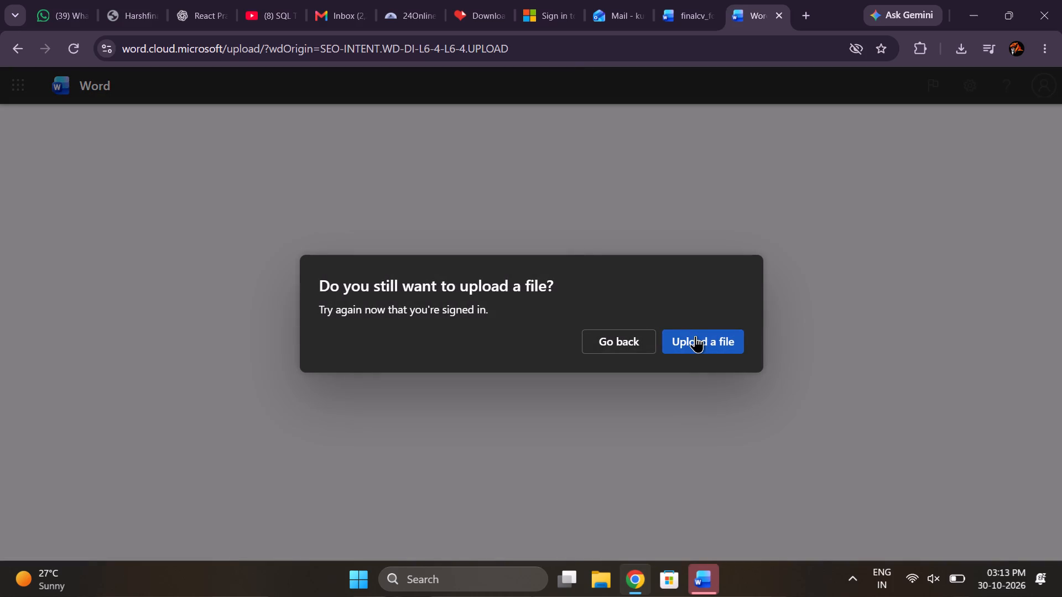
{"action": "left_click", "coordinate": [695, 336]}
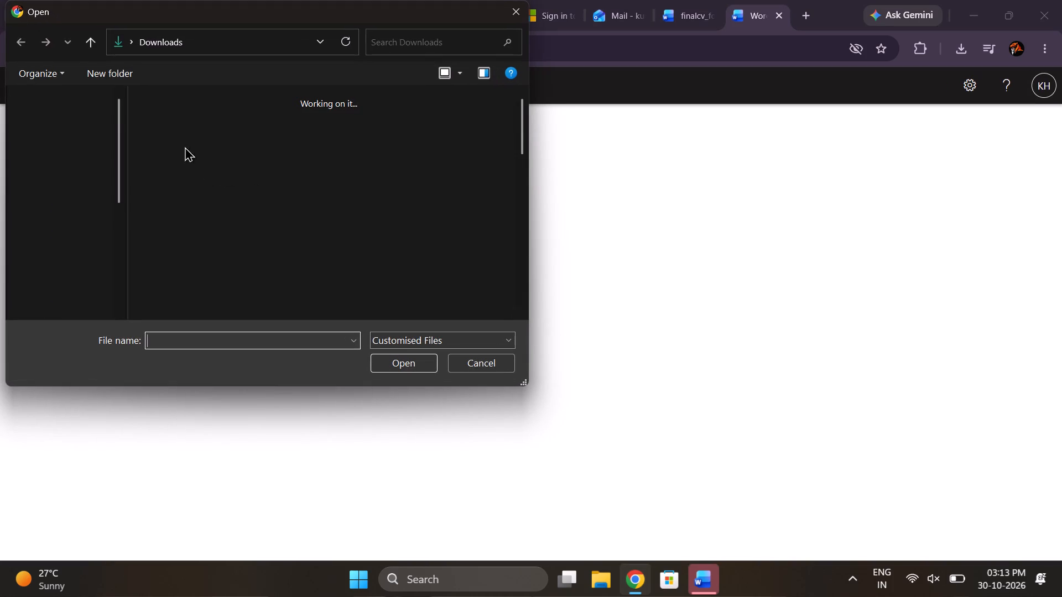
{"action": "left_click", "coordinate": [178, 125]}
{"action": "left_click", "coordinate": [414, 356]}
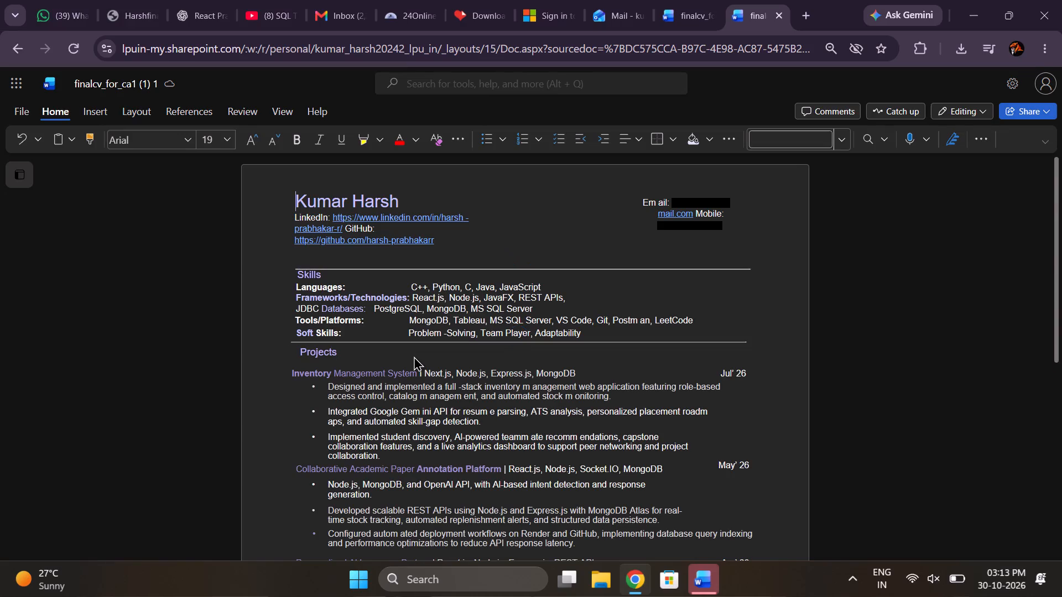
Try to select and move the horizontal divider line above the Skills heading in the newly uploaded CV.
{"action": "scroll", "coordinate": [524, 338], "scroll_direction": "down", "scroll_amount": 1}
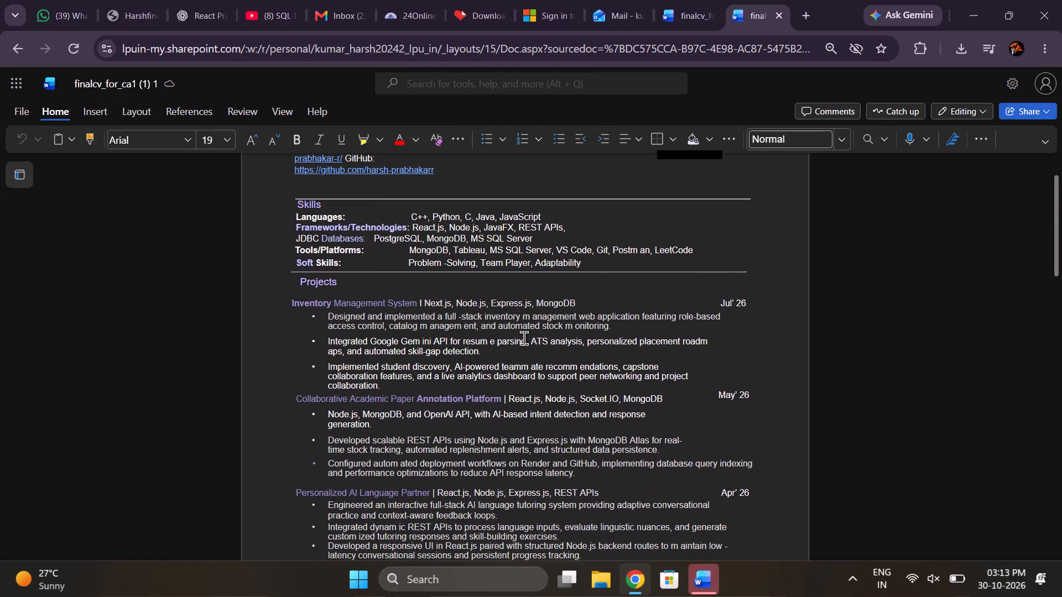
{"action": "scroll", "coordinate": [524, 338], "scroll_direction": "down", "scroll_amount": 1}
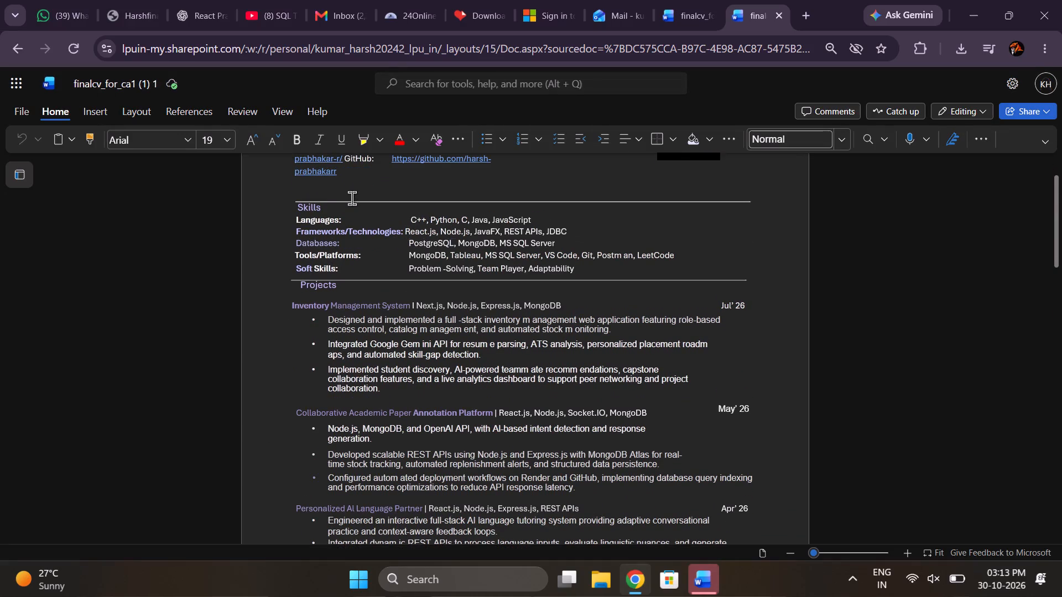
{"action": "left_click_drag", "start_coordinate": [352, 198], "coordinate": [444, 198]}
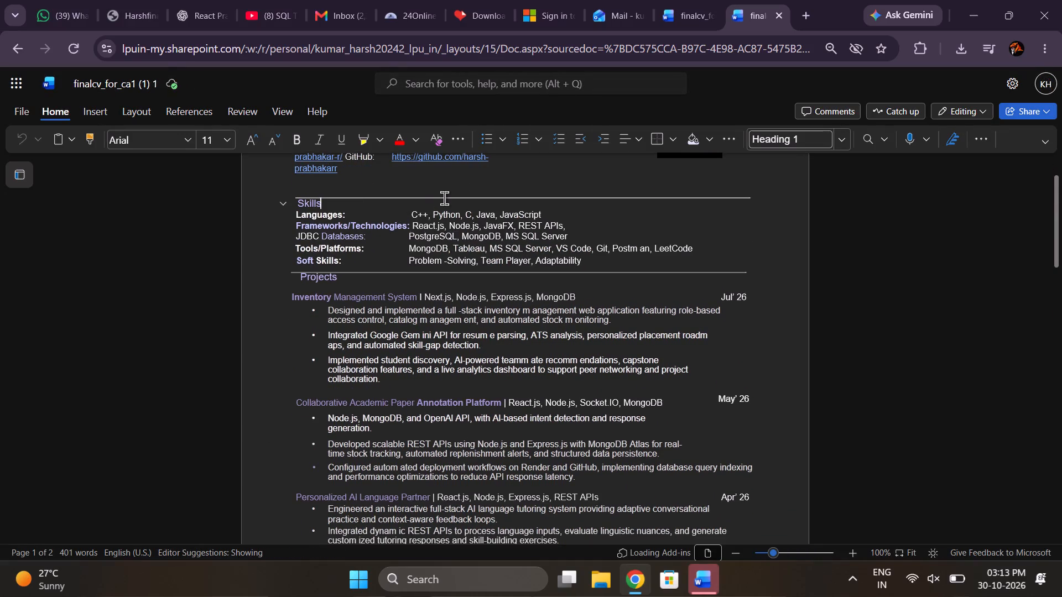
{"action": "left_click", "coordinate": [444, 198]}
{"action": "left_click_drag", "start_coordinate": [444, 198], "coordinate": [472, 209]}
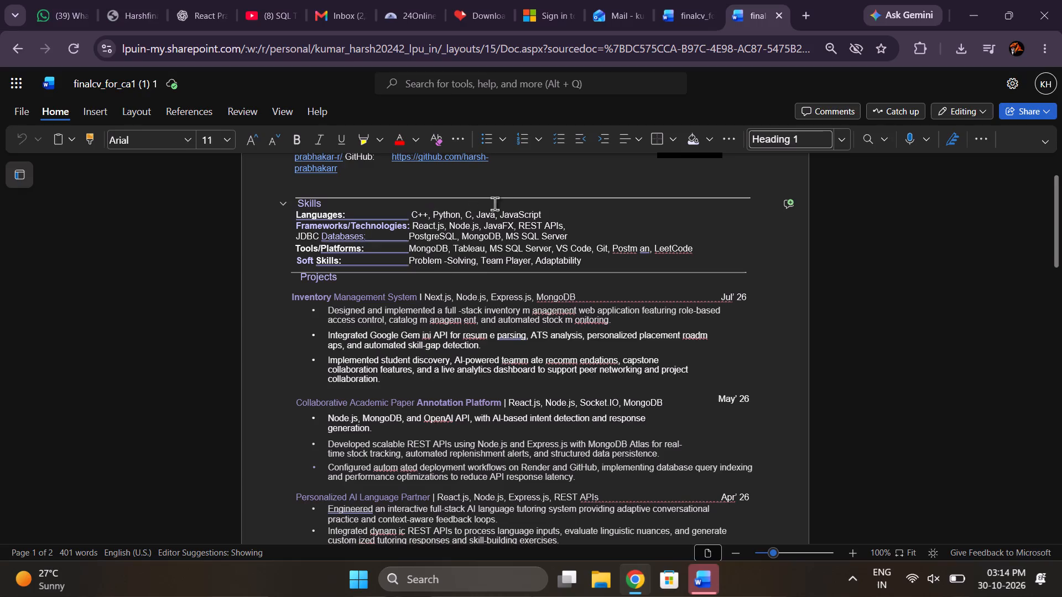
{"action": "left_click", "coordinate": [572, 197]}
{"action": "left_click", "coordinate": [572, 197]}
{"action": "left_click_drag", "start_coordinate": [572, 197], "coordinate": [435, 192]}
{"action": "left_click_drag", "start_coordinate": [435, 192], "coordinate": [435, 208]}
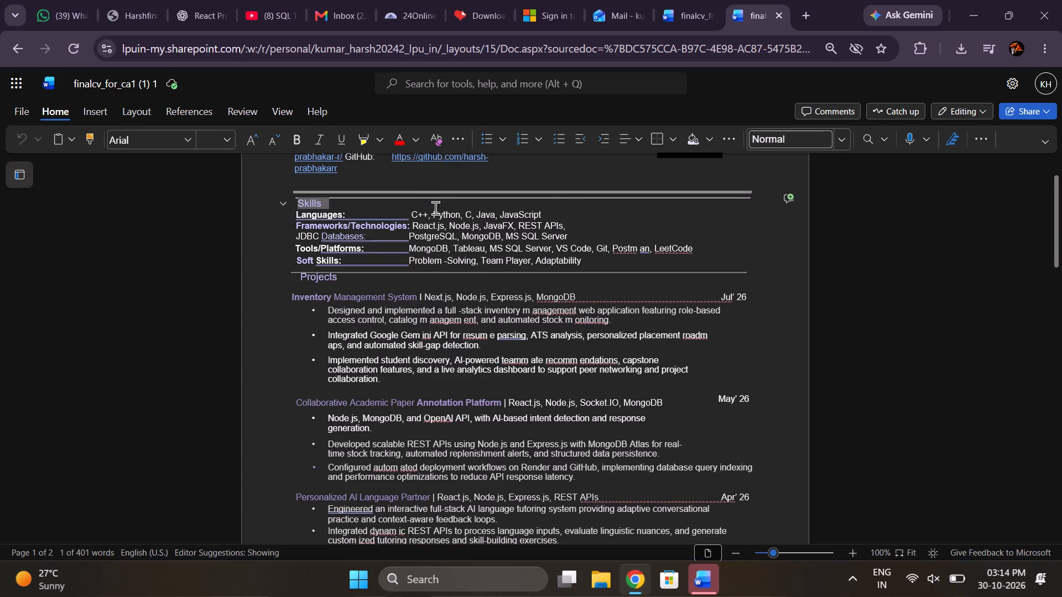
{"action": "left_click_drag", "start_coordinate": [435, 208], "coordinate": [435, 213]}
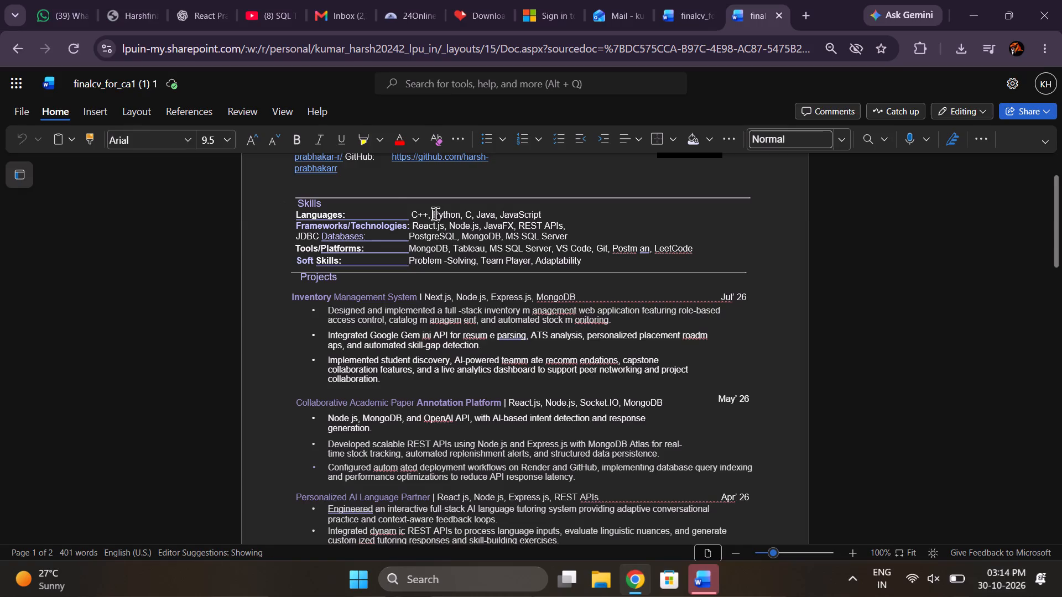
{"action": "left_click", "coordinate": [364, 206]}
Examine the layout of the remaining CV sections, from Projects through Certificates and Education onto the second page.
{"action": "scroll", "coordinate": [336, 381], "scroll_direction": "down", "scroll_amount": 2}
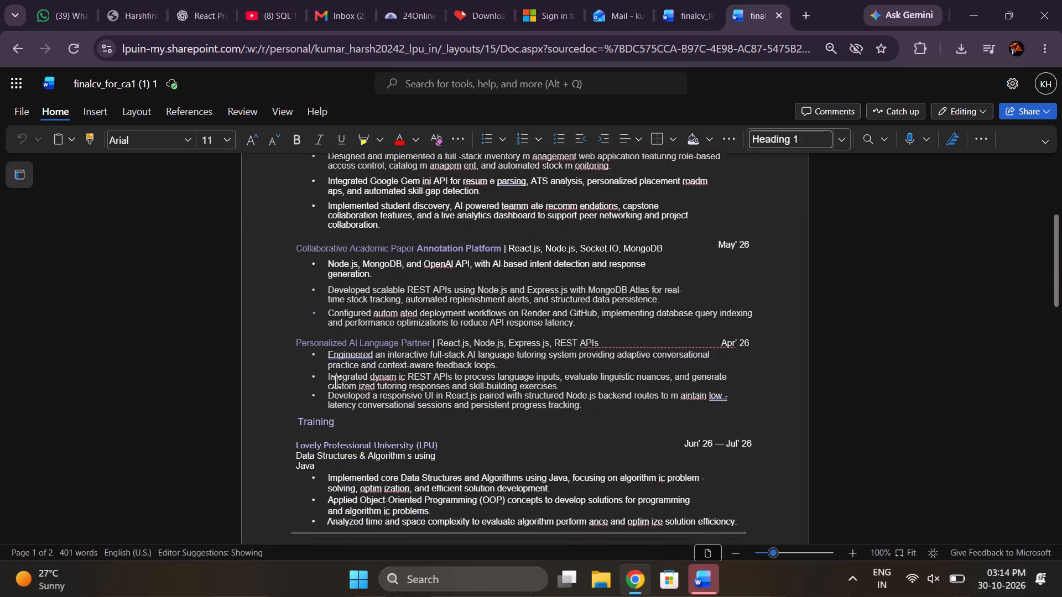
{"action": "scroll", "coordinate": [336, 381], "scroll_direction": "down", "scroll_amount": 4}
{"action": "scroll", "coordinate": [336, 381], "scroll_direction": "up", "scroll_amount": 1}
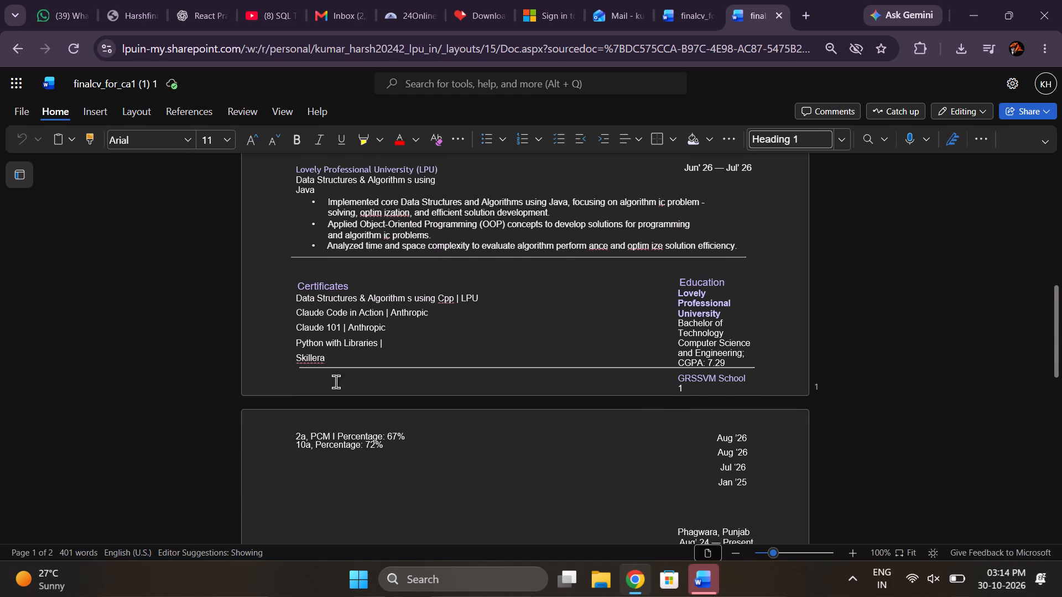
{"action": "scroll", "coordinate": [336, 381], "scroll_direction": "up", "scroll_amount": 1}
{"action": "scroll", "coordinate": [336, 381], "scroll_direction": "down", "scroll_amount": 1}
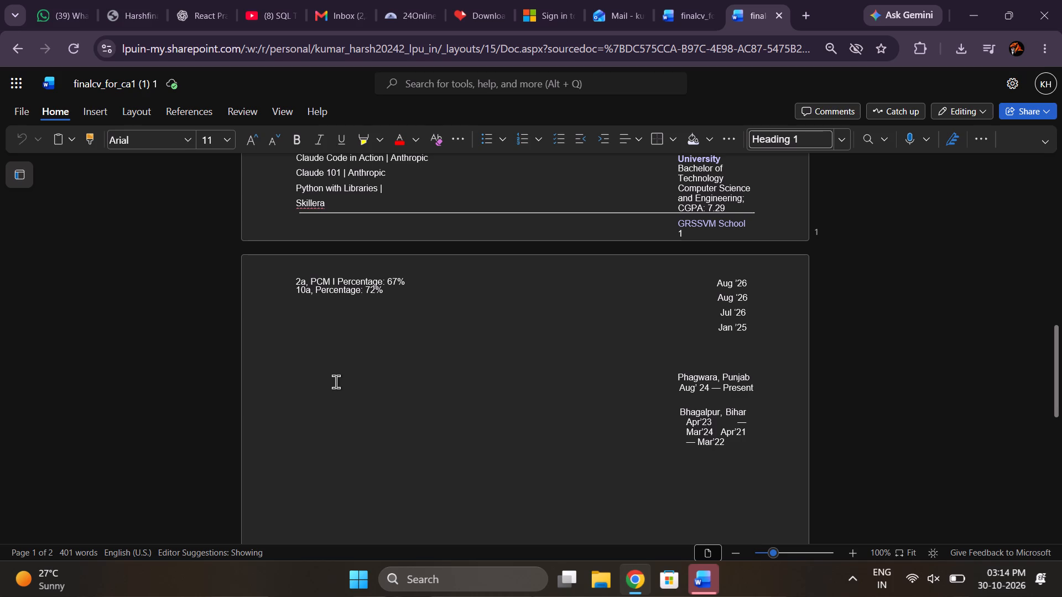
{"action": "scroll", "coordinate": [336, 381], "scroll_direction": "up", "scroll_amount": 1}
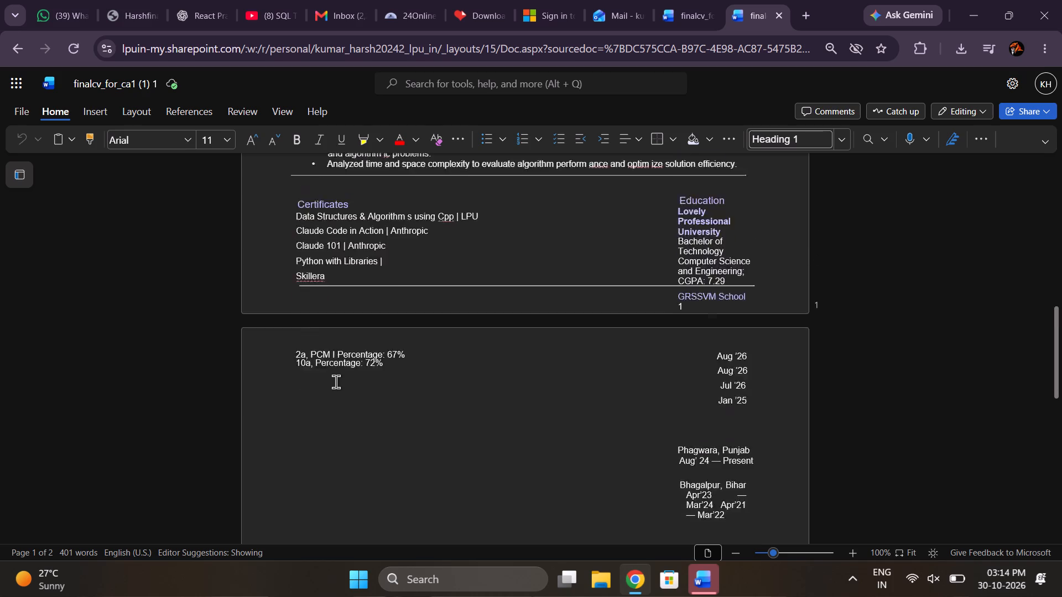
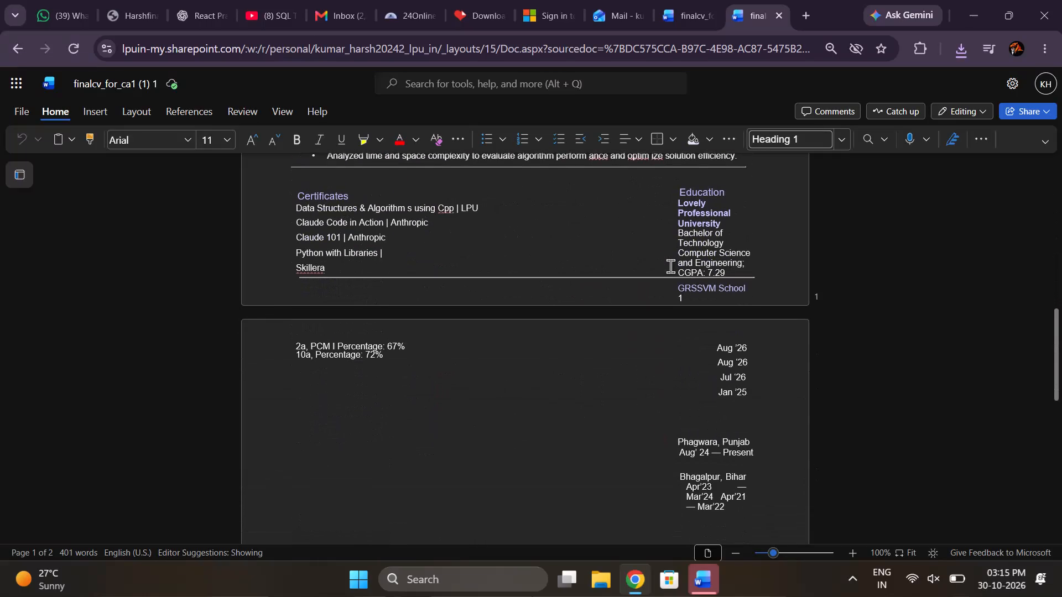
Re-examine the layout of the CV's Training, Certificates and Education sections around the break between pages one and two.
{"action": "scroll", "coordinate": [670, 266], "scroll_direction": "up", "scroll_amount": 3}
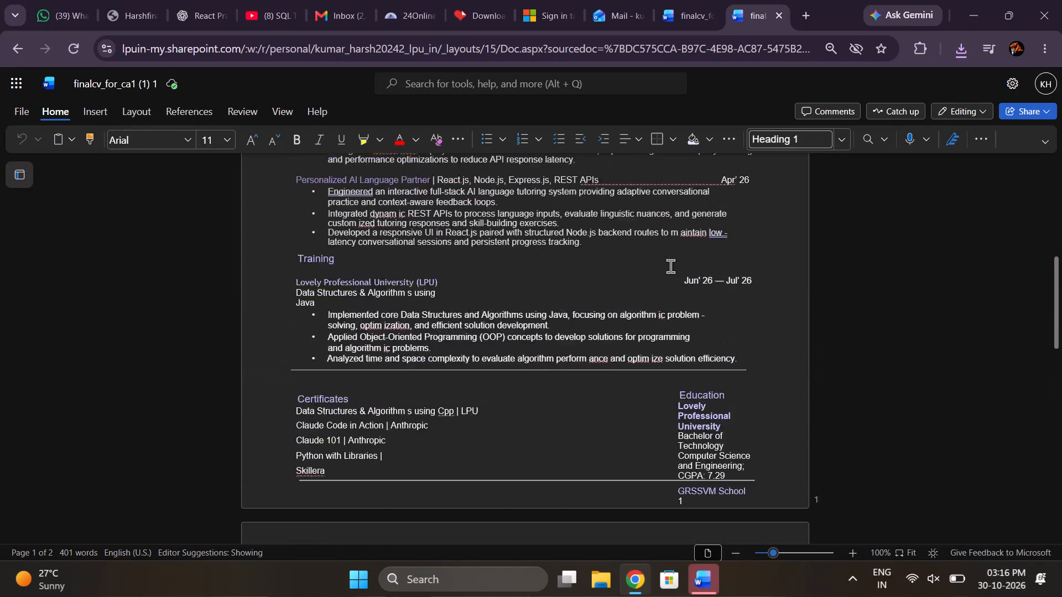
{"action": "scroll", "coordinate": [670, 266], "scroll_direction": "up", "scroll_amount": 1}
{"action": "scroll", "coordinate": [670, 266], "scroll_direction": "down", "scroll_amount": 3}
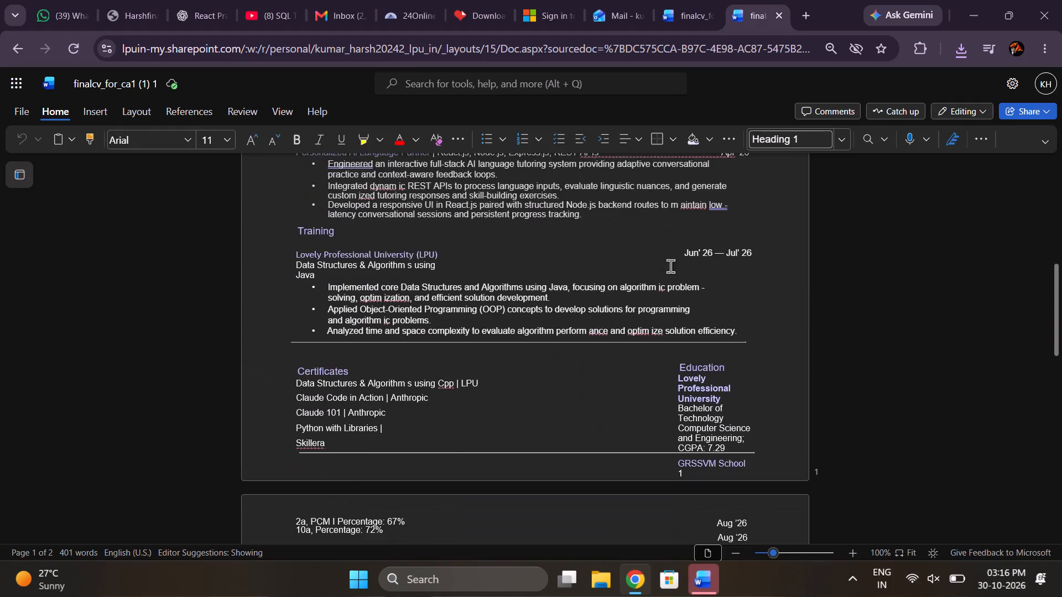
{"action": "scroll", "coordinate": [670, 266], "scroll_direction": "down", "scroll_amount": 1}
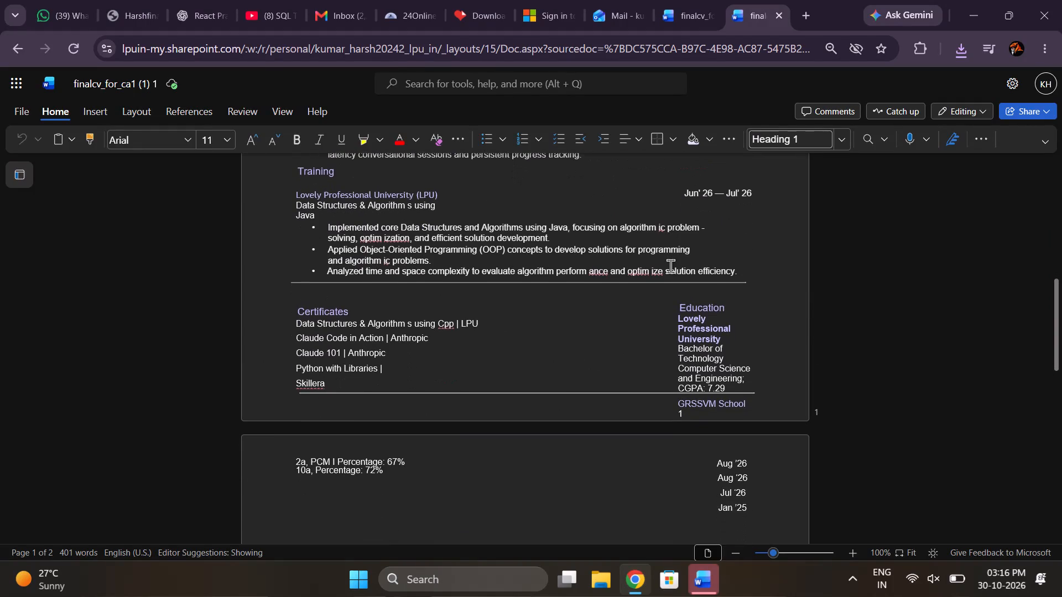
Look back over the CV copy finalcv_for_ca1 (1) 1 up to its header and close that copy.
{"action": "scroll", "coordinate": [670, 266], "scroll_direction": "up", "scroll_amount": 2}
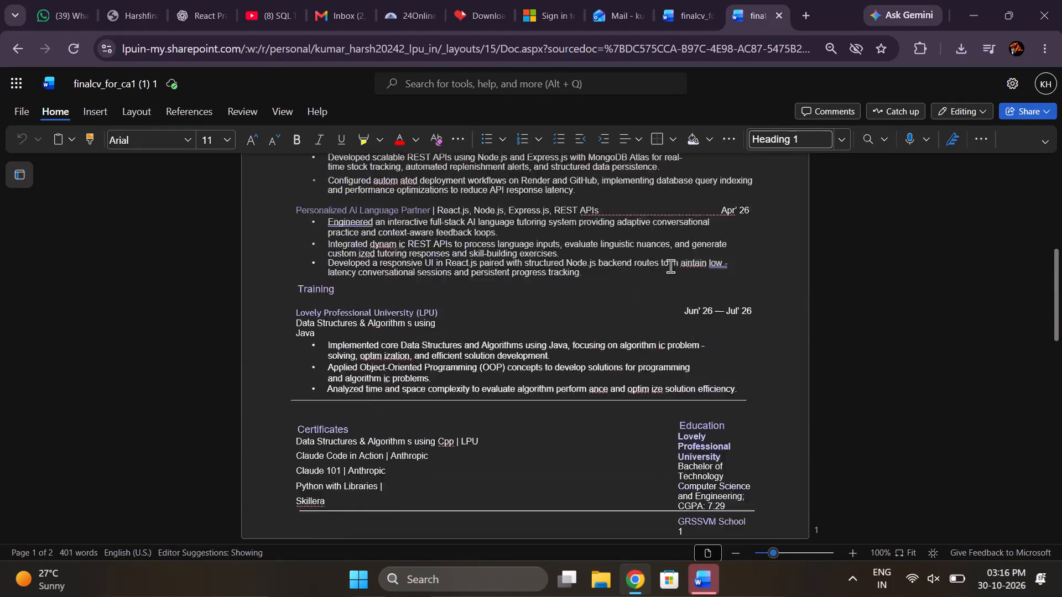
{"action": "scroll", "coordinate": [670, 266], "scroll_direction": "up", "scroll_amount": 4}
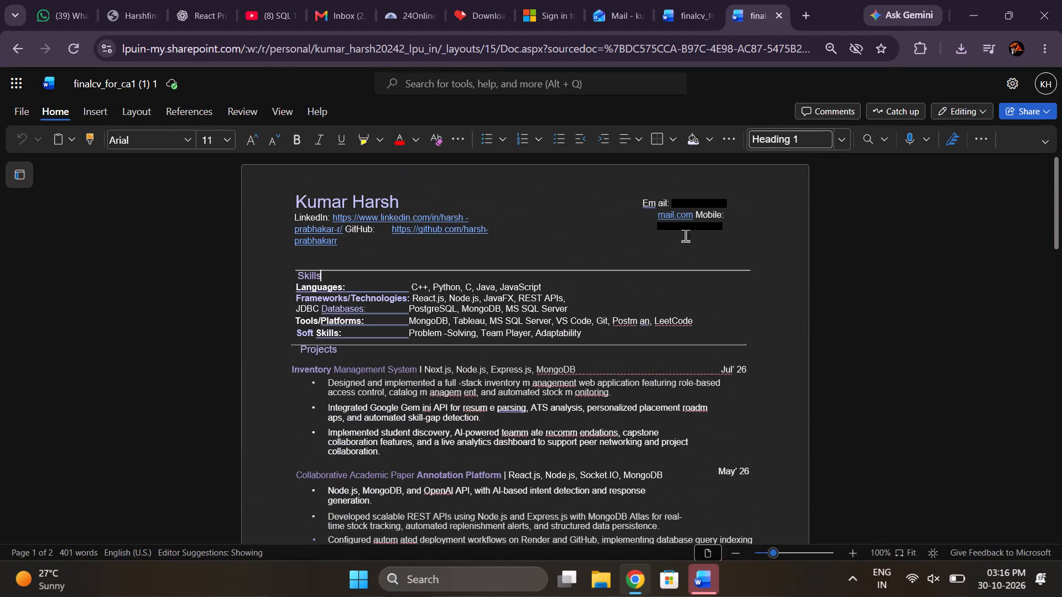
{"action": "left_click", "coordinate": [779, 20]}
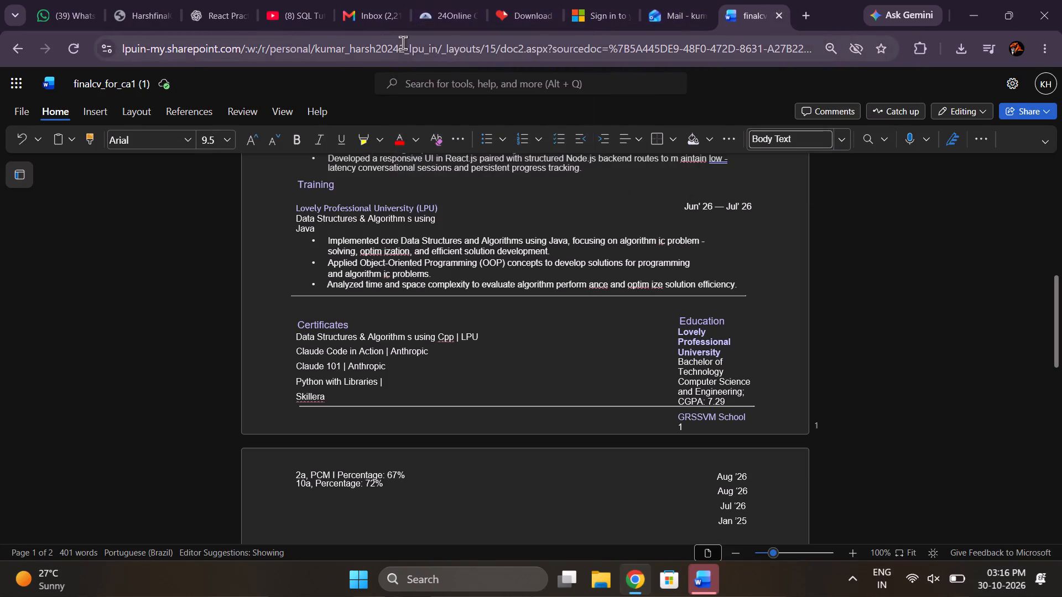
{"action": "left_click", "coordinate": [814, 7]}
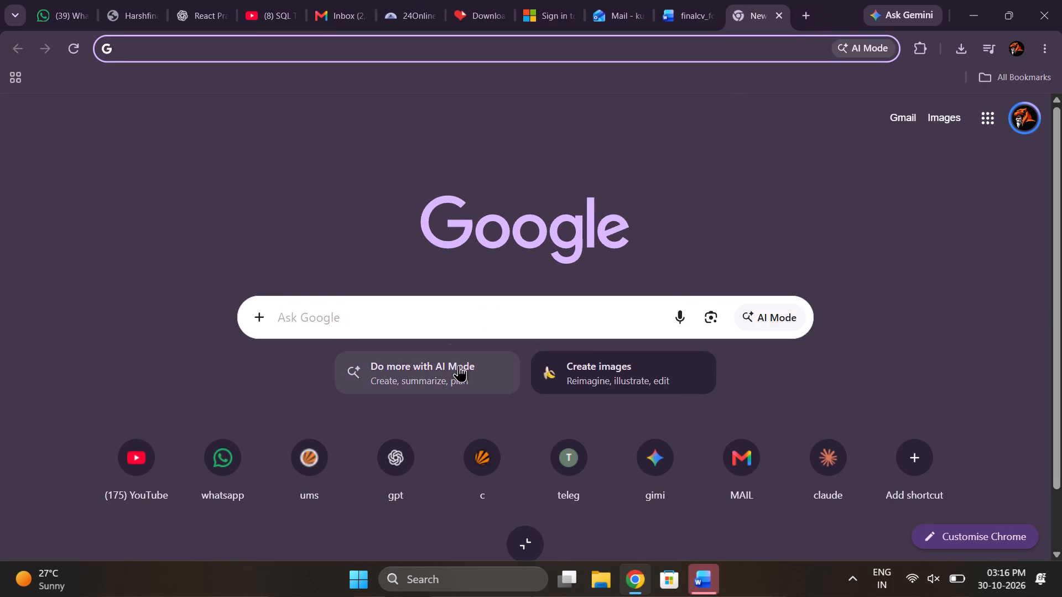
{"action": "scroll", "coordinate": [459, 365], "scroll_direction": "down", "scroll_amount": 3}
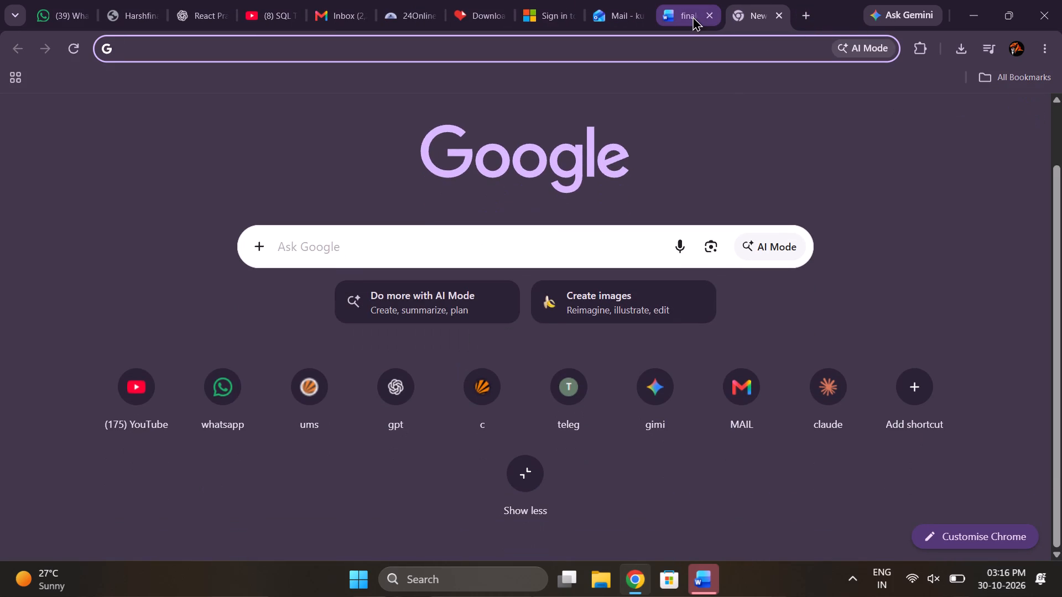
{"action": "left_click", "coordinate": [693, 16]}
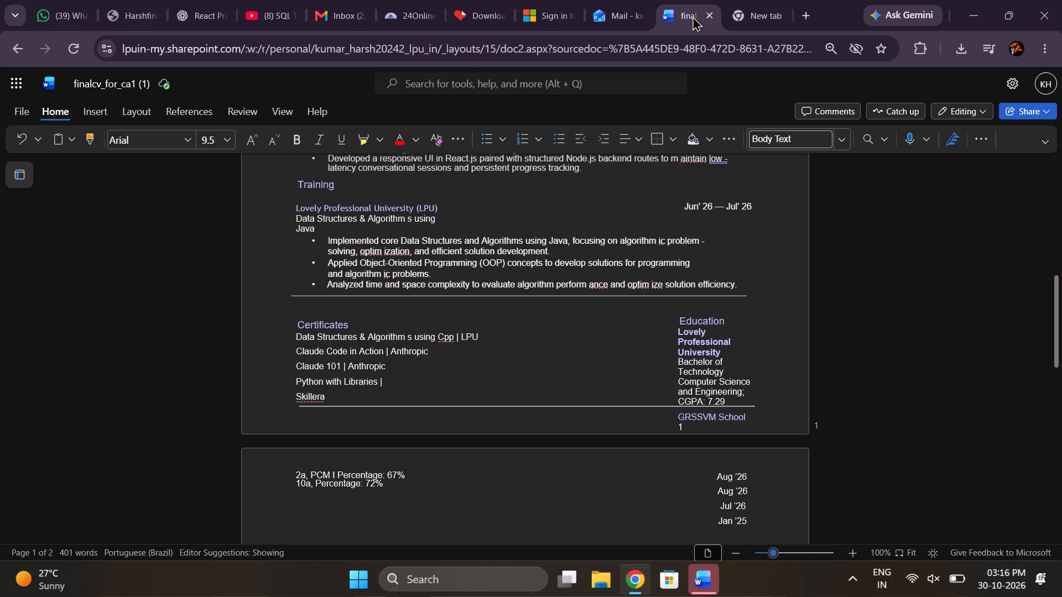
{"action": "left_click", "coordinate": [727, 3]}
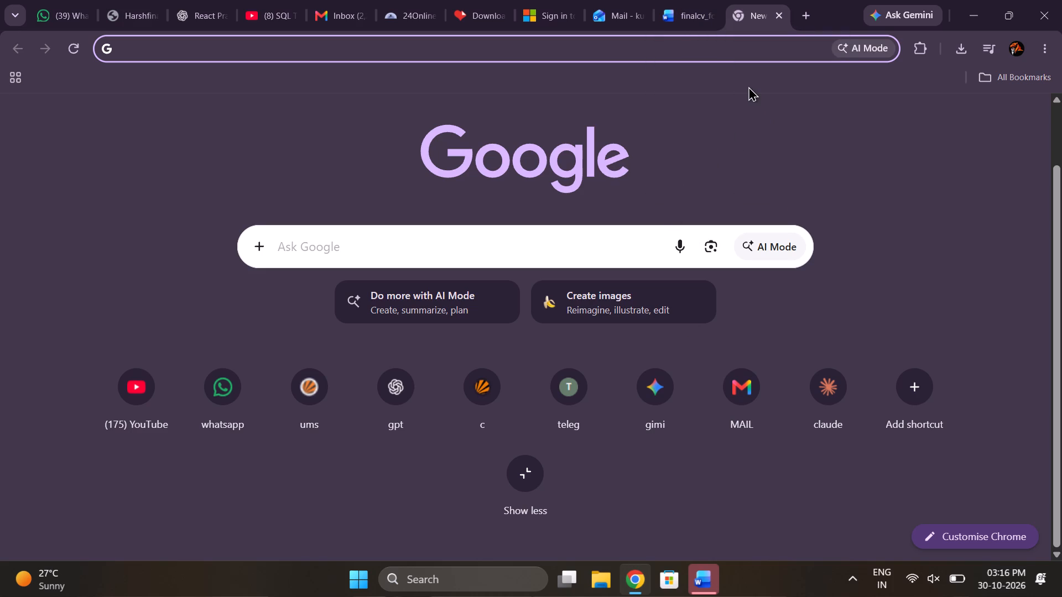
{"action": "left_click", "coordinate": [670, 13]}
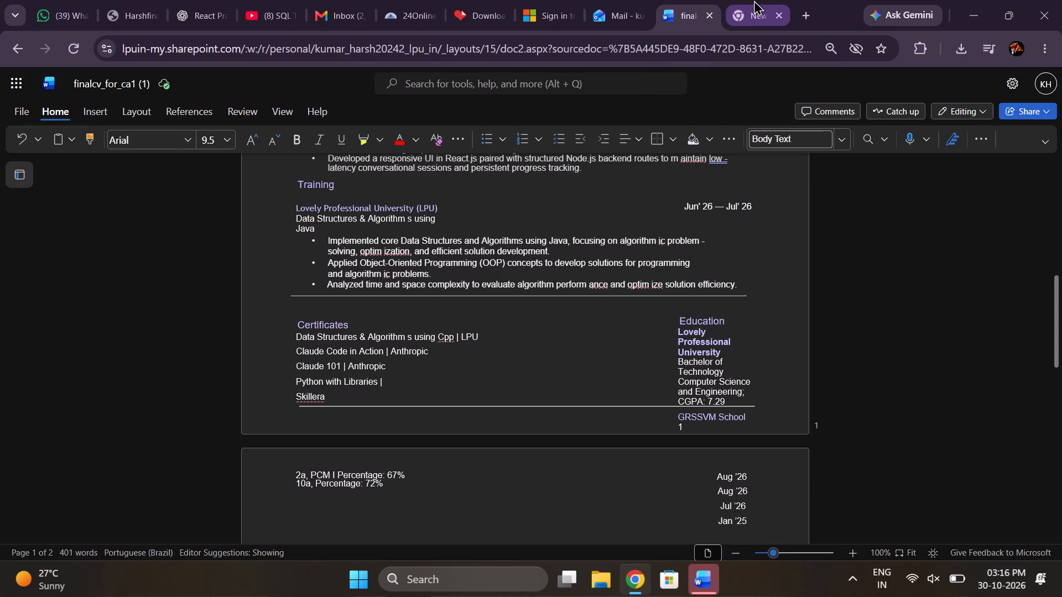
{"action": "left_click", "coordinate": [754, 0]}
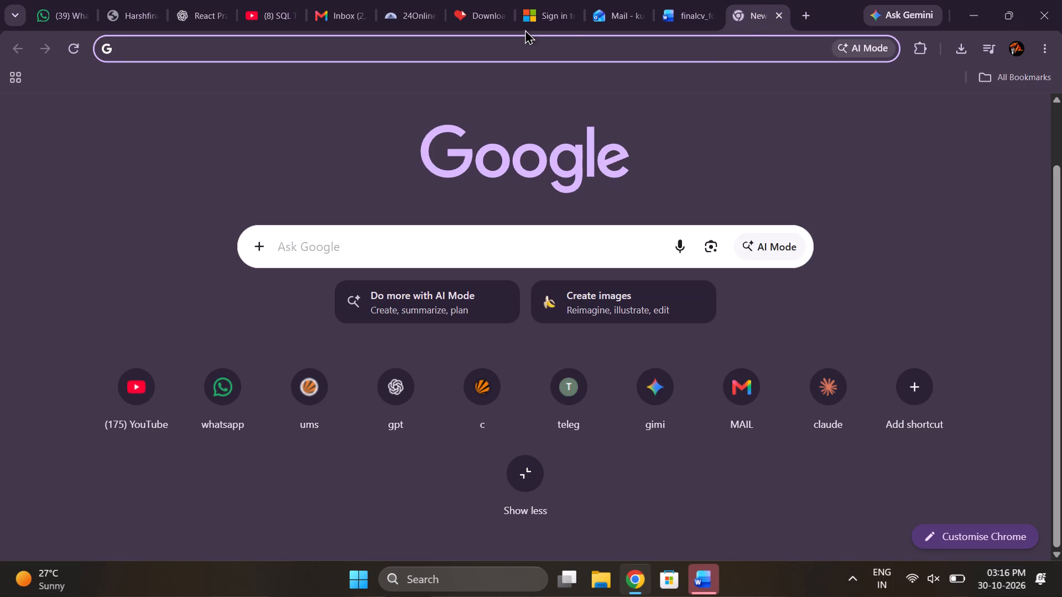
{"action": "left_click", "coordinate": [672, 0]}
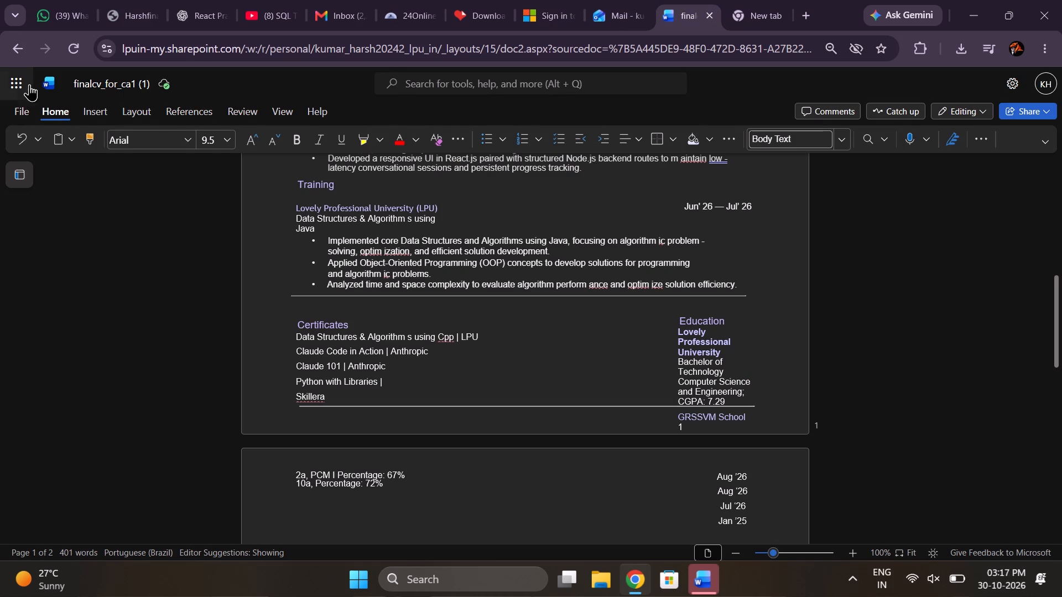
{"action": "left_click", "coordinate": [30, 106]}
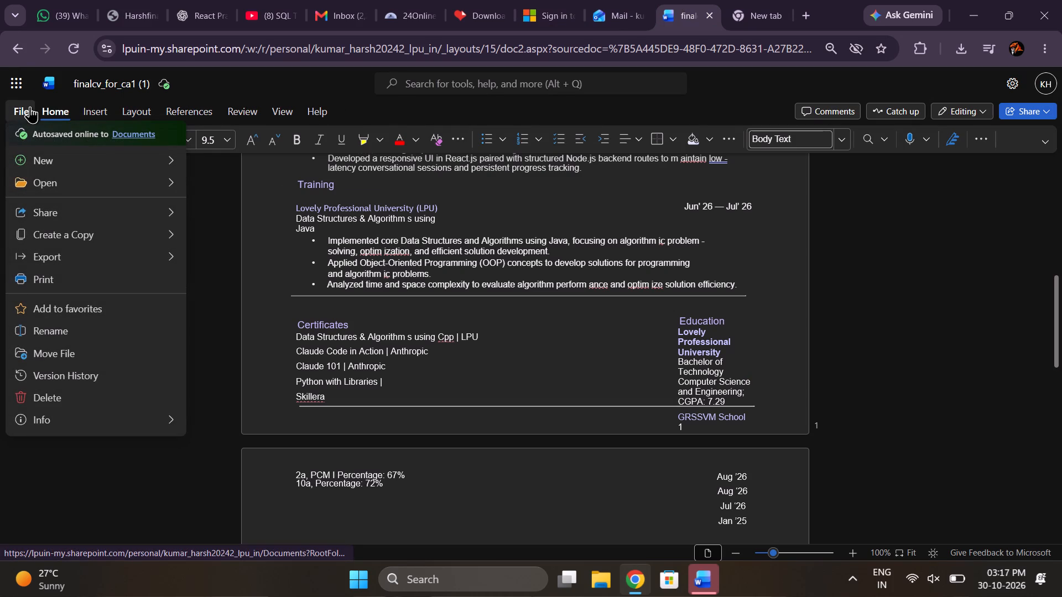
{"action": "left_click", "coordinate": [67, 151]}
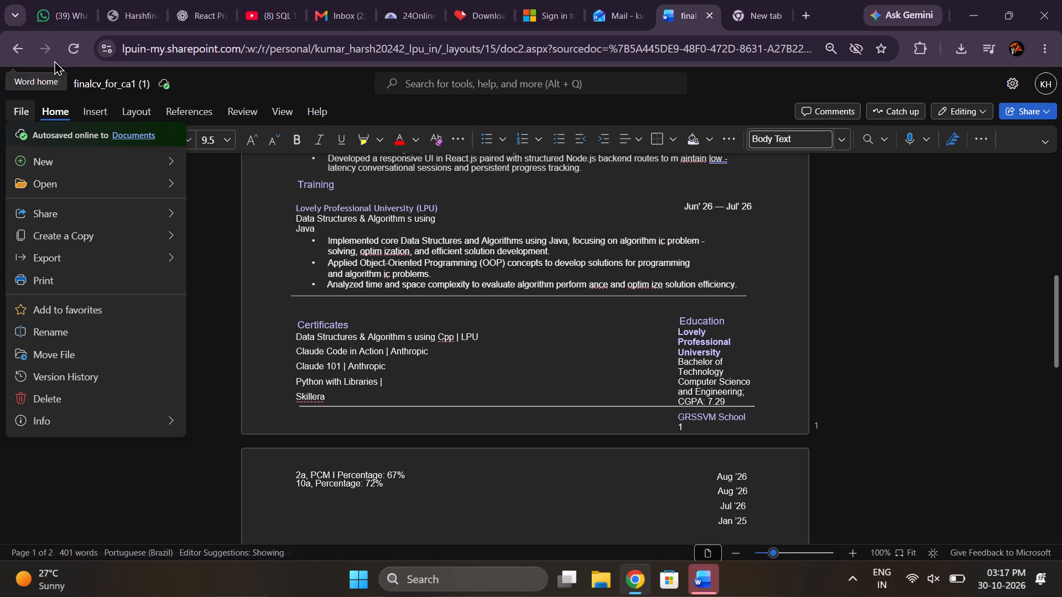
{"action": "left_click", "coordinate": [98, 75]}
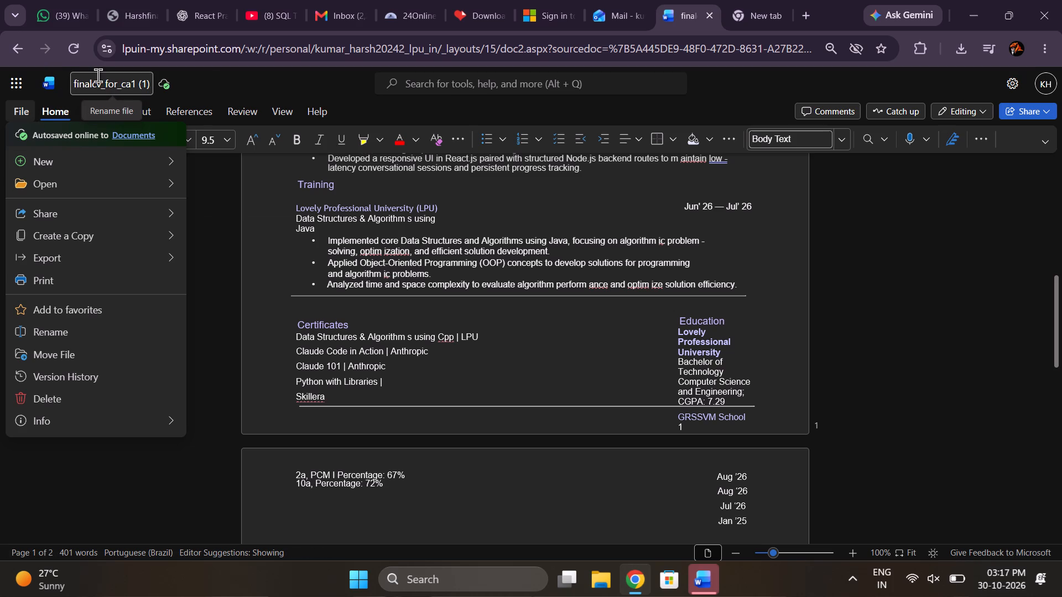
Go back to the Word start page, reopen the recent document finalcv_for_ca1 (1) 1 and check its layout across both pages.
{"action": "left_click", "coordinate": [7, 58]}
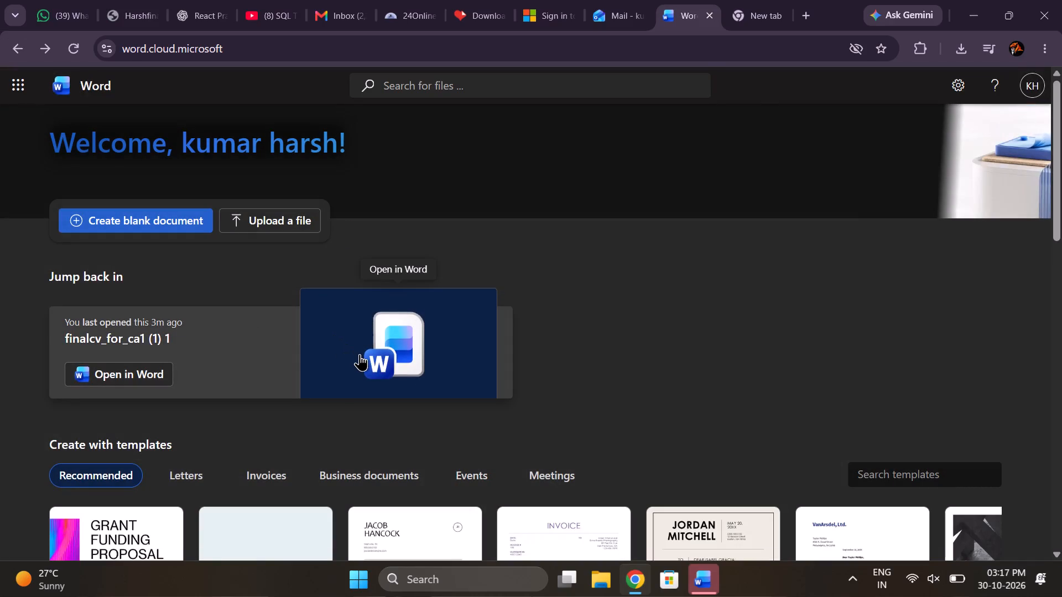
{"action": "left_click", "coordinate": [288, 215]}
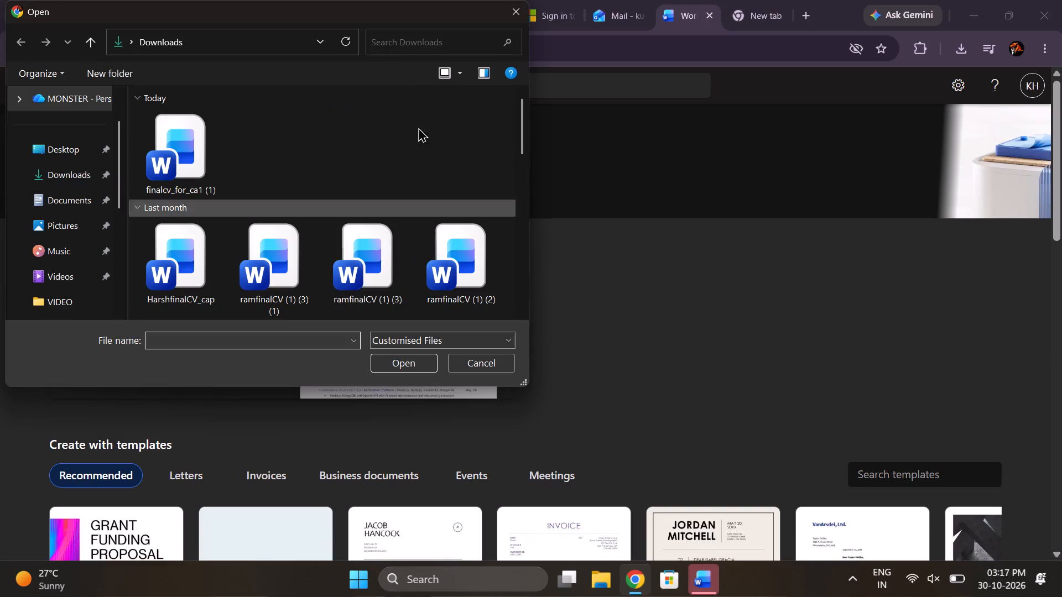
{"action": "left_click", "coordinate": [510, 13]}
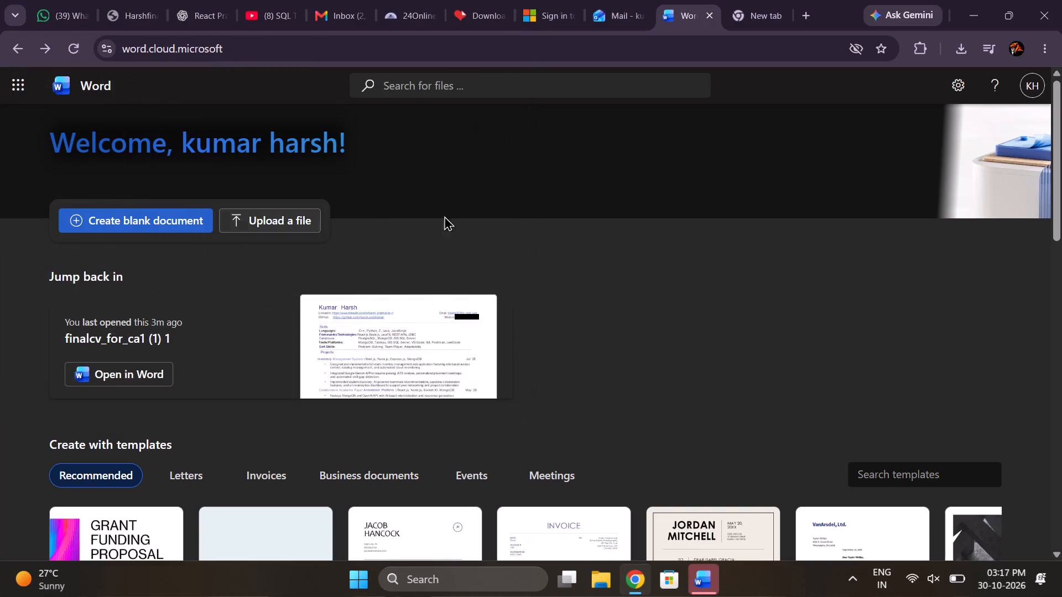
{"action": "left_click", "coordinate": [400, 333]}
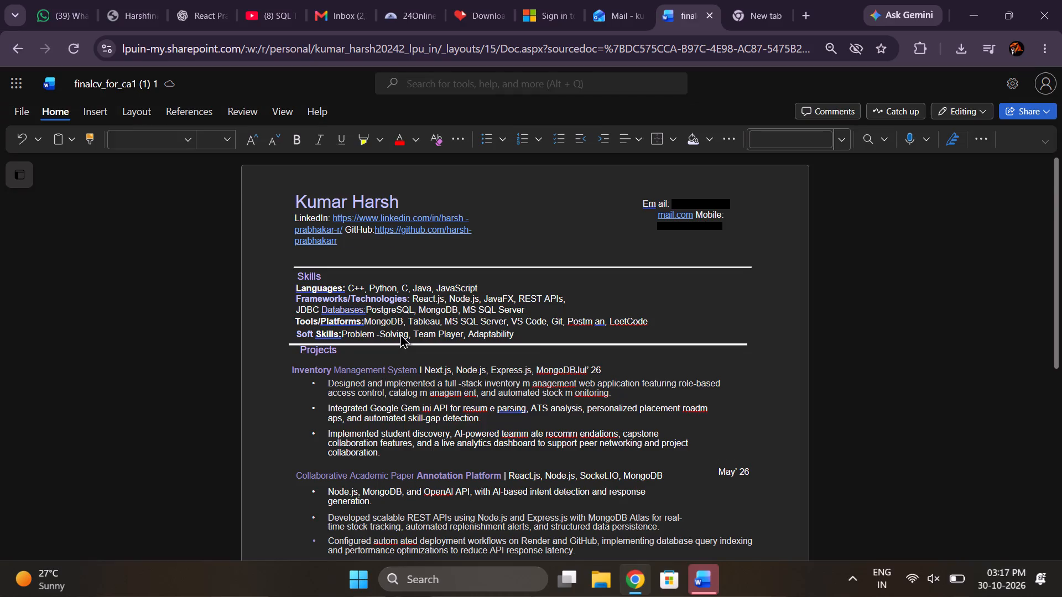
{"action": "scroll", "coordinate": [400, 333], "scroll_direction": "down", "scroll_amount": 3}
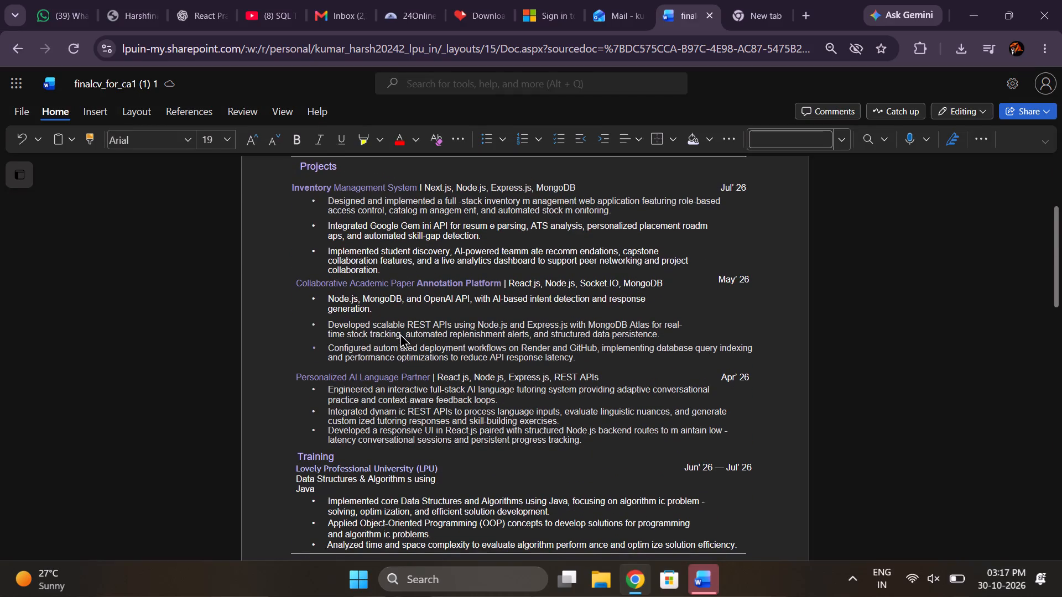
{"action": "scroll", "coordinate": [400, 333], "scroll_direction": "down", "scroll_amount": 6}
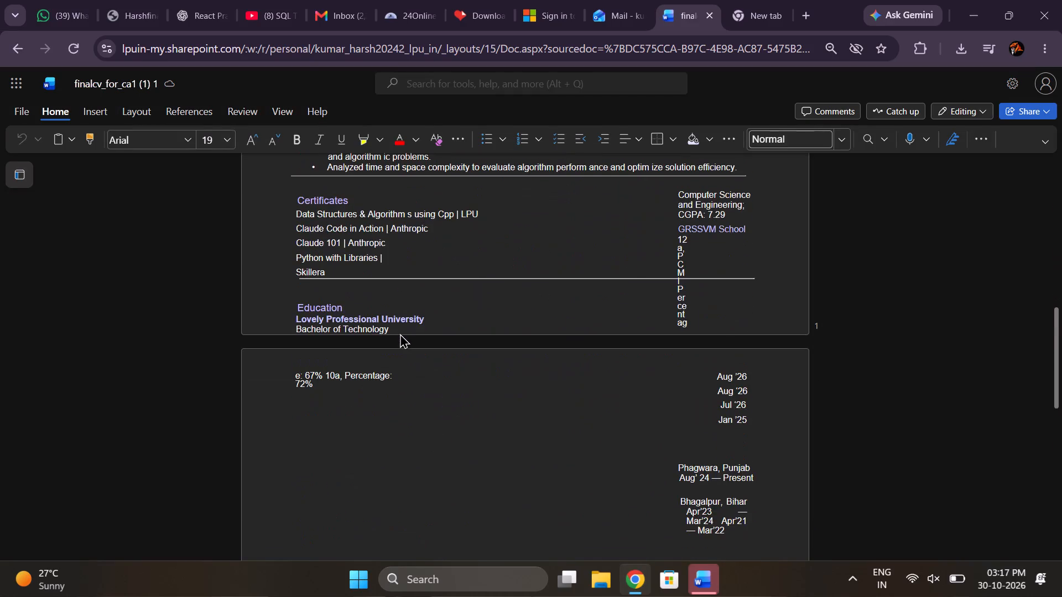
{"action": "scroll", "coordinate": [400, 333], "scroll_direction": "down", "scroll_amount": 1}
{"action": "scroll", "coordinate": [400, 333], "scroll_direction": "up", "scroll_amount": 3}
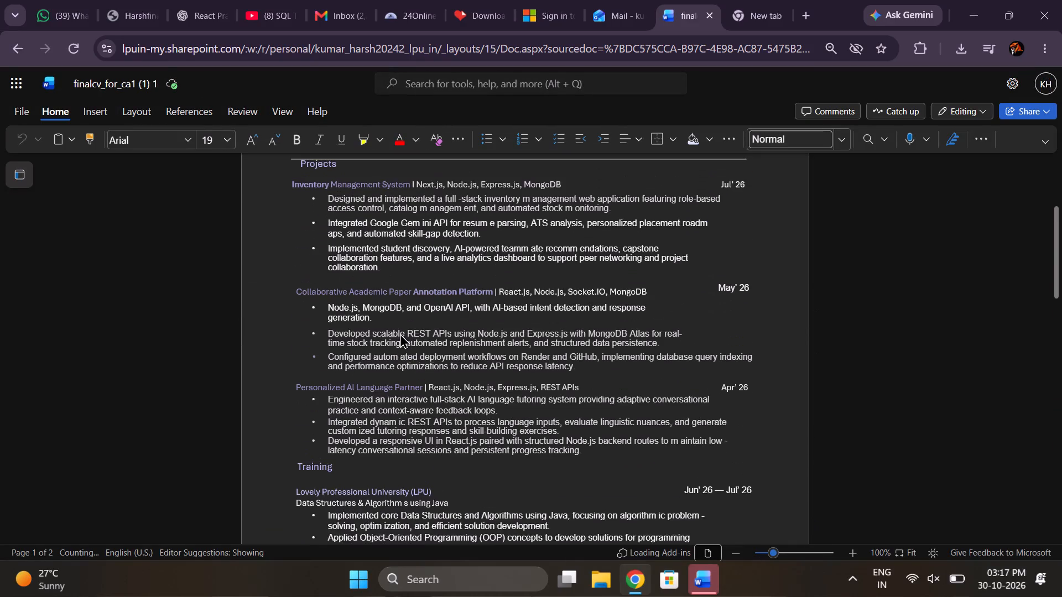
{"action": "scroll", "coordinate": [400, 333], "scroll_direction": "up", "scroll_amount": 6}
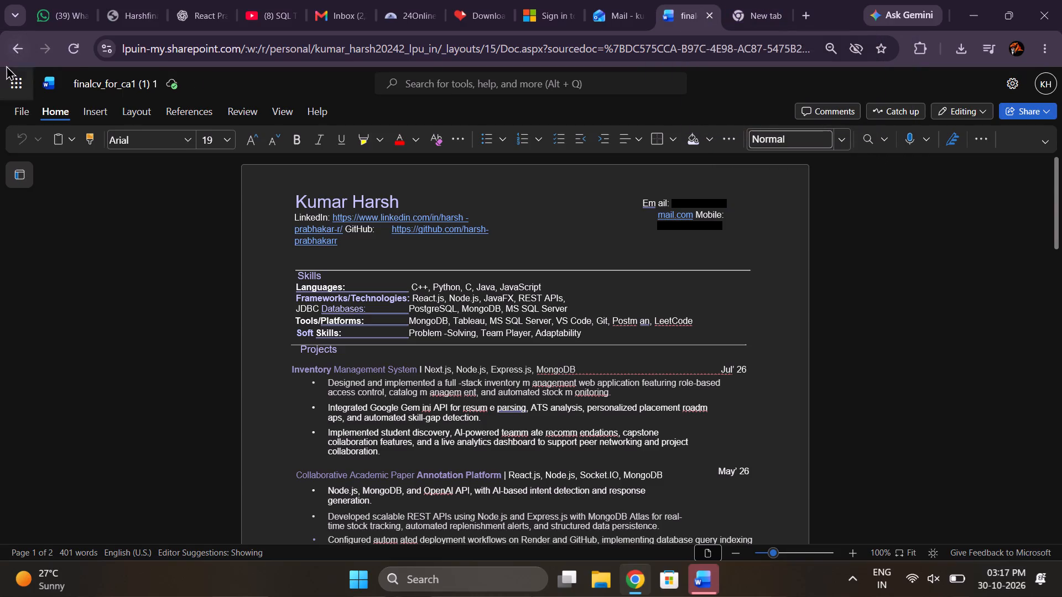
Return to the Word start page and upload the file HarshfinalCV_cap from Downloads for editing.
{"action": "left_click", "coordinate": [15, 50]}
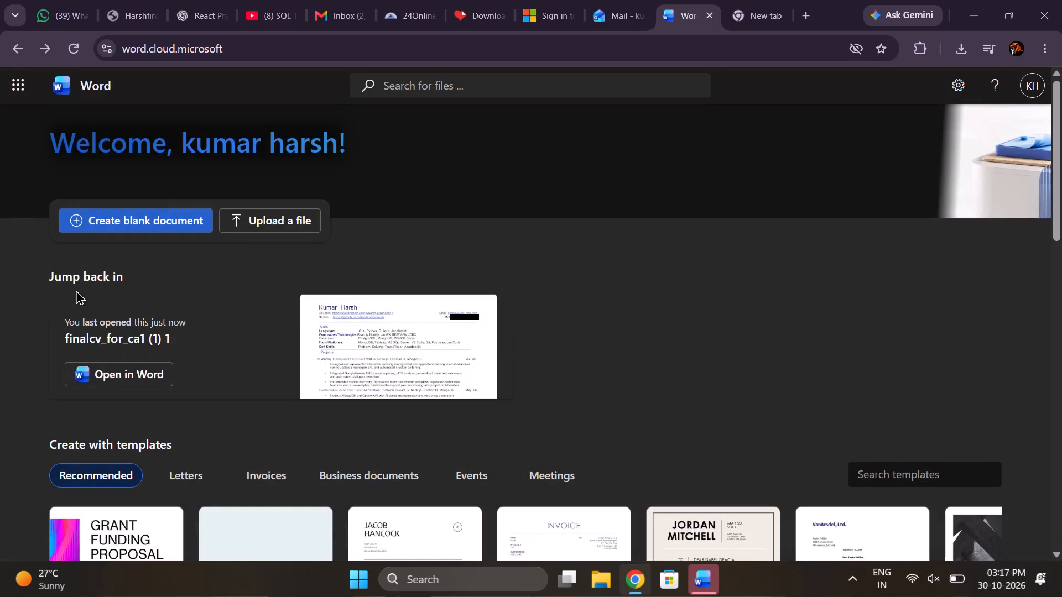
{"action": "left_click", "coordinate": [241, 212]}
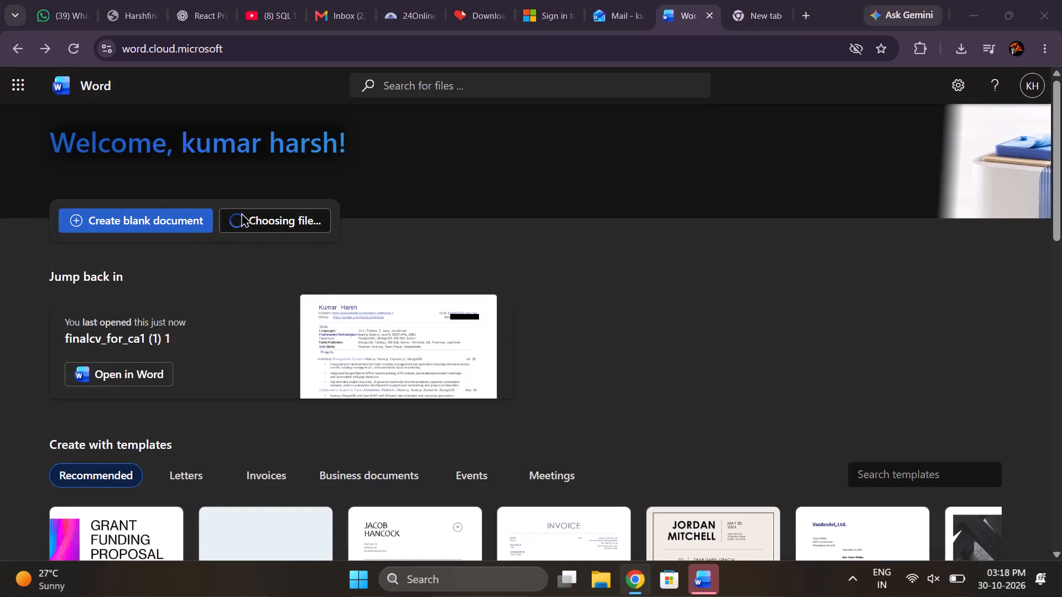
{"action": "left_click", "coordinate": [241, 212]}
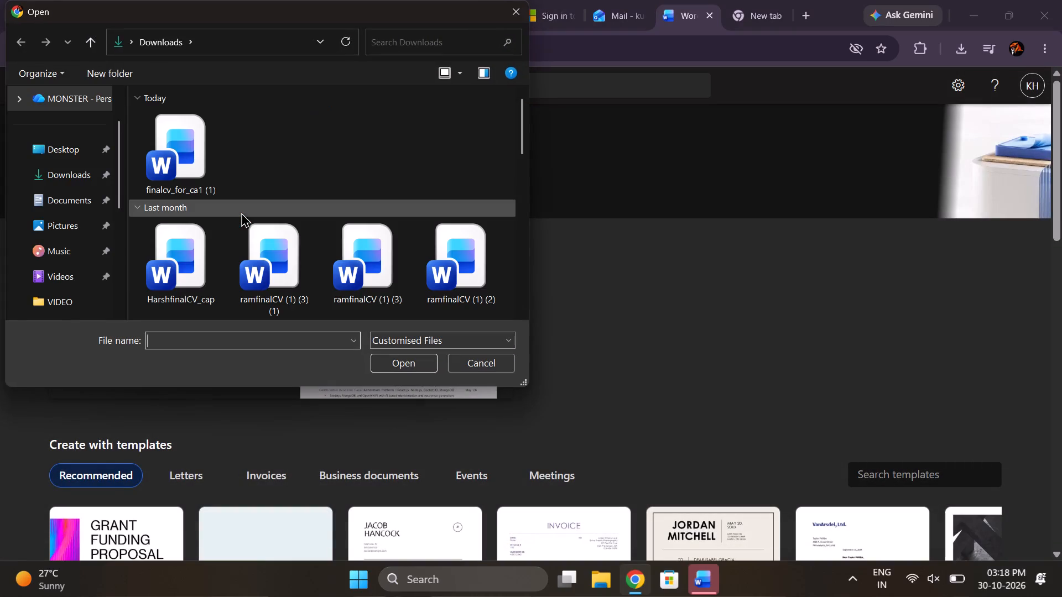
{"action": "left_click", "coordinate": [218, 289]}
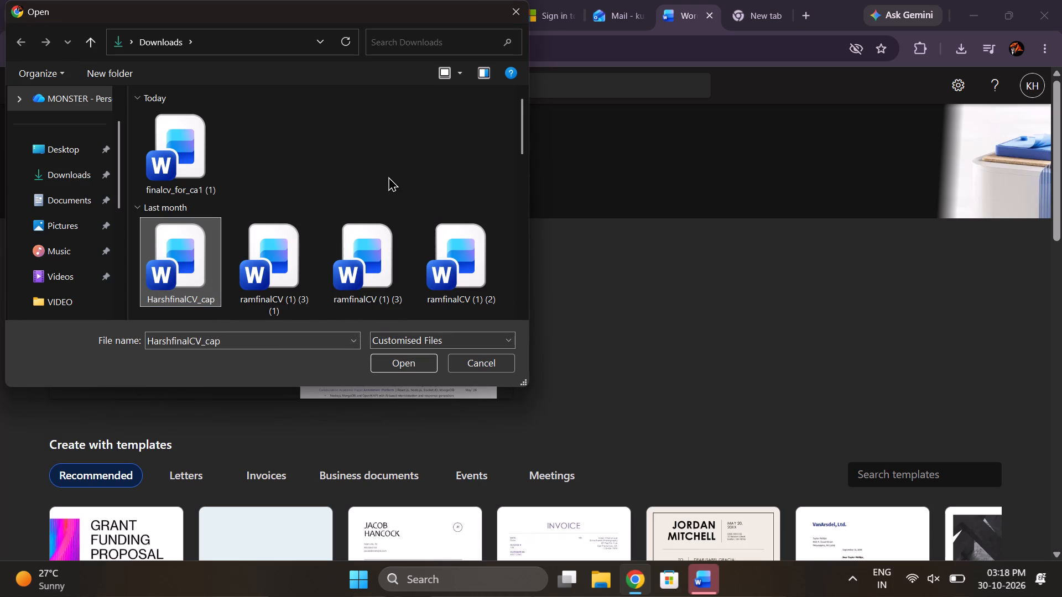
{"action": "scroll", "coordinate": [388, 176], "scroll_direction": "down", "scroll_amount": 2}
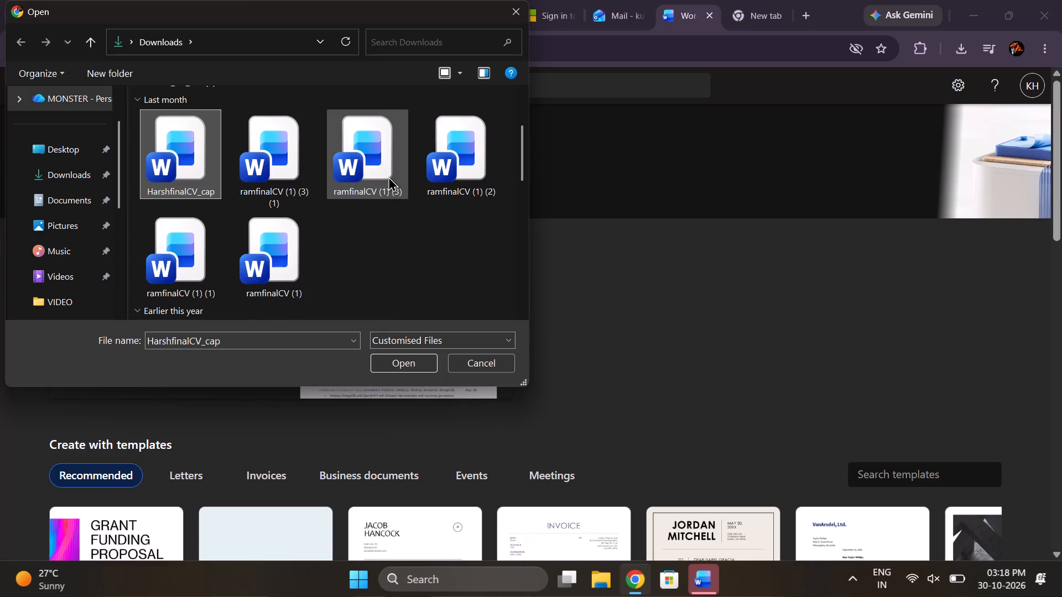
{"action": "left_click", "coordinate": [400, 357]}
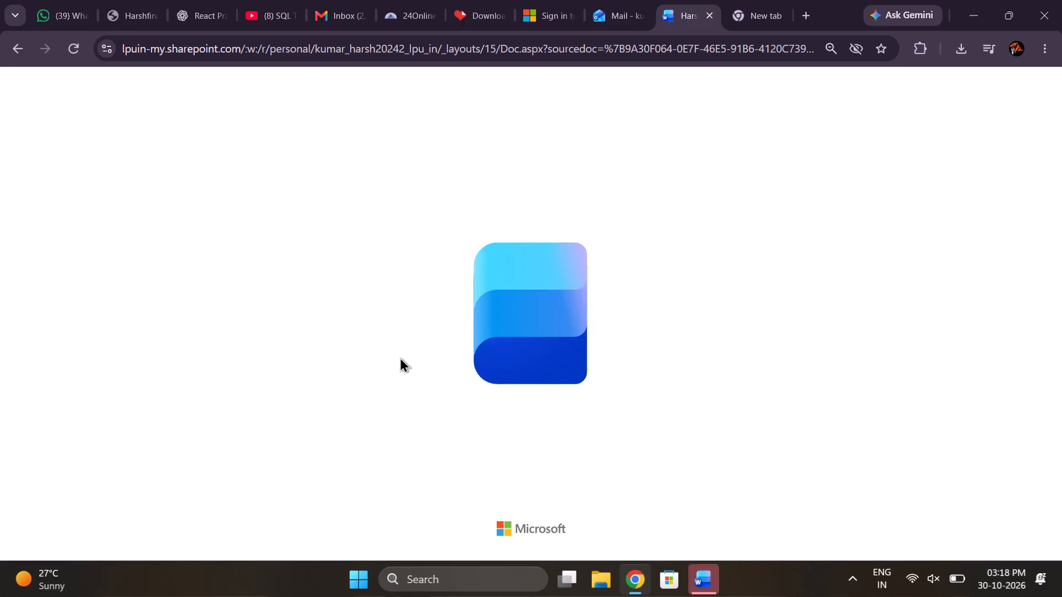
Examine the text and layout of the newly uploaded CV, from the header and Skills through Certificates and Education.
{"action": "scroll", "coordinate": [400, 357], "scroll_direction": "down", "scroll_amount": 1}
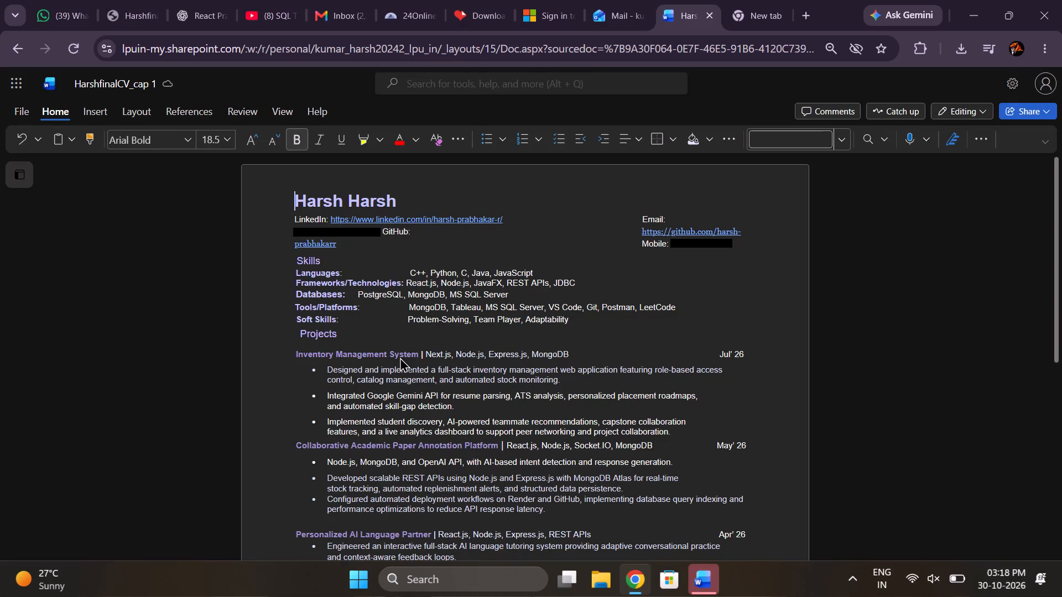
{"action": "scroll", "coordinate": [400, 357], "scroll_direction": "down", "scroll_amount": 3}
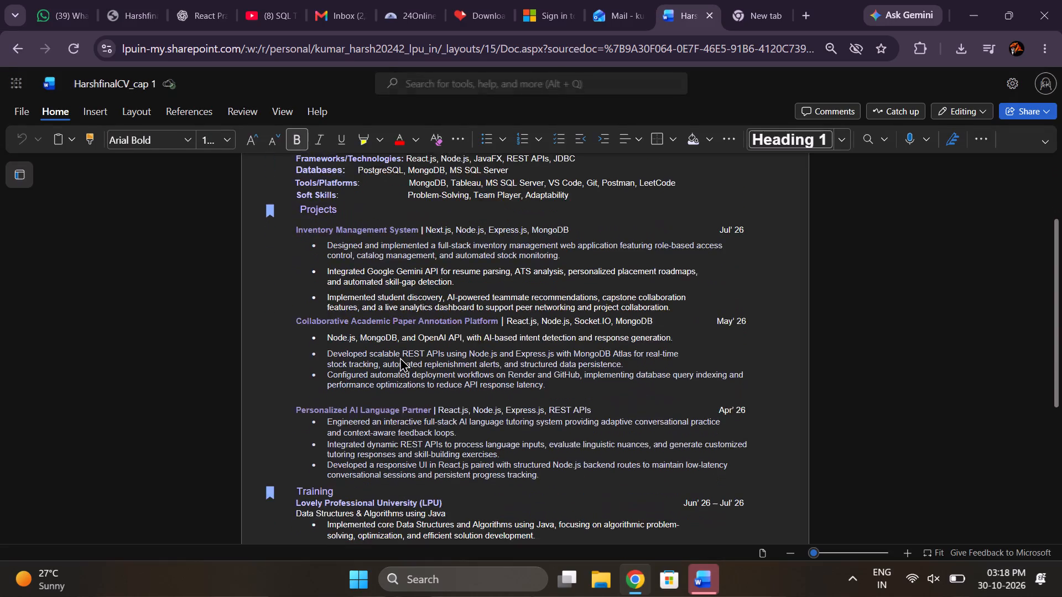
{"action": "scroll", "coordinate": [400, 357], "scroll_direction": "down", "scroll_amount": 4}
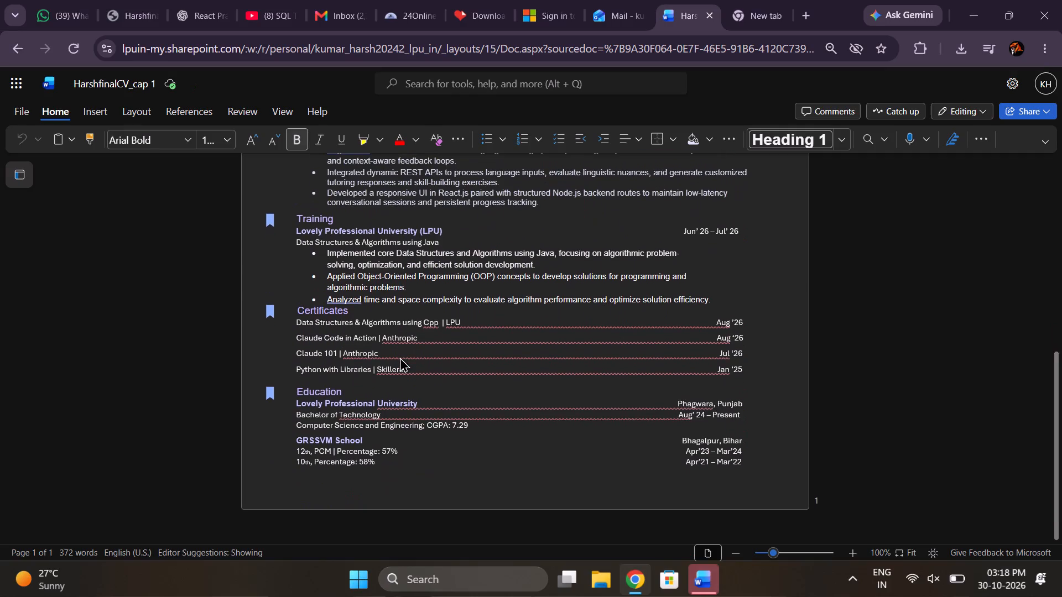
{"action": "scroll", "coordinate": [400, 357], "scroll_direction": "up", "scroll_amount": 4}
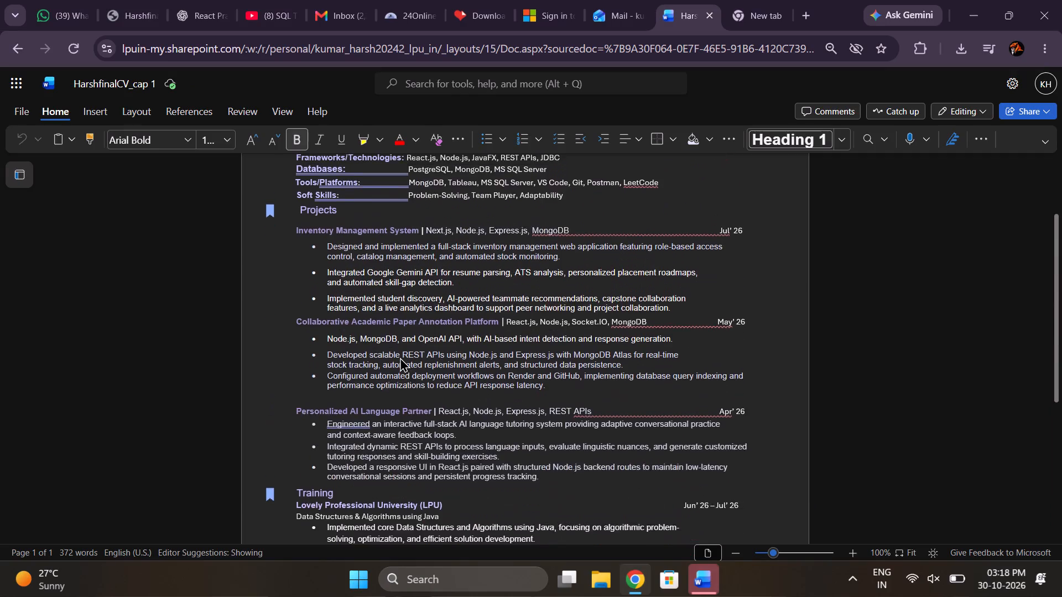
{"action": "scroll", "coordinate": [400, 357], "scroll_direction": "up", "scroll_amount": 3}
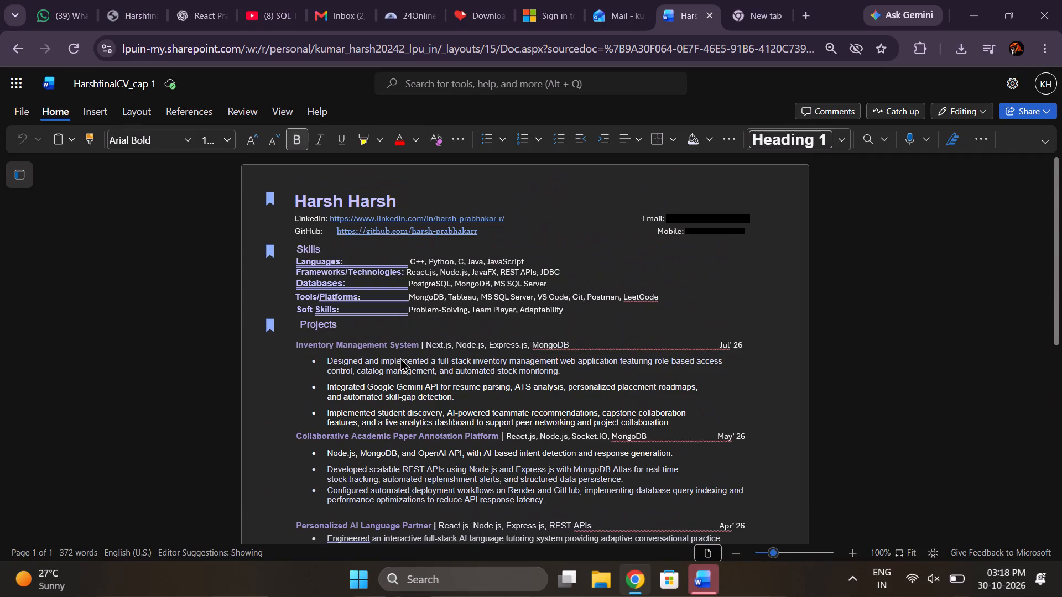
{"action": "scroll", "coordinate": [400, 357], "scroll_direction": "down", "scroll_amount": 2}
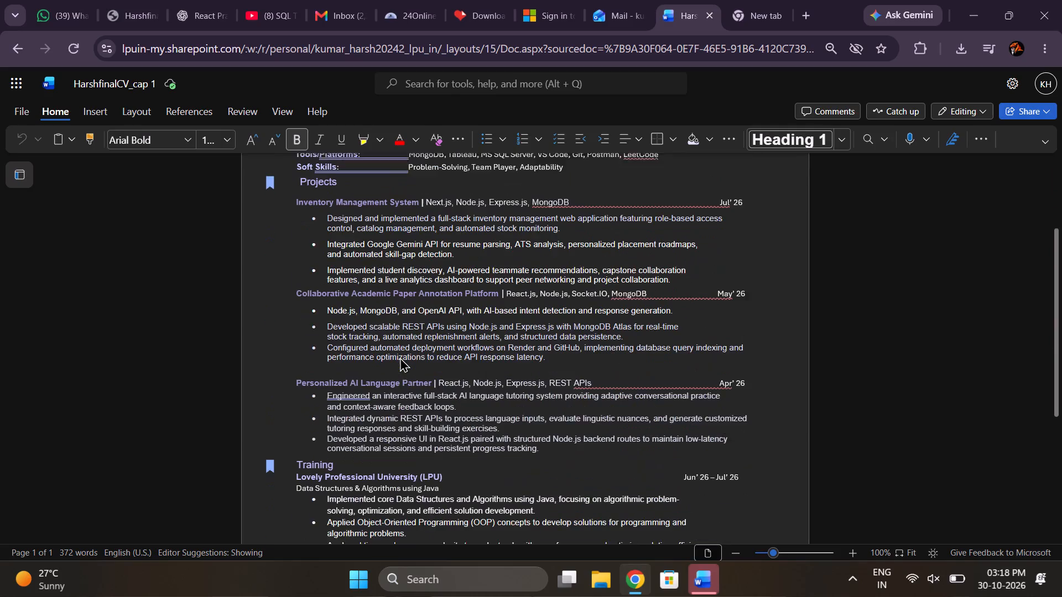
{"action": "scroll", "coordinate": [400, 357], "scroll_direction": "down", "scroll_amount": 2}
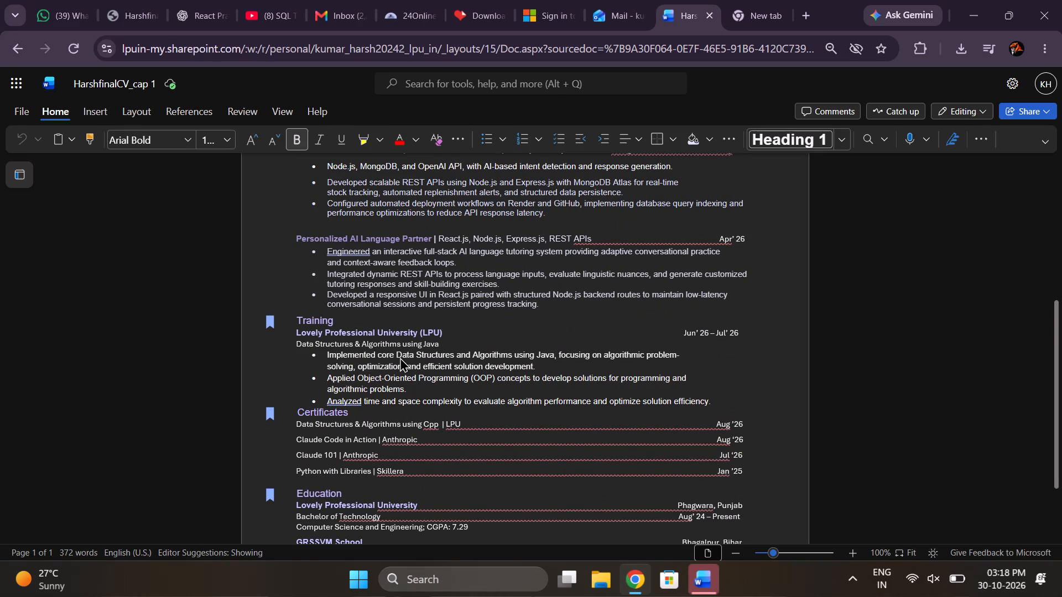
Remove "(LPU)" after Lovely Professional University in the Training section.
{"action": "left_click", "coordinate": [454, 329]}
{"action": "key", "text": "BackSpace"}
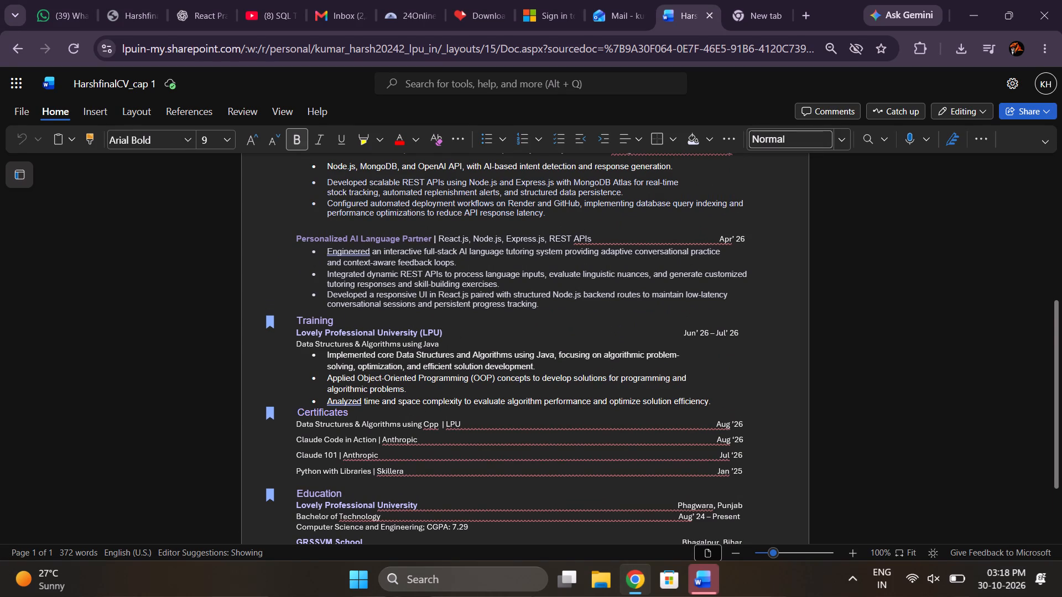
{"action": "key", "text": "BackSpace"}
{"action": "key", "text": "BackSpace"}
{"action": "key", "text": "BackSpace"}
{"action": "key", "text": "BackSpace"}
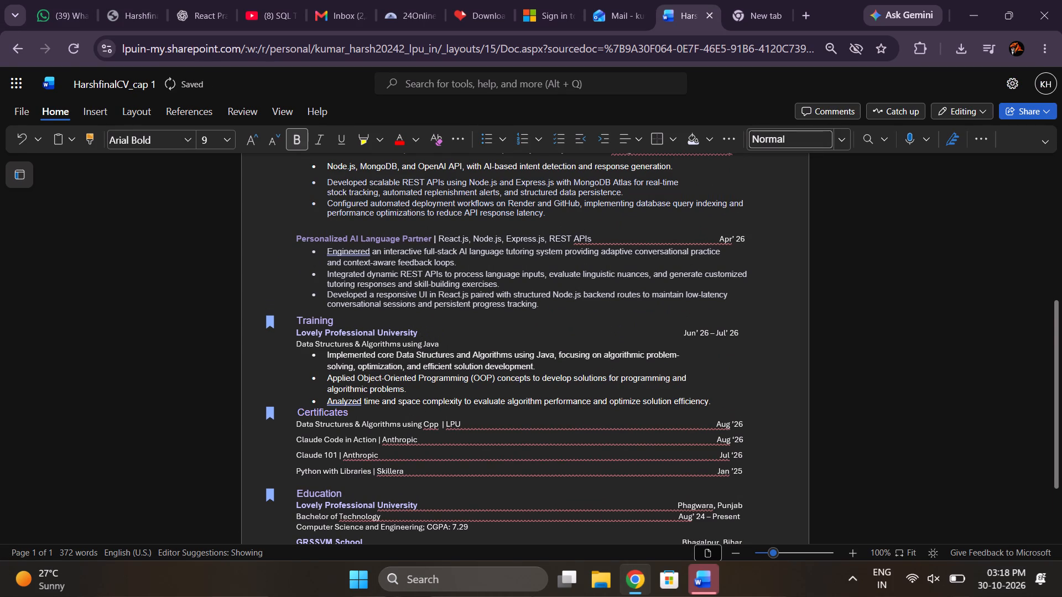
Remove "| LPU" from the Data Structures & Algorithms using Cpp entry under Certificates.
{"action": "scroll", "coordinate": [421, 421], "scroll_direction": "down", "scroll_amount": 1}
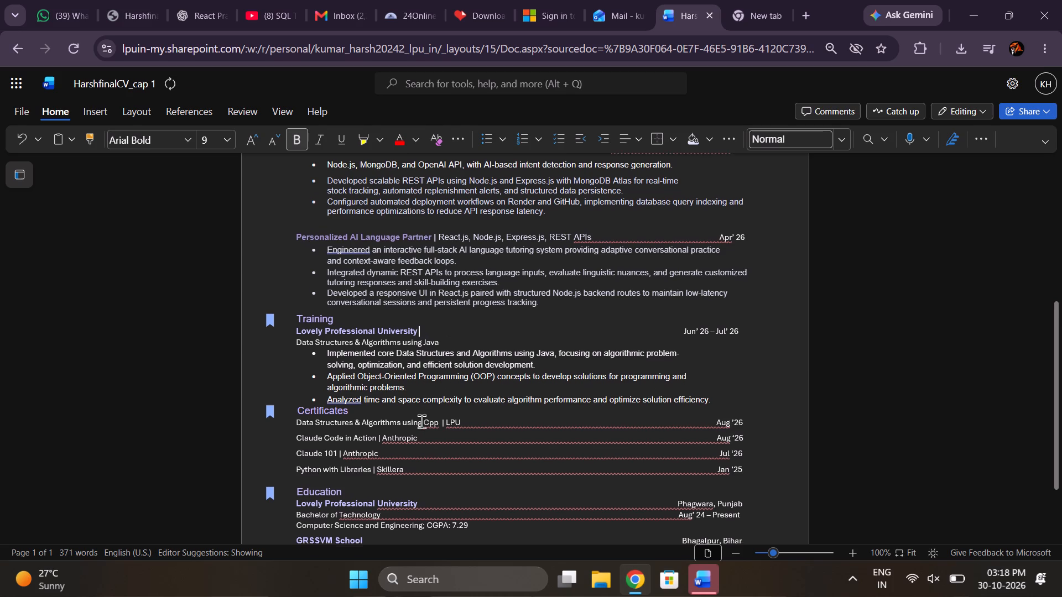
{"action": "scroll", "coordinate": [421, 421], "scroll_direction": "down", "scroll_amount": 1}
{"action": "left_click", "coordinate": [473, 387]}
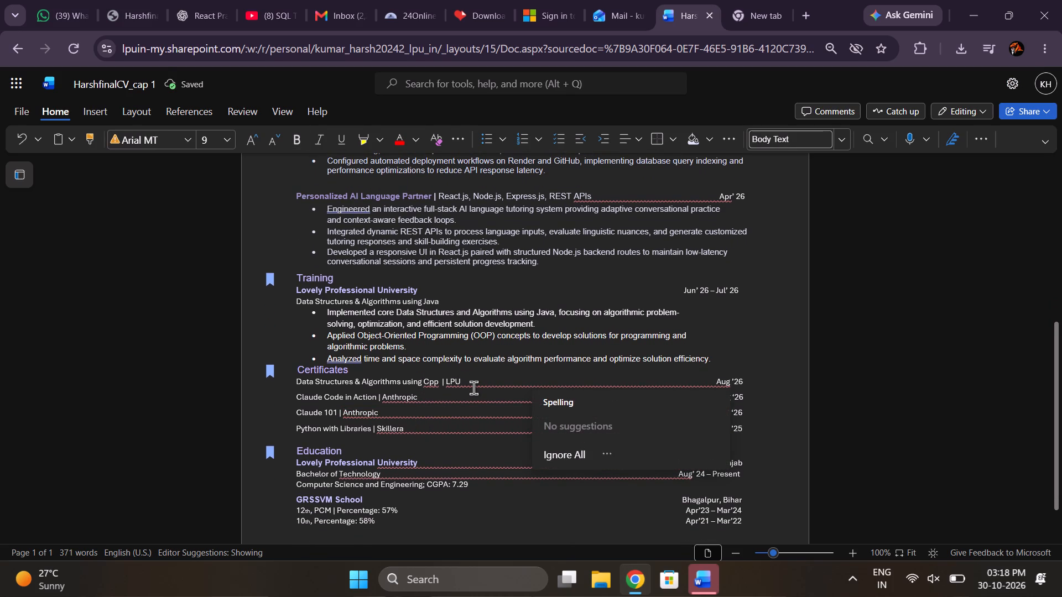
{"action": "key", "text": "BackSpace"}
{"action": "key", "text": "BackSpace"}
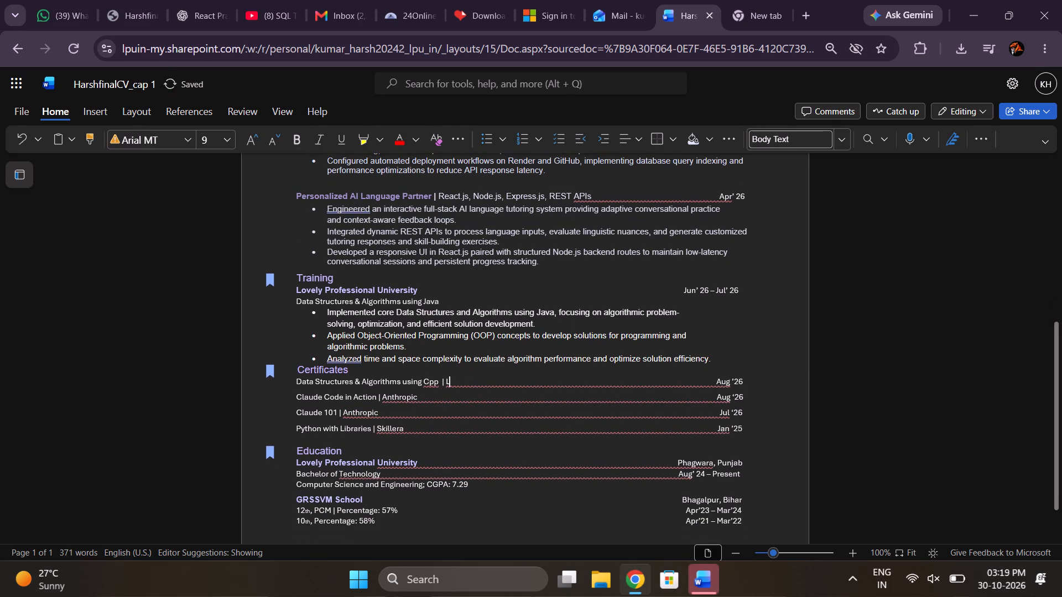
{"action": "key", "text": "BackSpace"}
{"action": "key", "text": "BackSpace"}
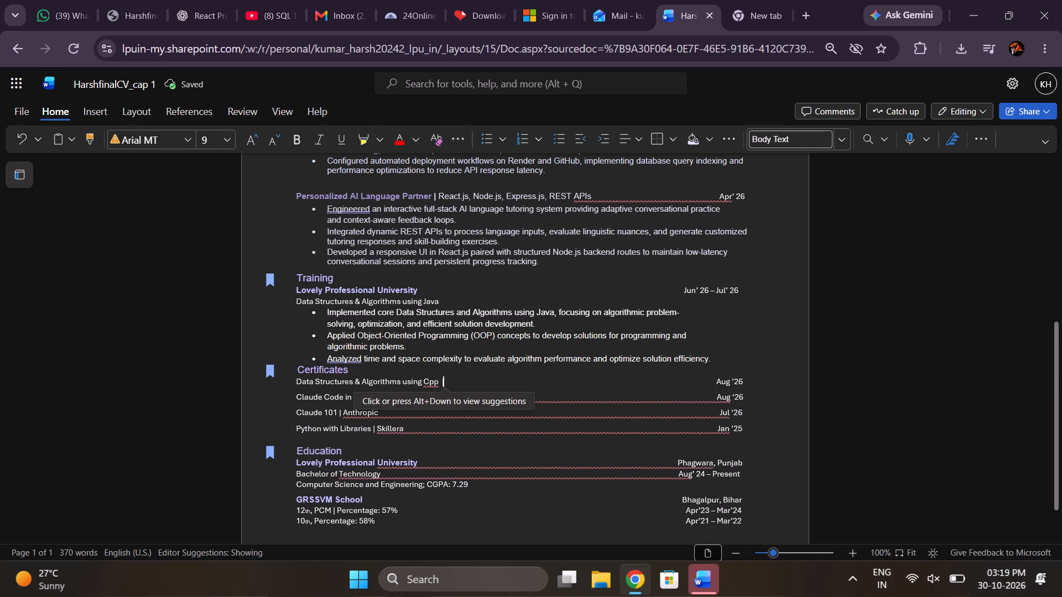
{"action": "key", "text": "BackSpace"}
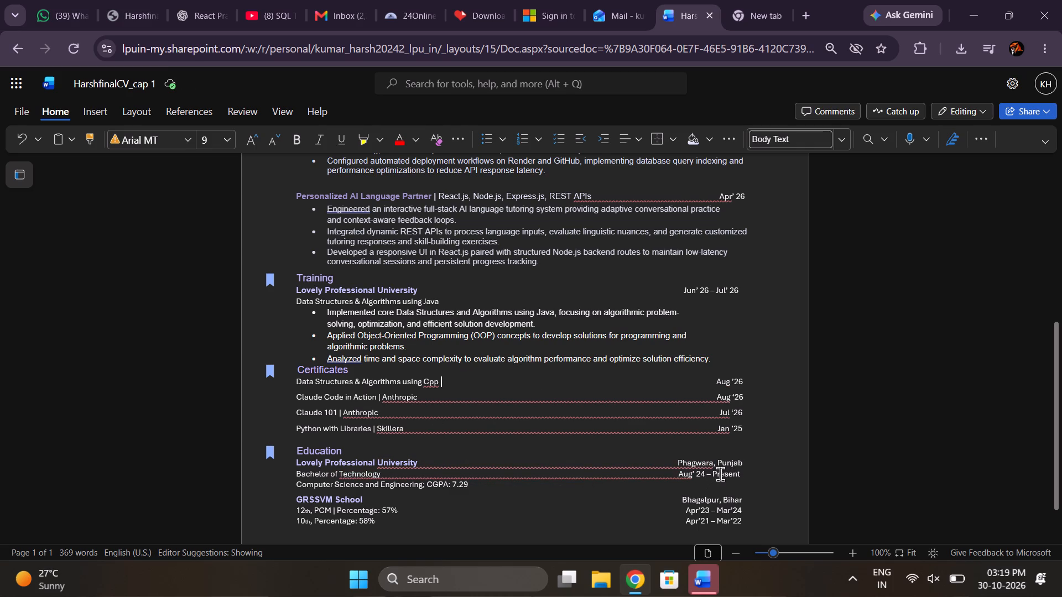
Change the start date of the 12th-class entry under Education to Apr'22, dropping the space before the dash.
{"action": "left_click", "coordinate": [712, 510]}
{"action": "key", "text": "BackSpace"}
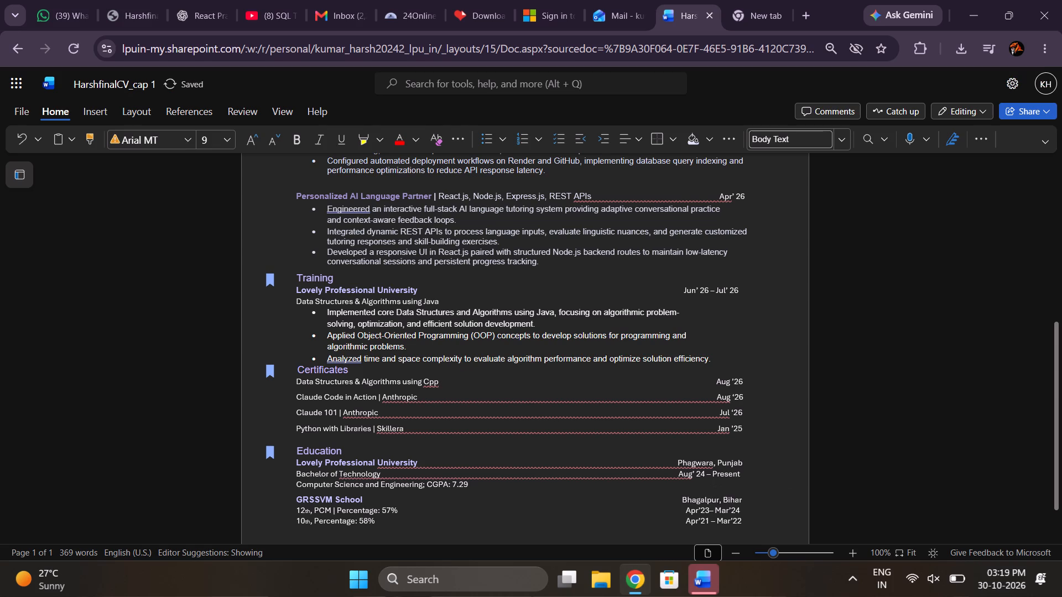
{"action": "key", "text": "2"}
{"action": "key", "text": "BackSpace"}
{"action": "key", "text": "BackSpace"}
{"action": "key", "text": "2"}
Delete "PCM" from the 12th-class line under GRSSVM School in Education.
{"action": "scroll", "coordinate": [495, 457], "scroll_direction": "down", "scroll_amount": 2}
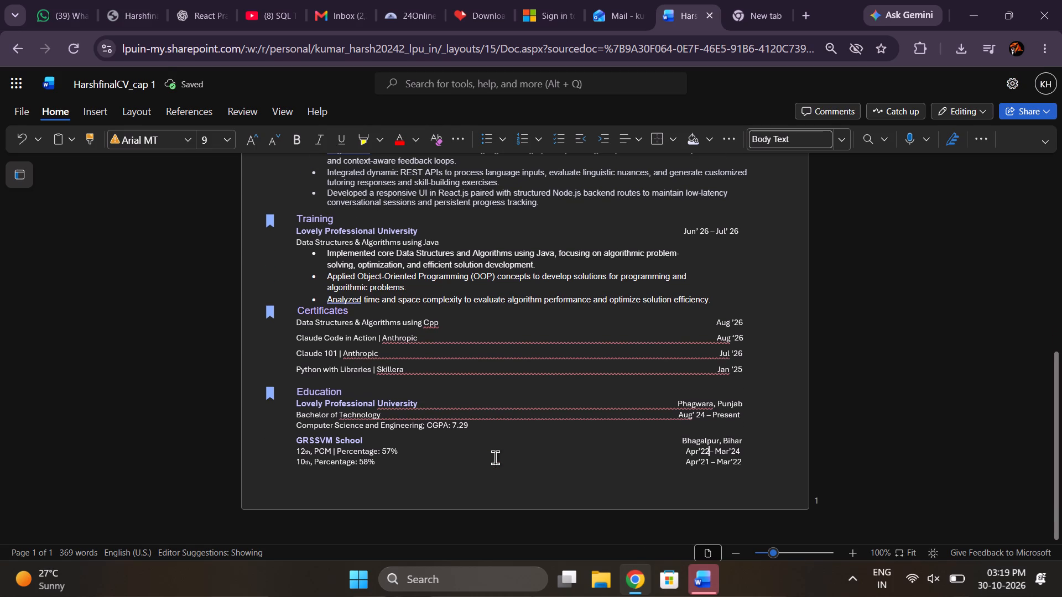
{"action": "scroll", "coordinate": [495, 457], "scroll_direction": "up", "scroll_amount": 1}
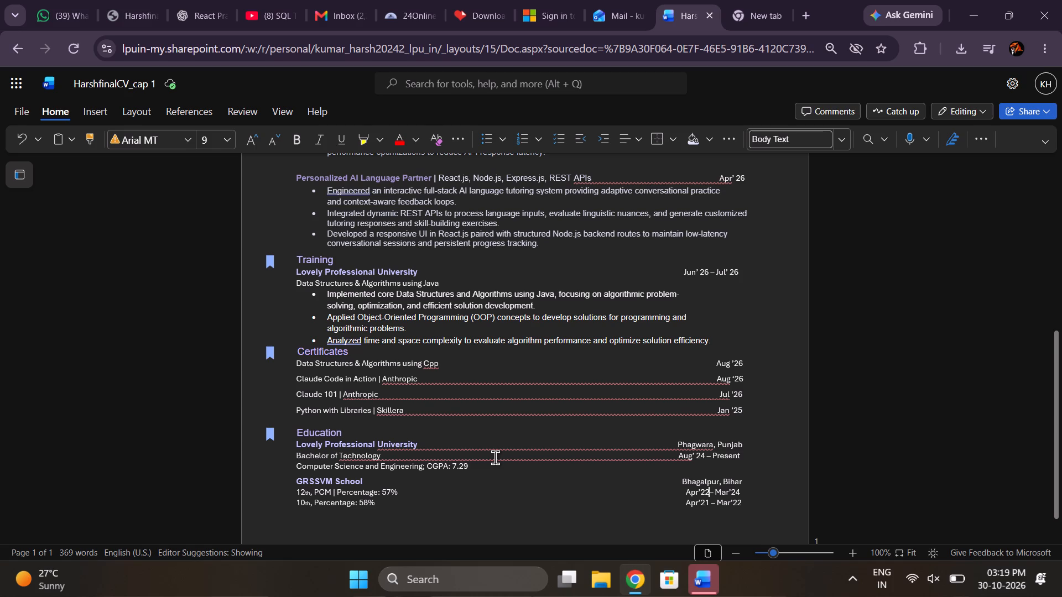
{"action": "left_click", "coordinate": [329, 491]}
{"action": "key", "text": "BackSpace"}
{"action": "key", "text": "BackSpace"}
{"action": "key", "text": "BackSpace"}
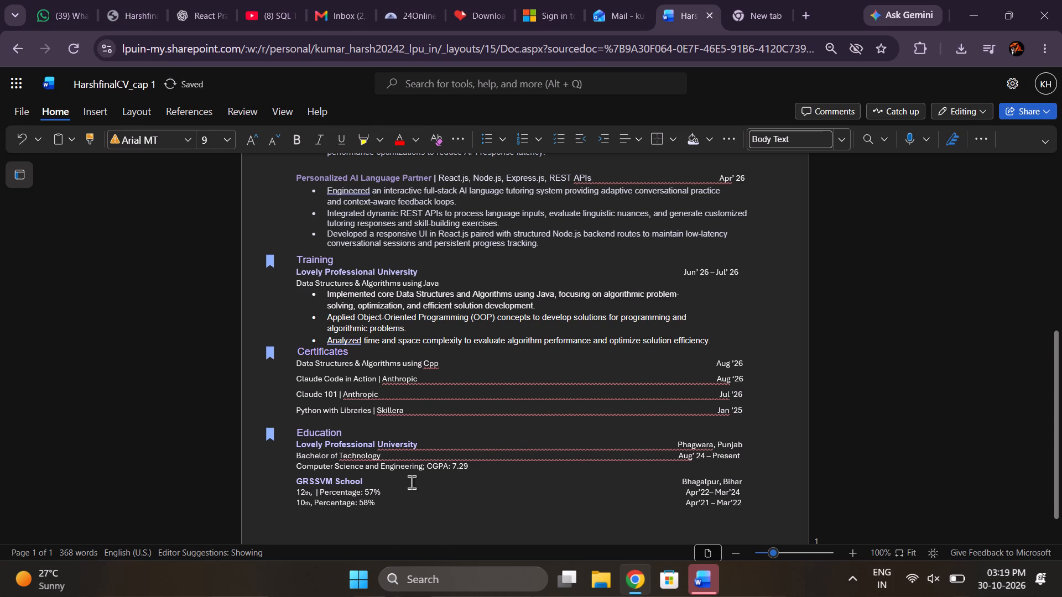
Replace "Cpp" with "C++" in the Data Structures & Algorithms certificate entry.
{"action": "scroll", "coordinate": [488, 438], "scroll_direction": "up", "scroll_amount": 1}
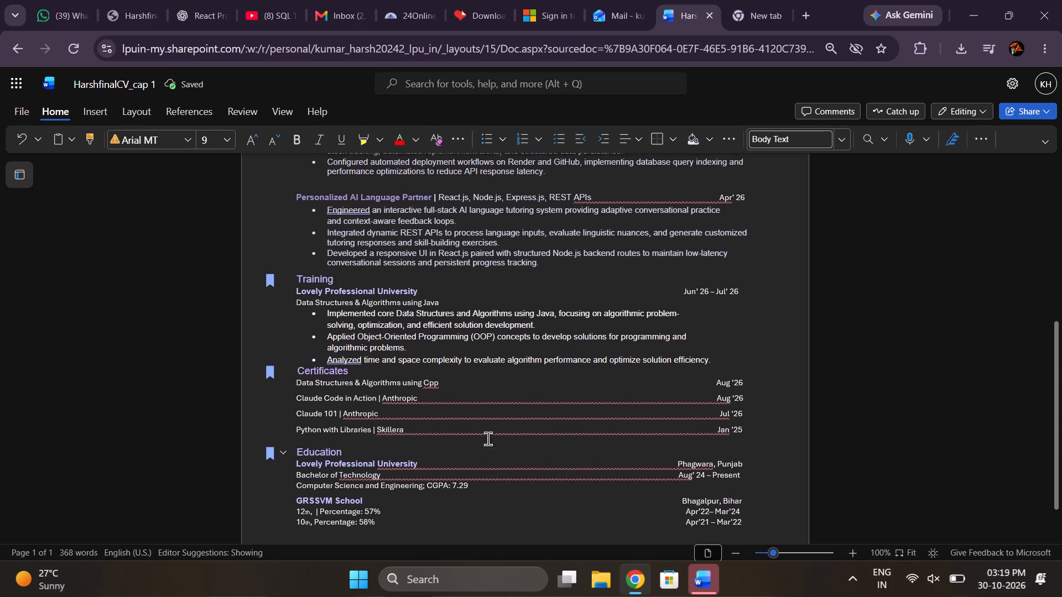
{"action": "scroll", "coordinate": [488, 438], "scroll_direction": "up", "scroll_amount": 2}
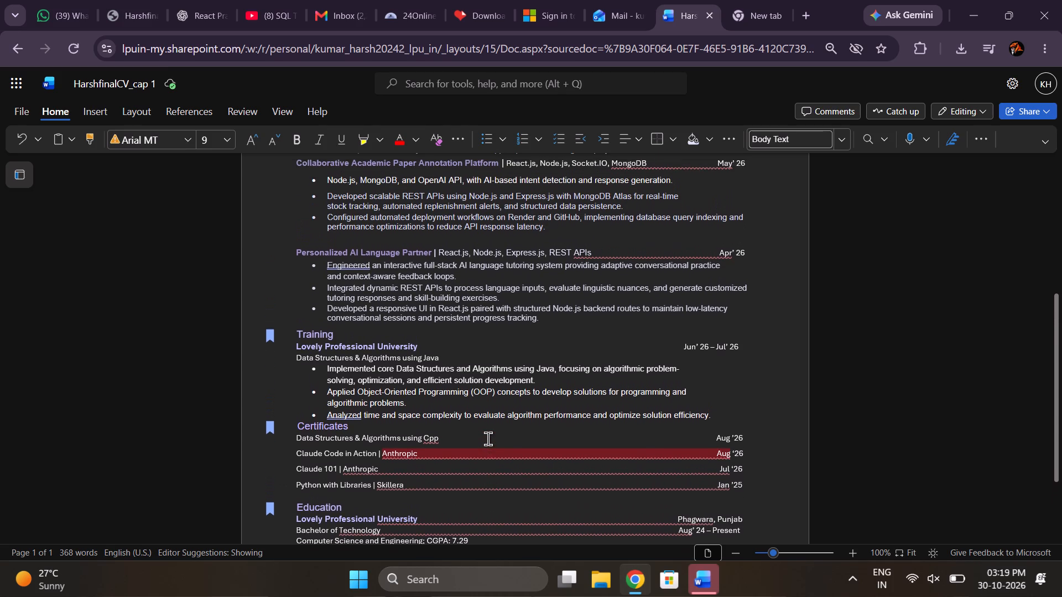
{"action": "scroll", "coordinate": [488, 438], "scroll_direction": "up", "scroll_amount": 1}
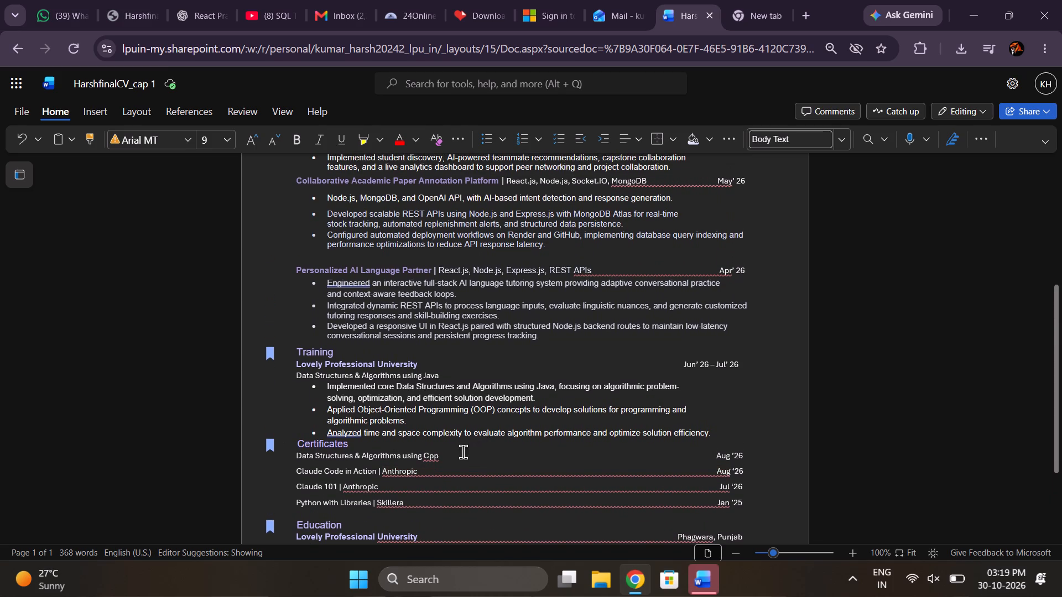
{"action": "left_click", "coordinate": [456, 454]}
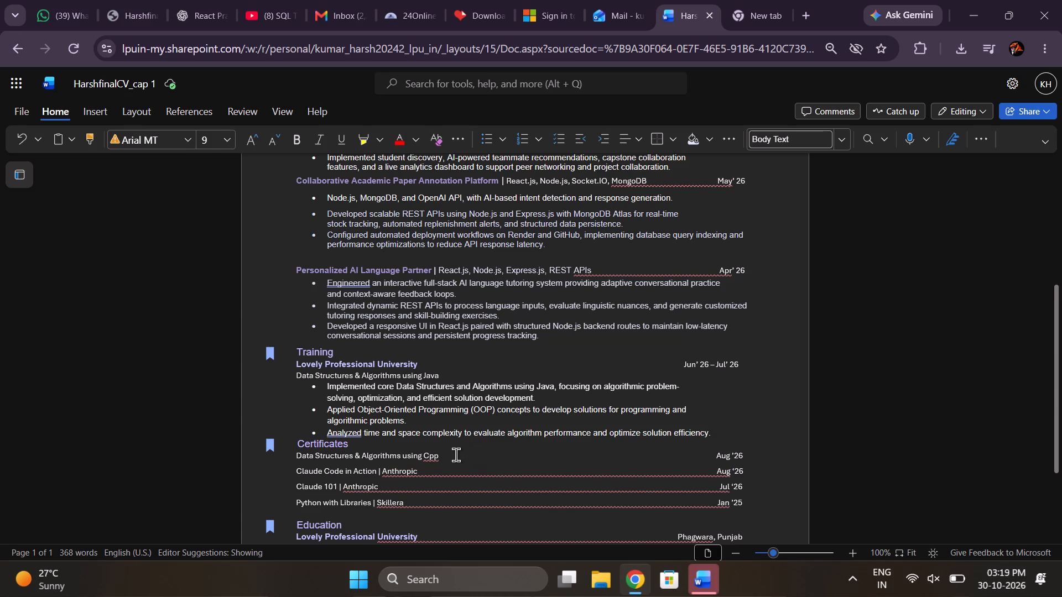
{"action": "left_click", "coordinate": [456, 454]}
{"action": "key", "text": "BackSpace"}
{"action": "key", "text": "BackSpace"}
{"action": "key", "text": "BackSpace"}
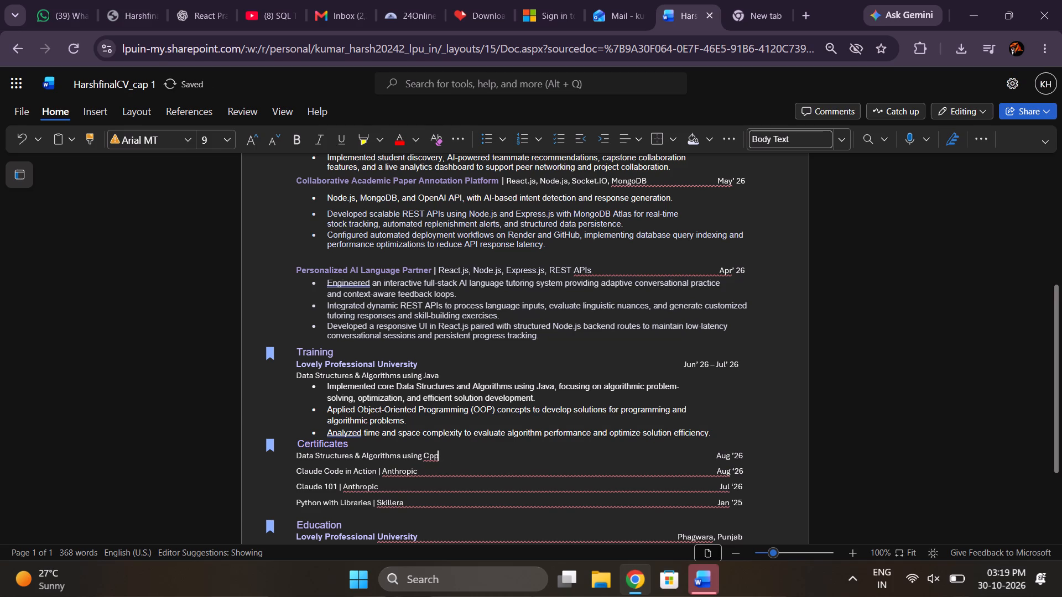
{"action": "key", "text": "BackSpace"}
{"action": "type", "text": "++"}
Delete the abbreviation "GRSSVM" from the school heading in Education, leaving only the word School.
{"action": "scroll", "coordinate": [456, 454], "scroll_direction": "down", "scroll_amount": 2}
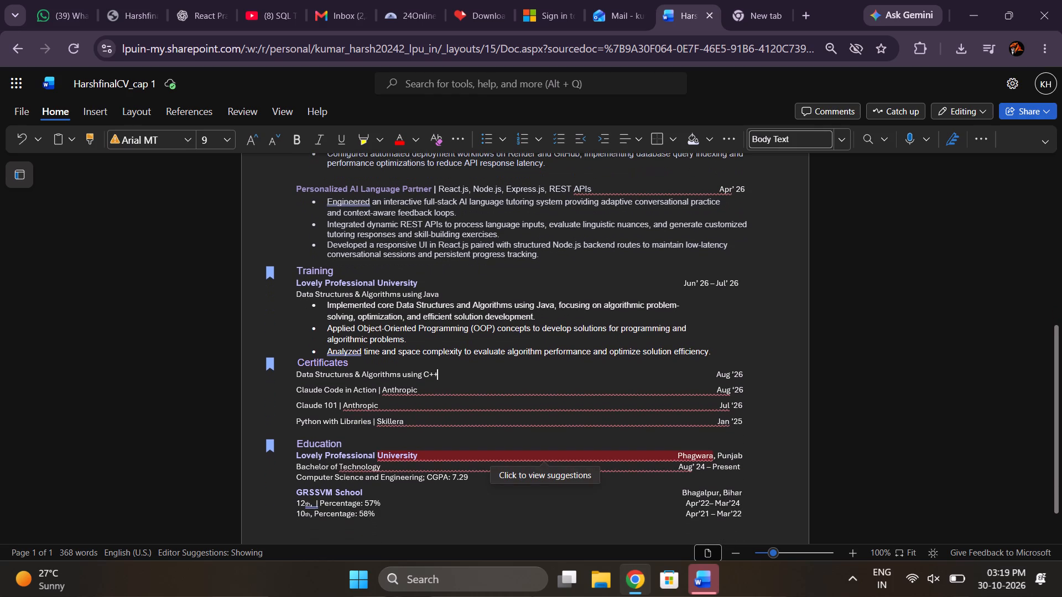
{"action": "left_click", "coordinate": [331, 493]}
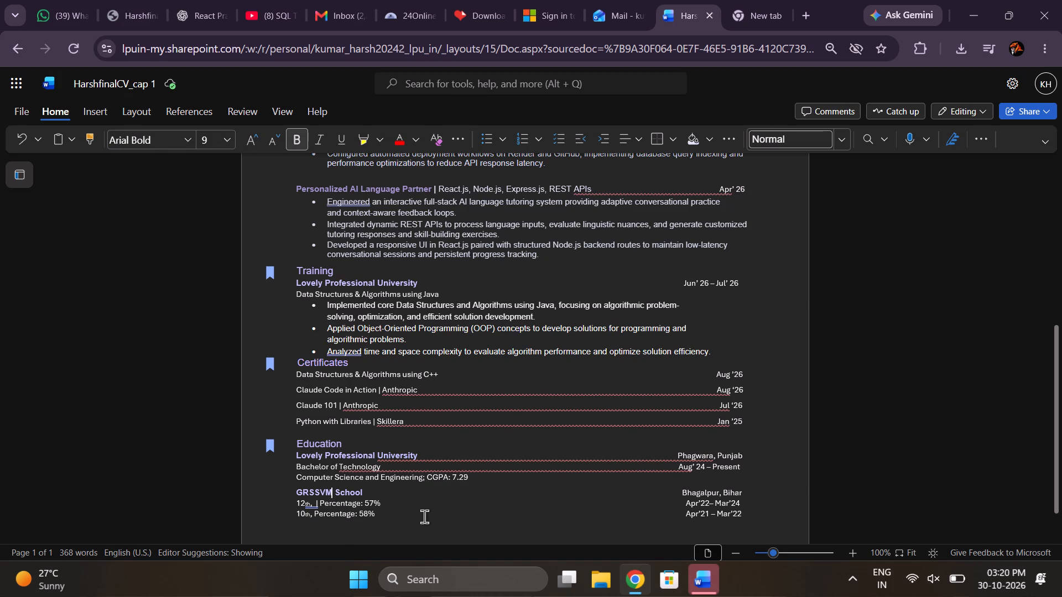
{"action": "key", "text": "BackSpace"}
{"action": "key", "text": "BackSpace"}
{"action": "key", "text": "BackSpace"}
{"action": "key", "text": "BackSpace"}
{"action": "key", "text": "BackSpace"}
{"action": "key", "text": "BackSpace"}
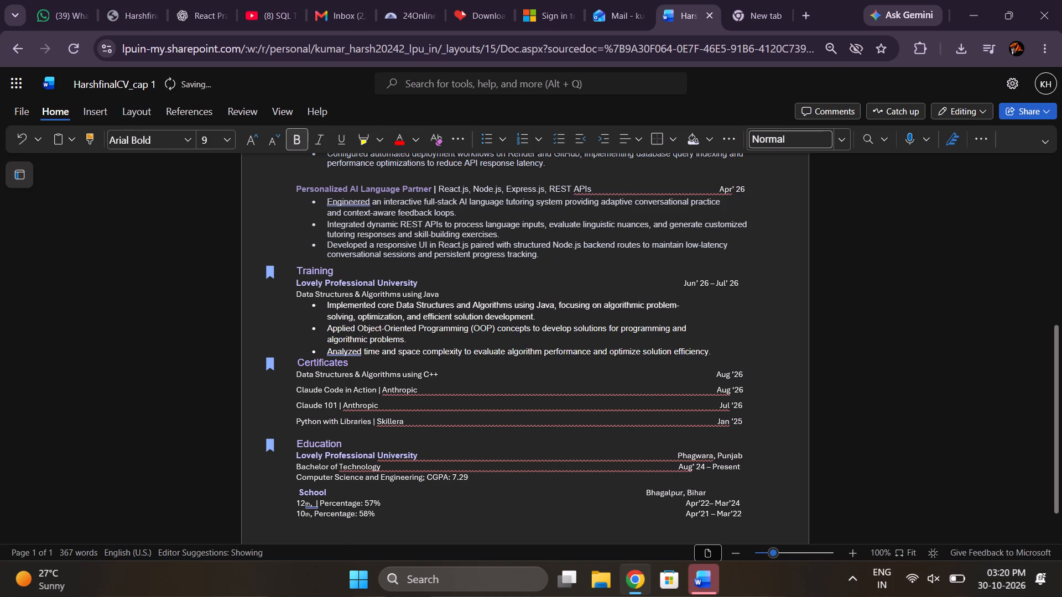
Search Google in the spare new tab for "saraswati vidya mandir" to get the school name's spelling.
{"action": "left_click", "coordinate": [748, 0]}
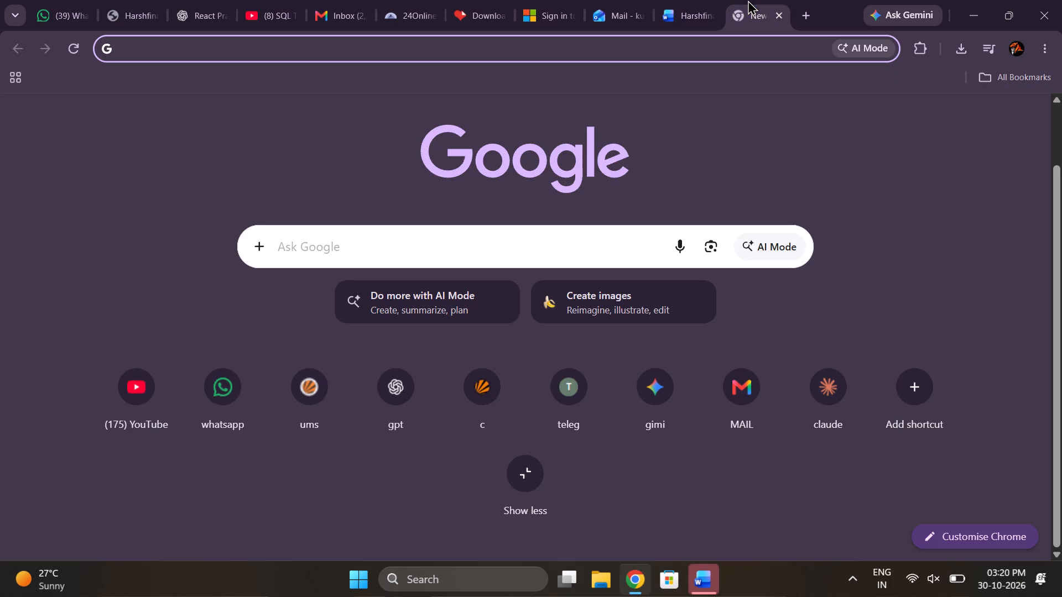
{"action": "type", "text": "sa"}
{"action": "type", "text": "war"}
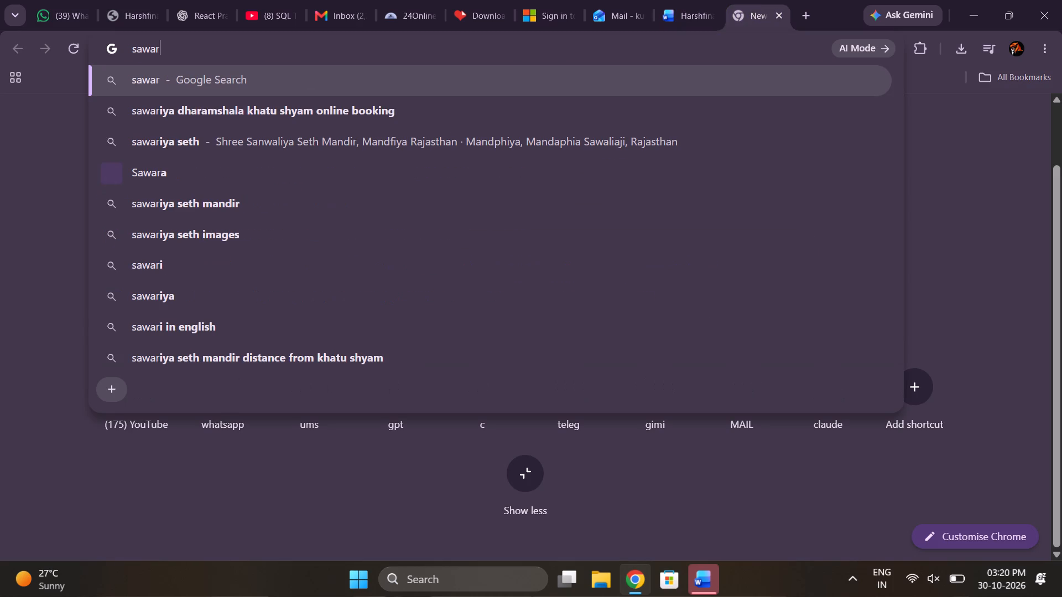
{"action": "key", "text": "s"}
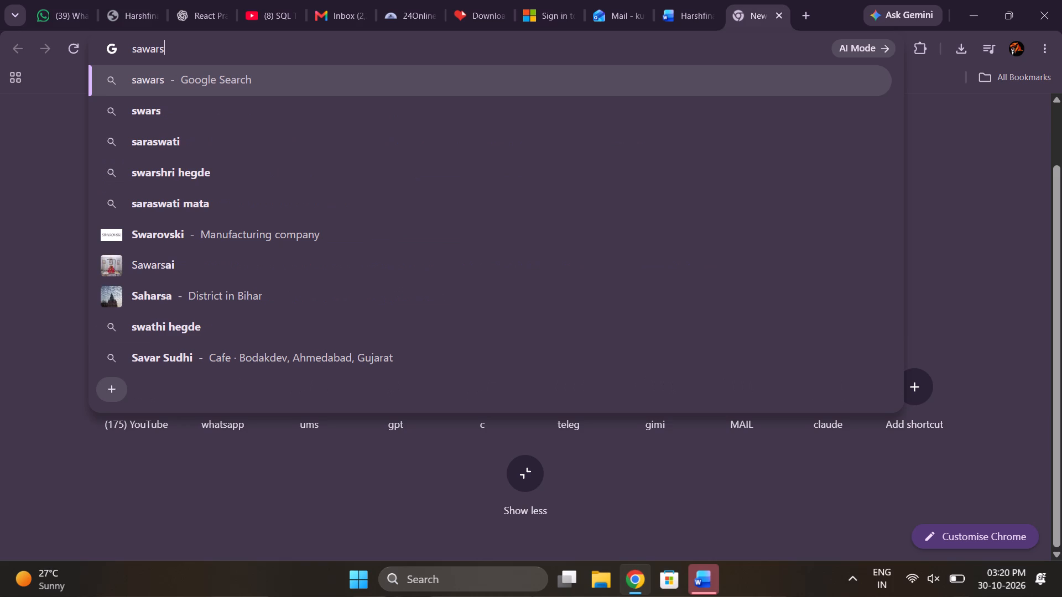
{"action": "key", "text": "BackSpace"}
{"action": "key", "text": "BackSpace"}
{"action": "key", "text": "BackSpace"}
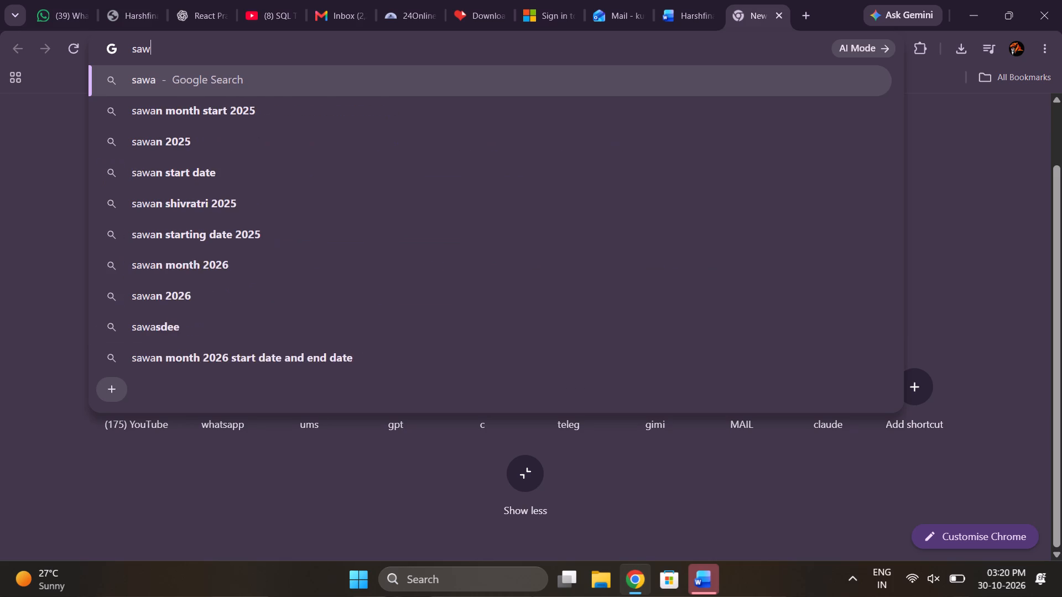
{"action": "key", "text": "BackSpace"}
{"action": "key", "text": "r"}
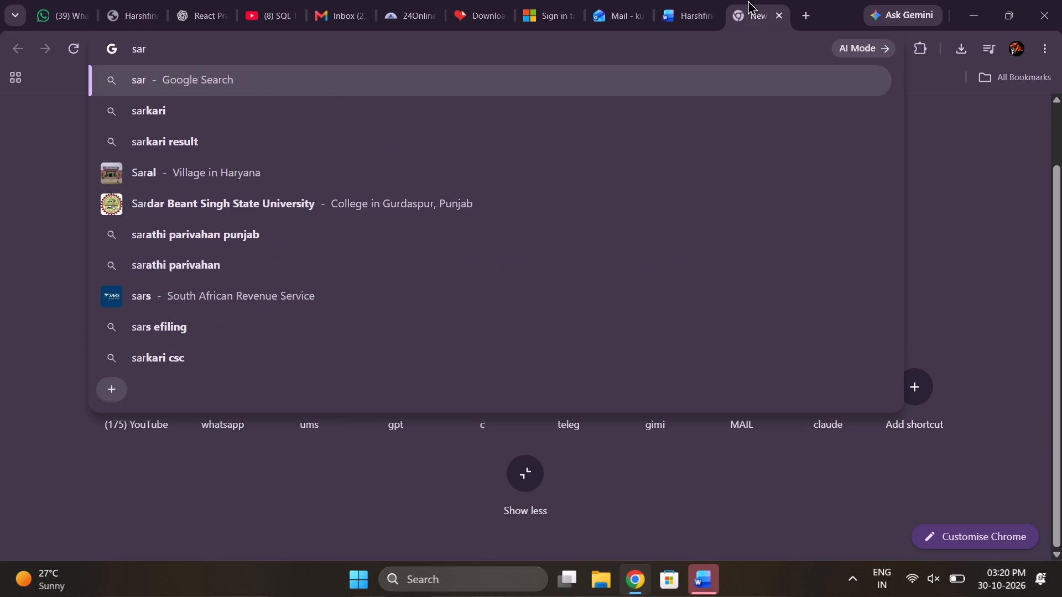
{"action": "key", "text": "s"}
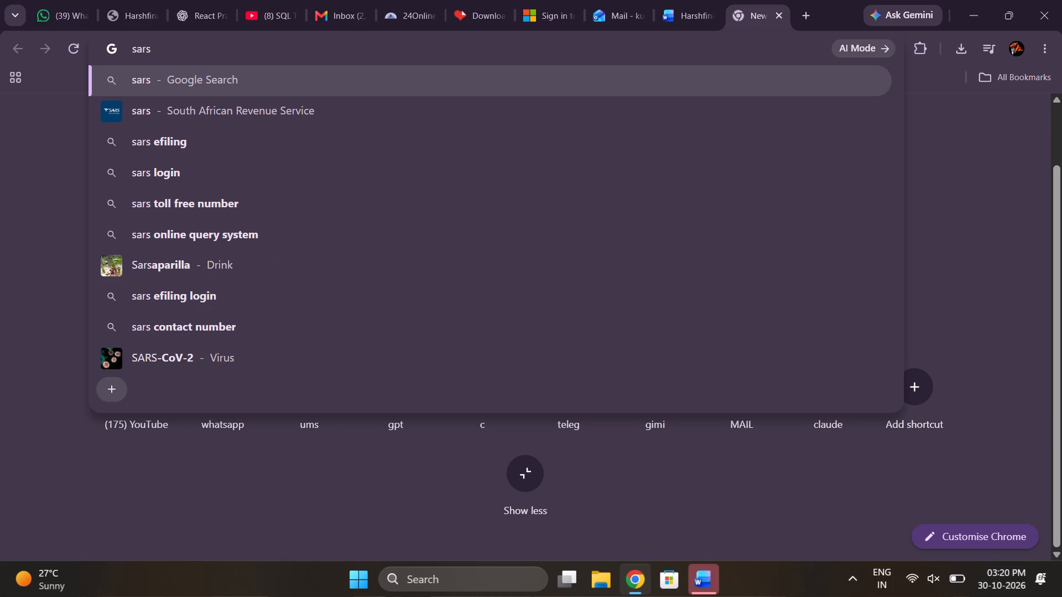
{"action": "type", "text": "aw"}
{"action": "key", "text": "BackSpace"}
{"action": "key", "text": "BackSpace"}
{"action": "type", "text": "wa"}
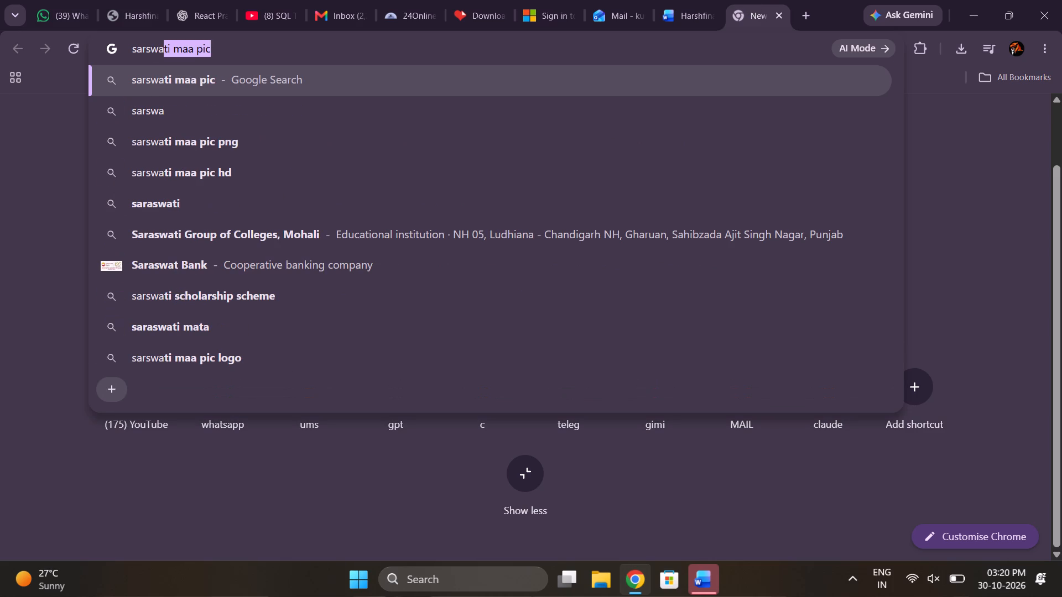
{"action": "type", "text": "ti"}
{"action": "key", "text": "space"}
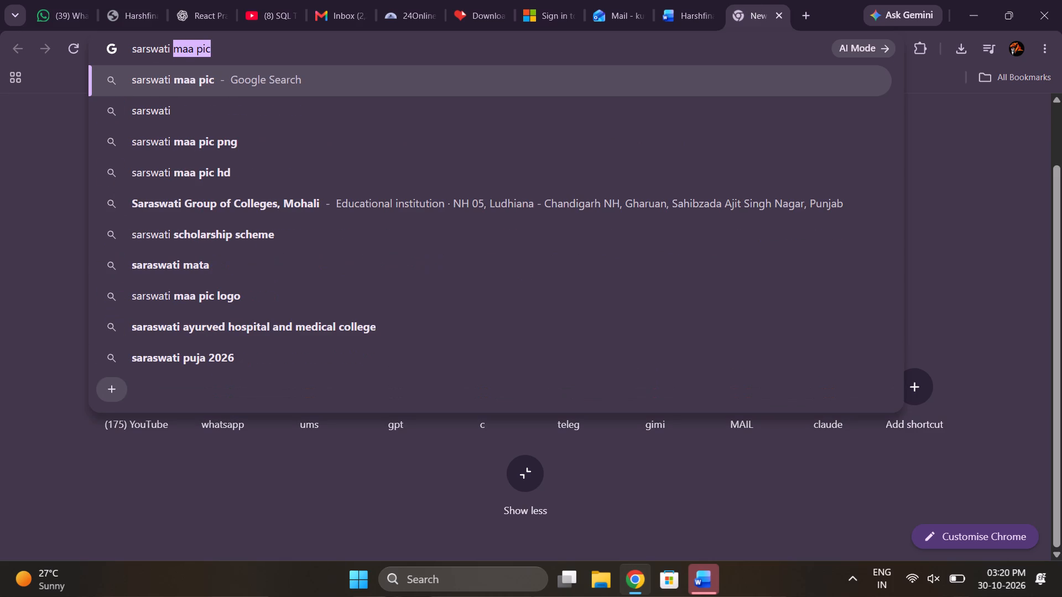
{"action": "key", "text": "v"}
{"action": "key", "text": "BackSpace"}
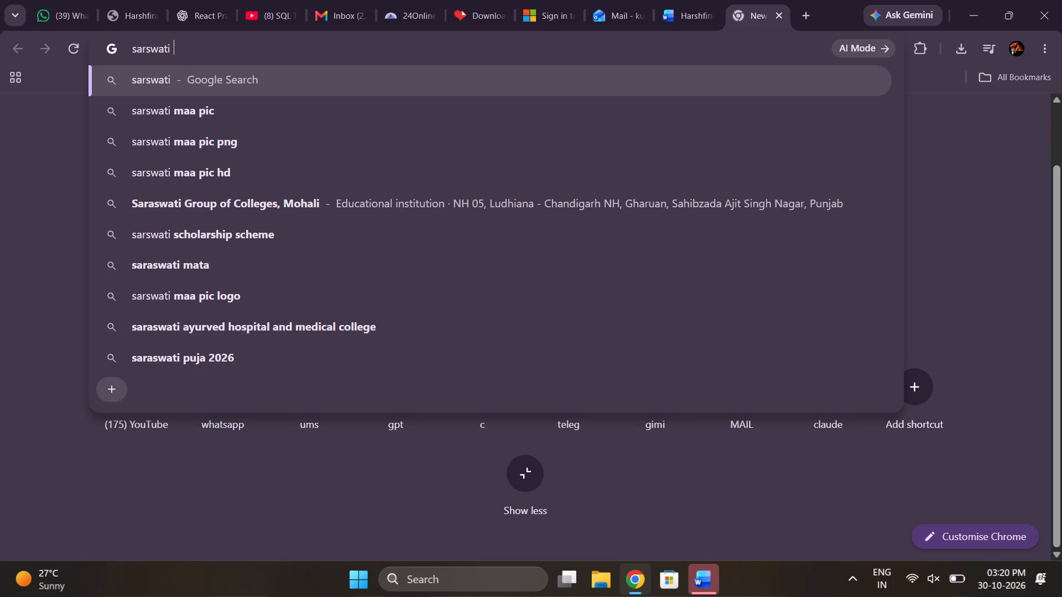
{"action": "type", "text": "vi"}
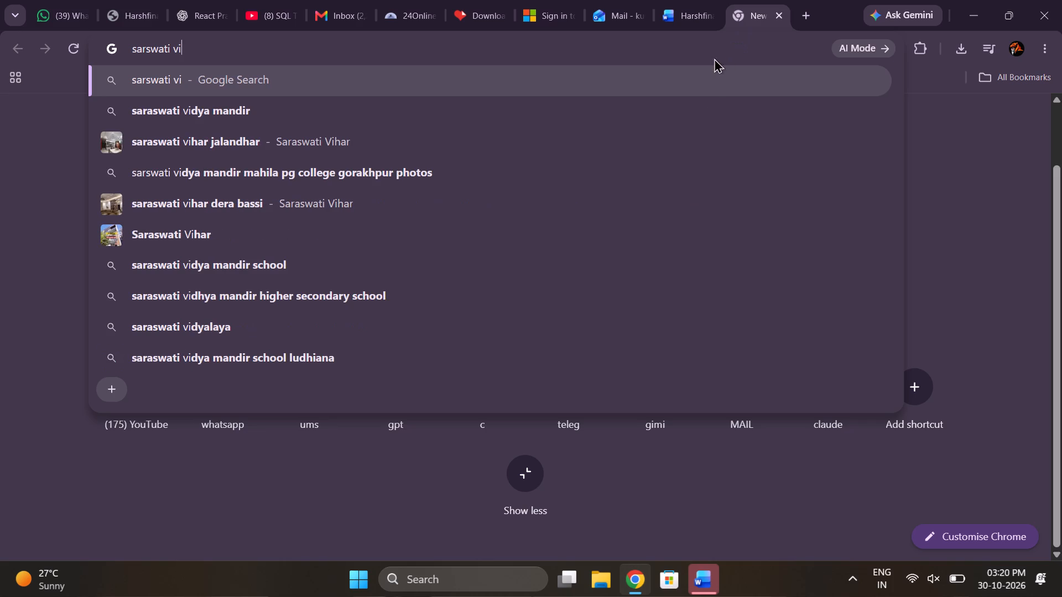
{"action": "left_click", "coordinate": [705, 110]}
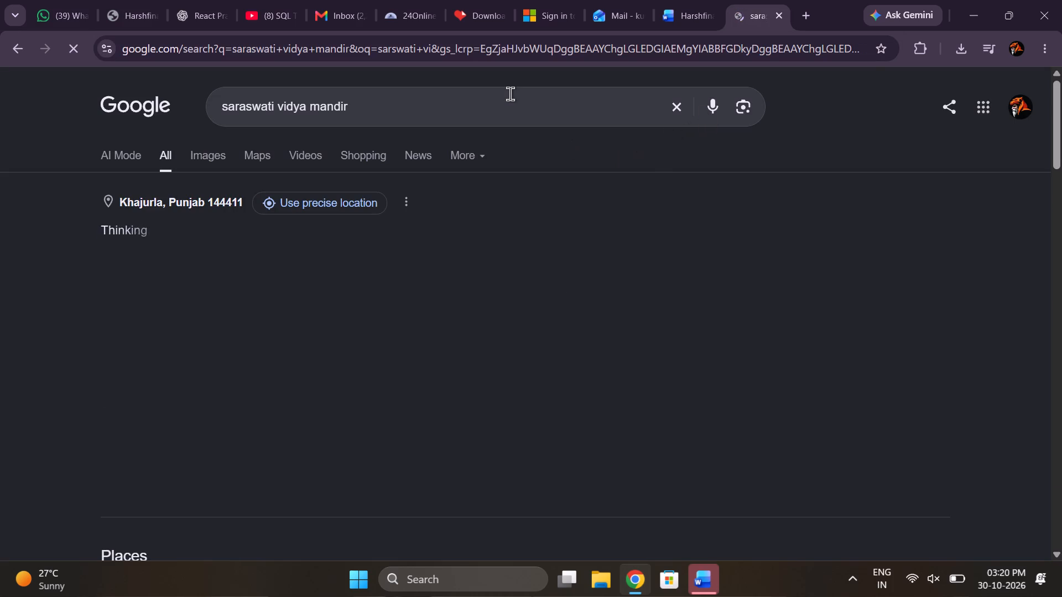
Transfer the text "saraswati vidya mandir" from the Google search box to before "School" in the CV's Education heading.
{"action": "left_click_drag", "start_coordinate": [510, 93], "coordinate": [478, 121]}
{"action": "left_click_drag", "start_coordinate": [478, 121], "coordinate": [230, 128]}
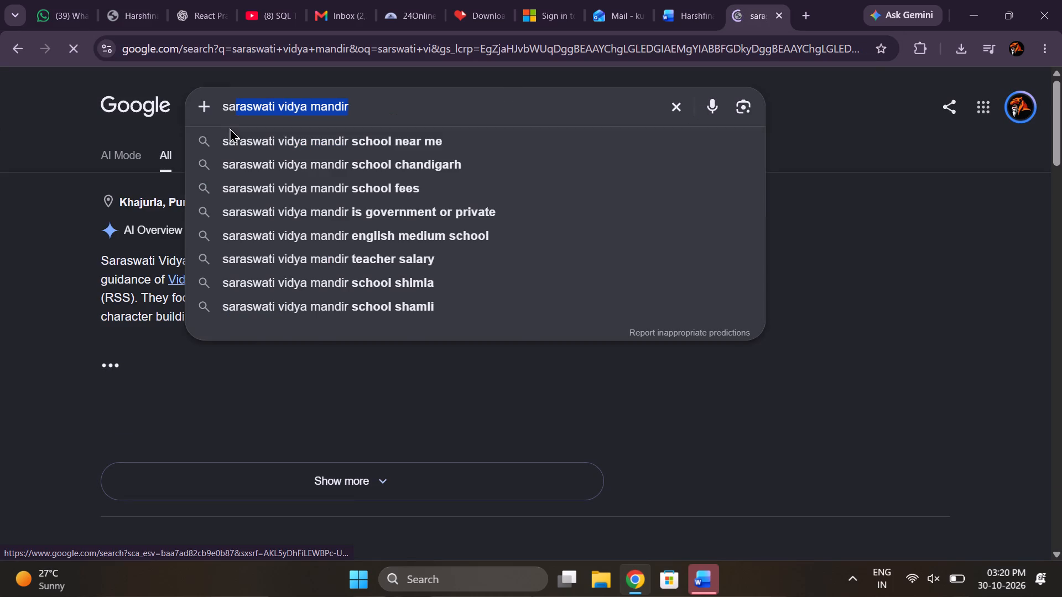
{"action": "left_click_drag", "start_coordinate": [230, 128], "coordinate": [206, 109]}
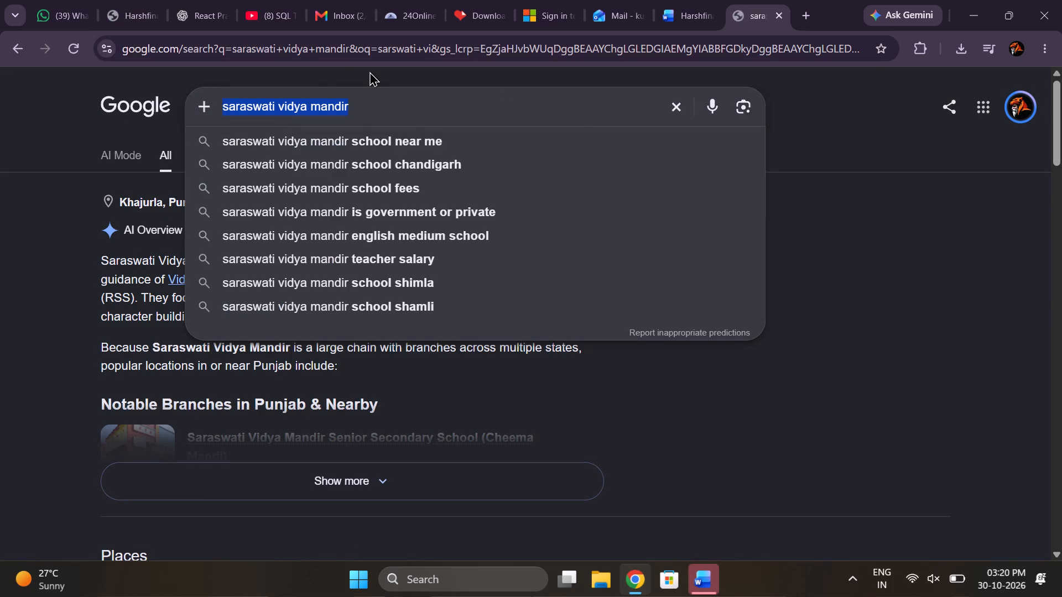
{"action": "key", "text": "ctrl+x"}
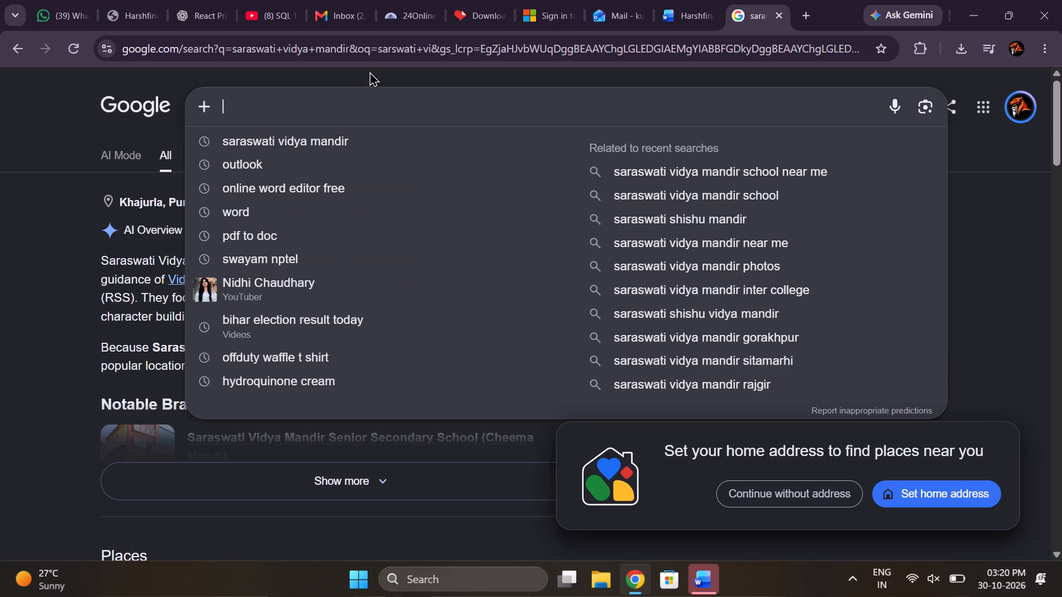
{"action": "left_click", "coordinate": [688, 0]}
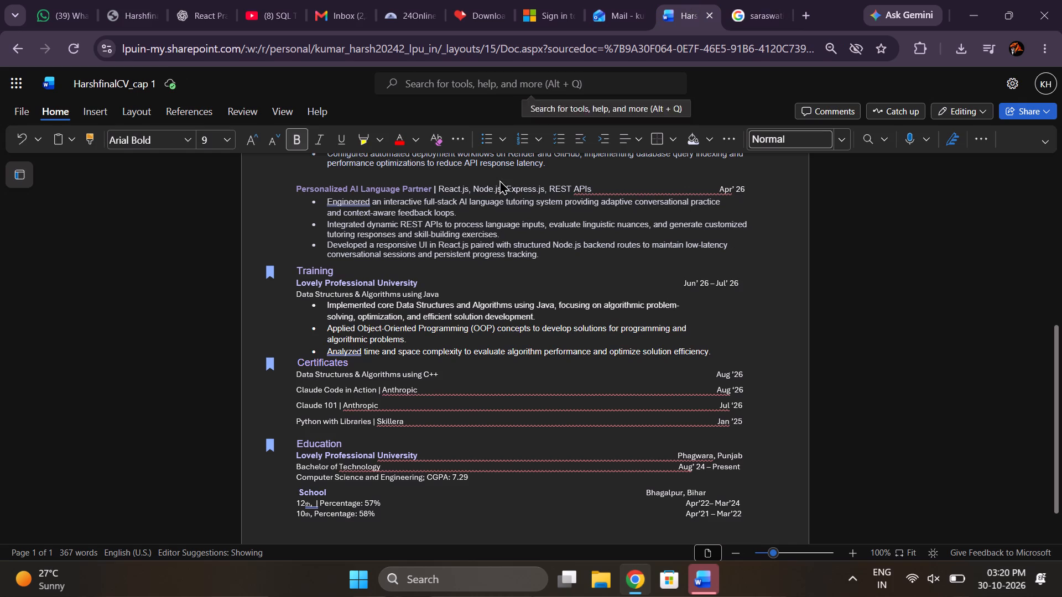
{"action": "key", "text": "ctrl+v"}
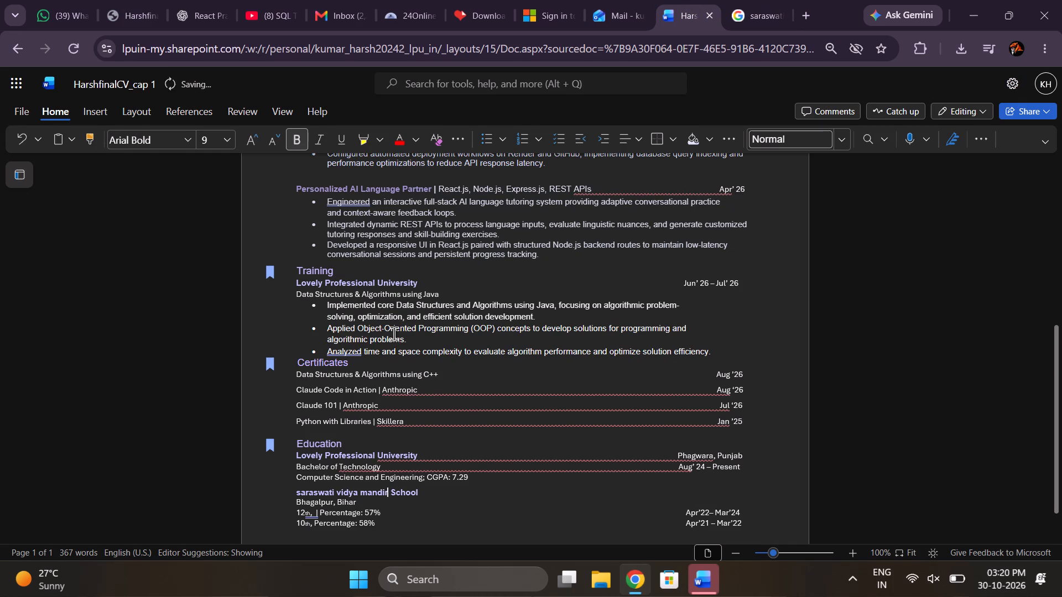
Capitalize the initials of the school name in Education so it reads "Saraswati Vidya Mandir School".
{"action": "left_click", "coordinate": [303, 491]}
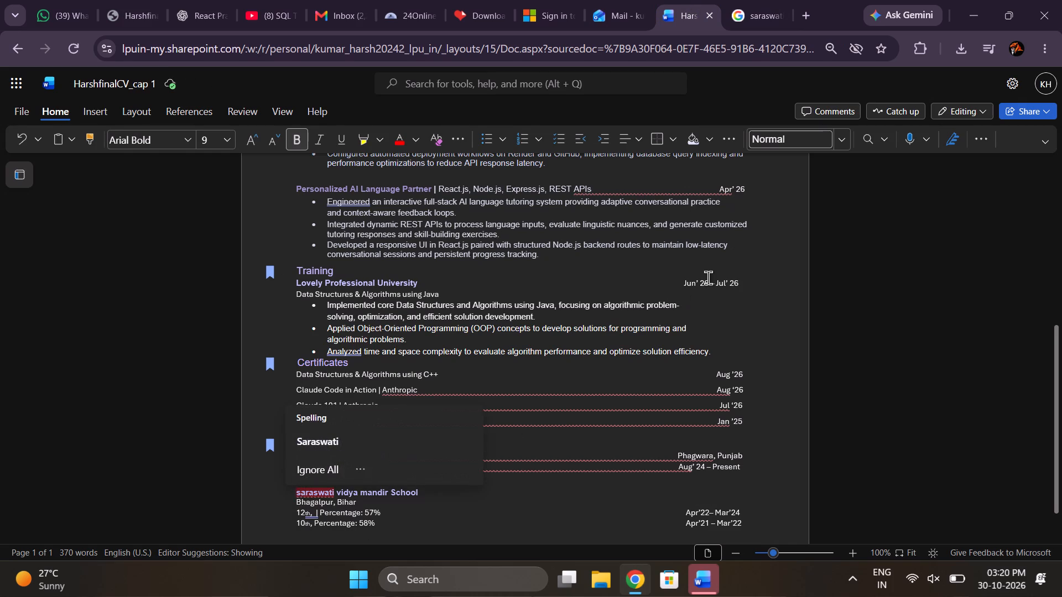
{"action": "key", "text": "BackSpace"}
{"action": "key", "text": "shift+s"}
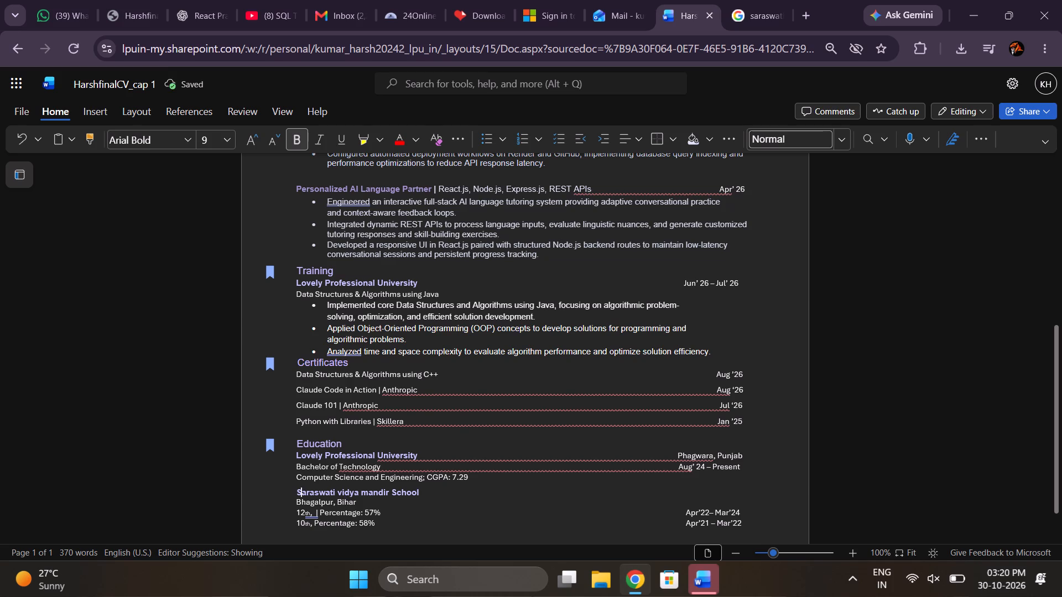
{"action": "key", "text": "Right"}
{"action": "key", "text": "Right"}
{"action": "key", "text": "Right"}
{"action": "key", "text": "Right"}
{"action": "key", "text": "Right"}
{"action": "key", "text": "Right"}
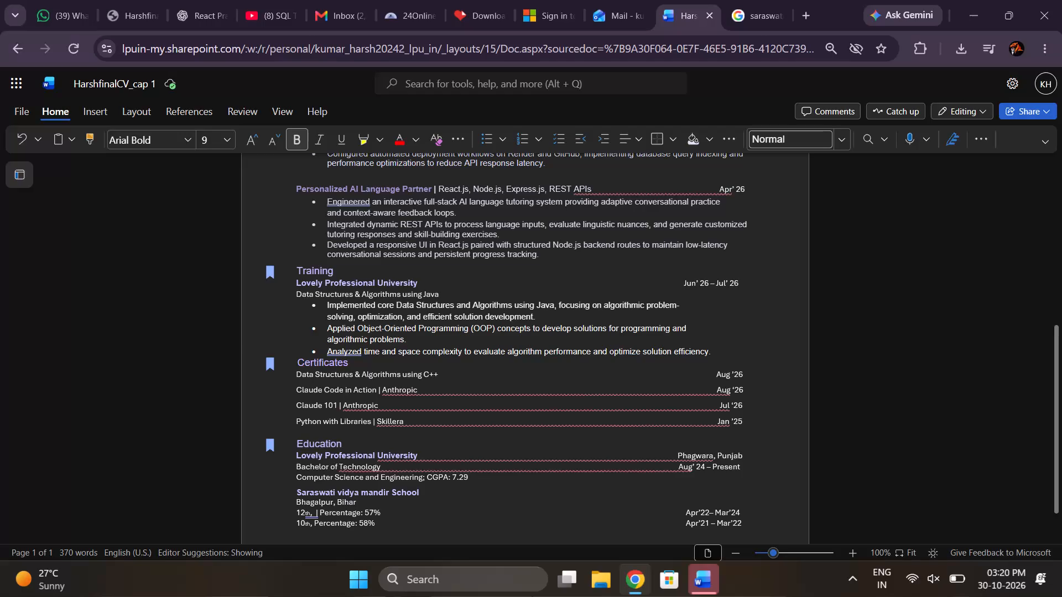
{"action": "key", "text": "Right"}
{"action": "key", "text": "Right"}
{"action": "key", "text": "Right"}
{"action": "key", "text": "Right"}
{"action": "key", "text": "BackSpace"}
{"action": "key", "text": "shift+v"}
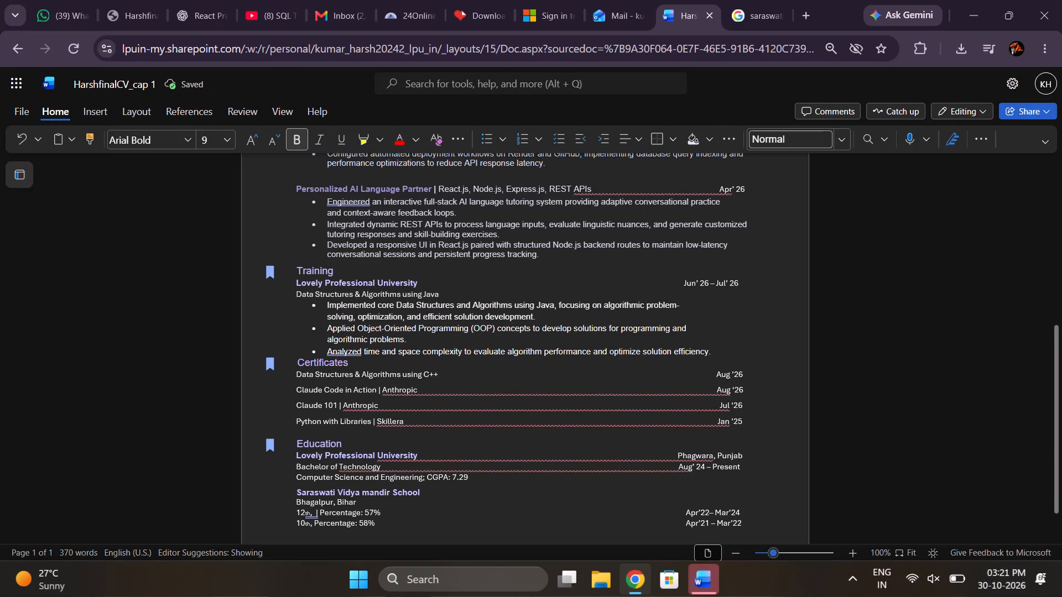
{"action": "key", "text": "Right"}
{"action": "key", "text": "Right"}
{"action": "key", "text": "Right"}
{"action": "key", "text": "Right"}
{"action": "key", "text": "Right"}
{"action": "key", "text": "Right"}
{"action": "key", "text": "BackSpace"}
{"action": "key", "text": "shift+m"}
Delete the abbreviation "(OOP)" after "Object-Oriented Programming" in the second Training bullet.
{"action": "scroll", "coordinate": [580, 443], "scroll_direction": "down", "scroll_amount": 2}
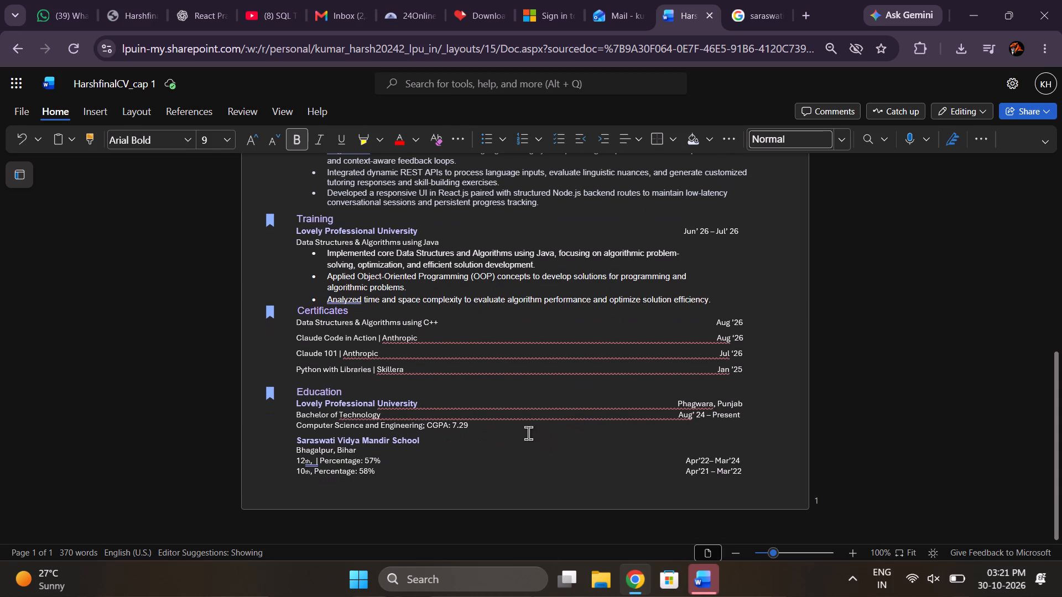
{"action": "scroll", "coordinate": [528, 433], "scroll_direction": "up", "scroll_amount": 2}
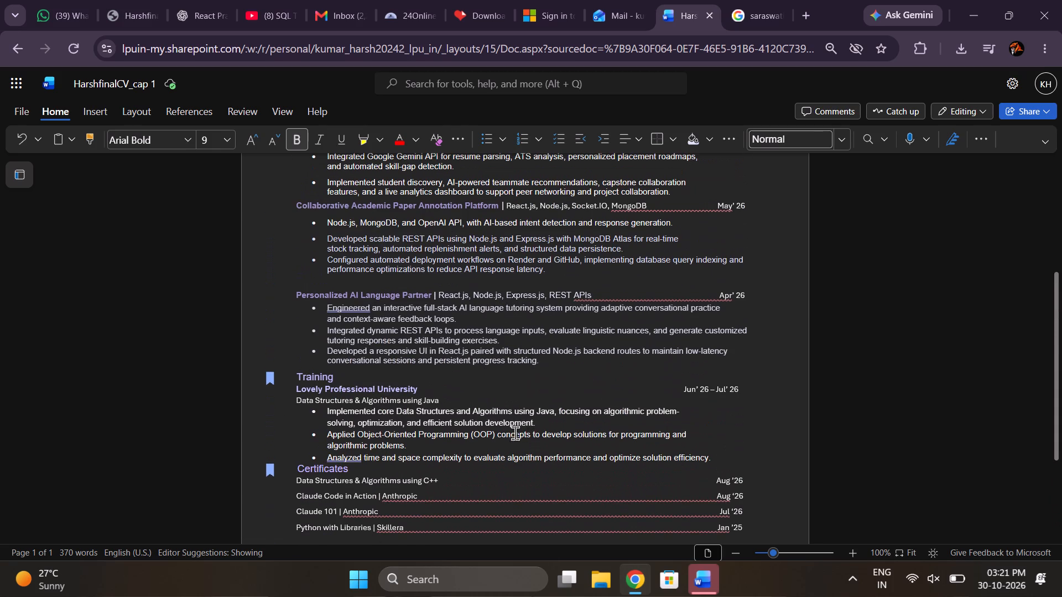
{"action": "left_click", "coordinate": [498, 435]}
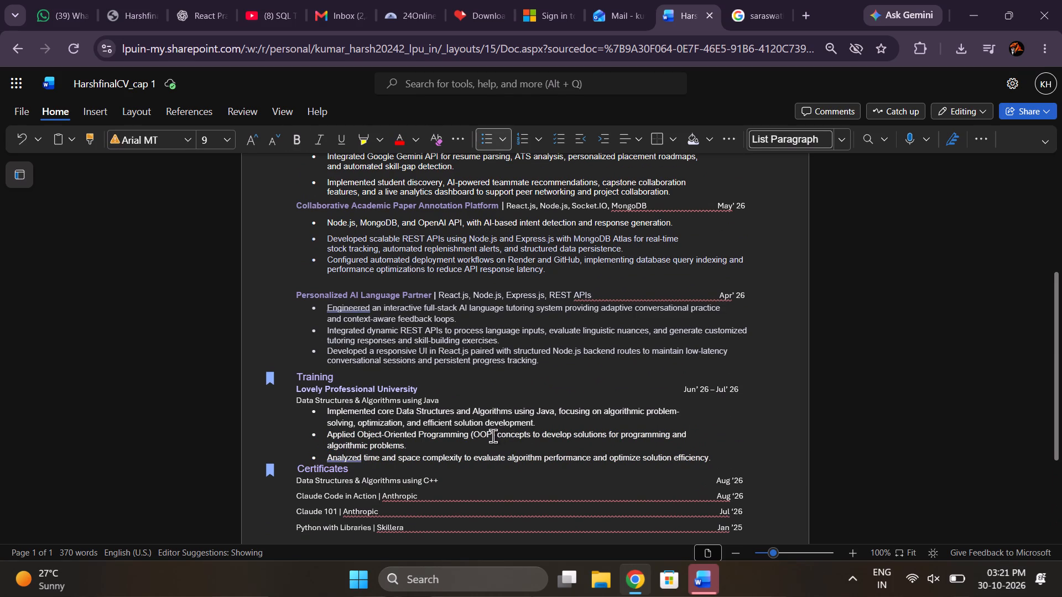
{"action": "left_click", "coordinate": [493, 436]}
{"action": "key", "text": "BackSpace"}
{"action": "key", "text": "BackSpace"}
{"action": "key", "text": "BackSpace"}
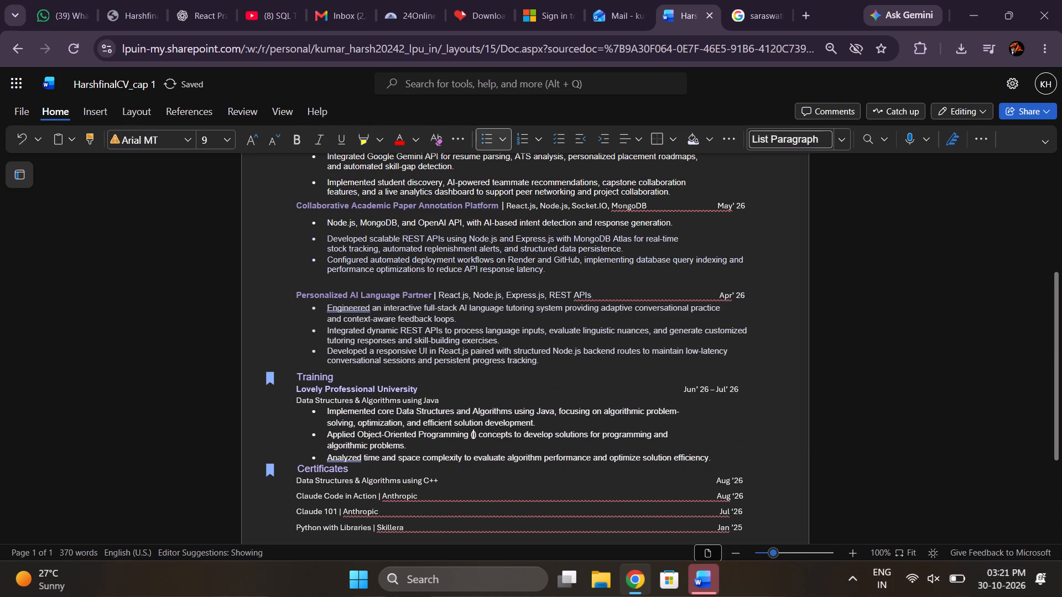
{"action": "key", "text": "Delete"}
{"action": "key", "text": "BackSpace"}
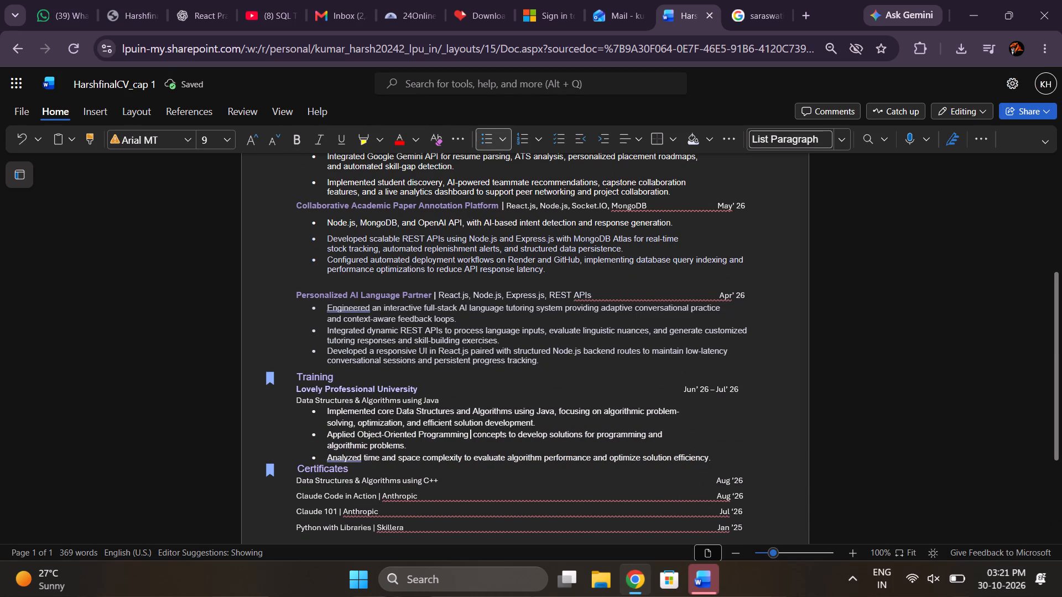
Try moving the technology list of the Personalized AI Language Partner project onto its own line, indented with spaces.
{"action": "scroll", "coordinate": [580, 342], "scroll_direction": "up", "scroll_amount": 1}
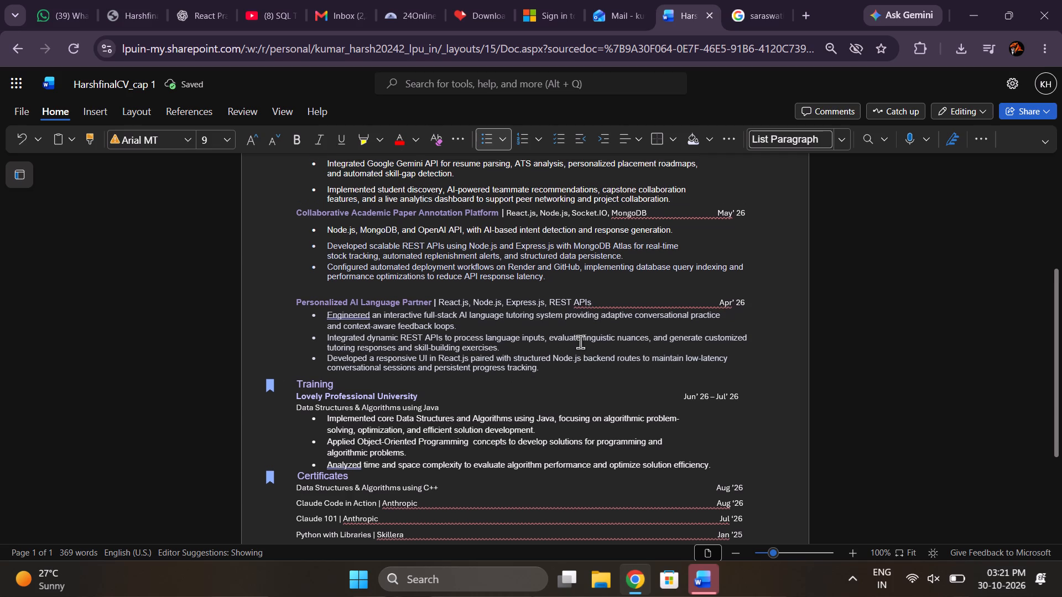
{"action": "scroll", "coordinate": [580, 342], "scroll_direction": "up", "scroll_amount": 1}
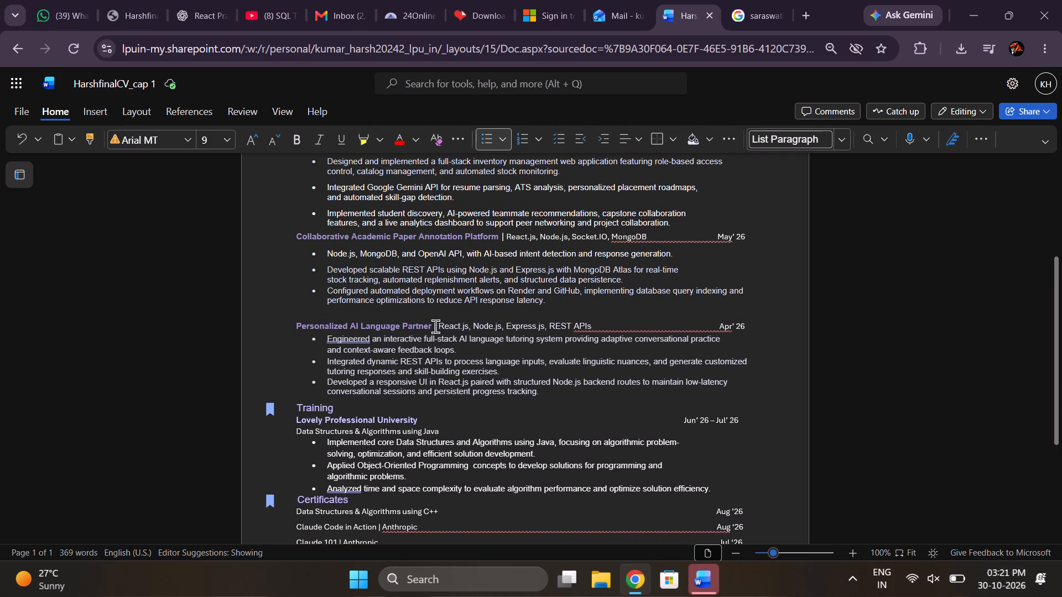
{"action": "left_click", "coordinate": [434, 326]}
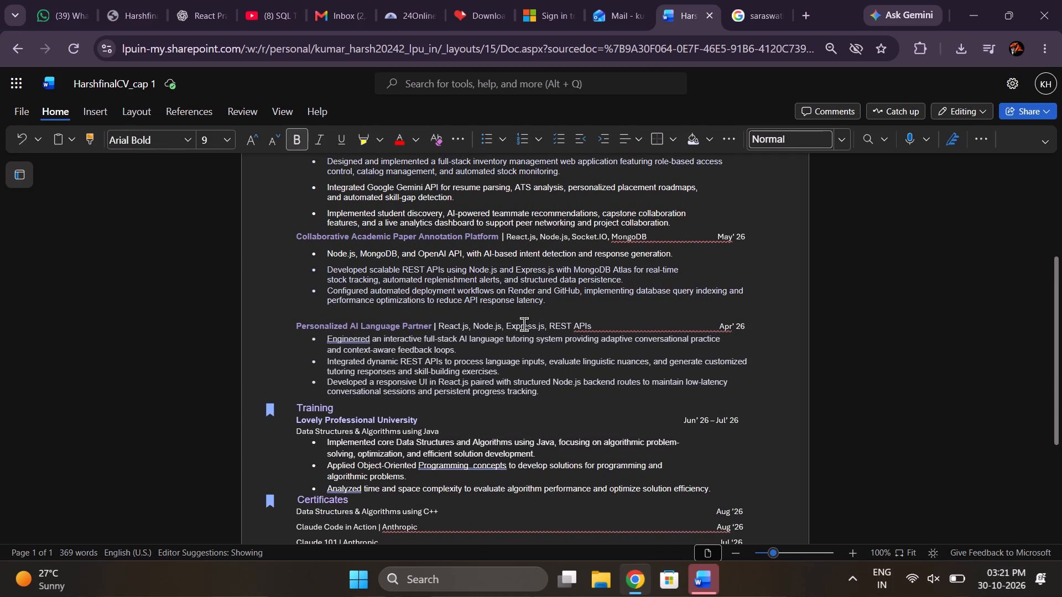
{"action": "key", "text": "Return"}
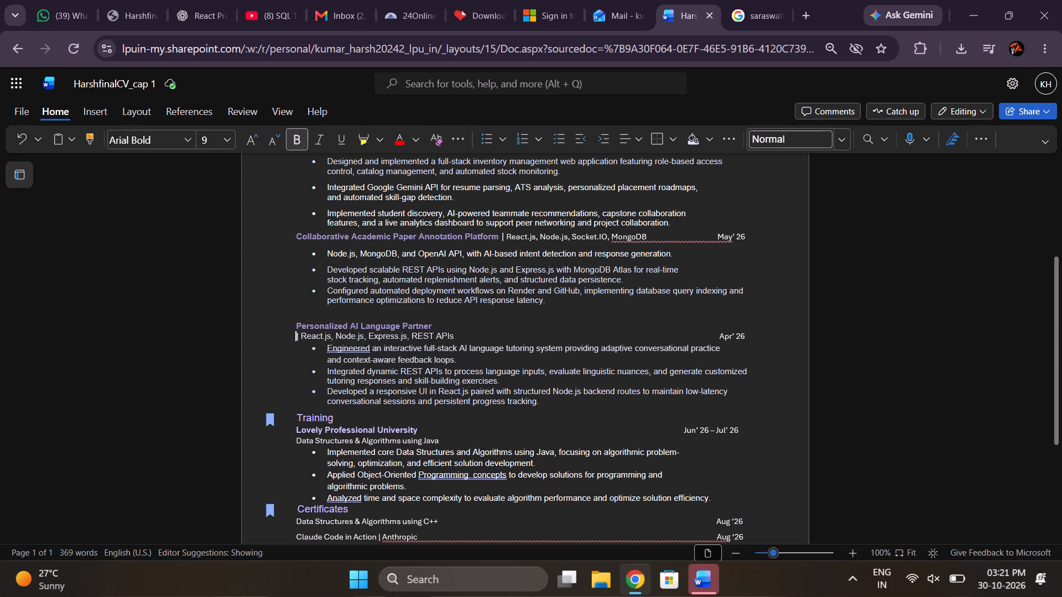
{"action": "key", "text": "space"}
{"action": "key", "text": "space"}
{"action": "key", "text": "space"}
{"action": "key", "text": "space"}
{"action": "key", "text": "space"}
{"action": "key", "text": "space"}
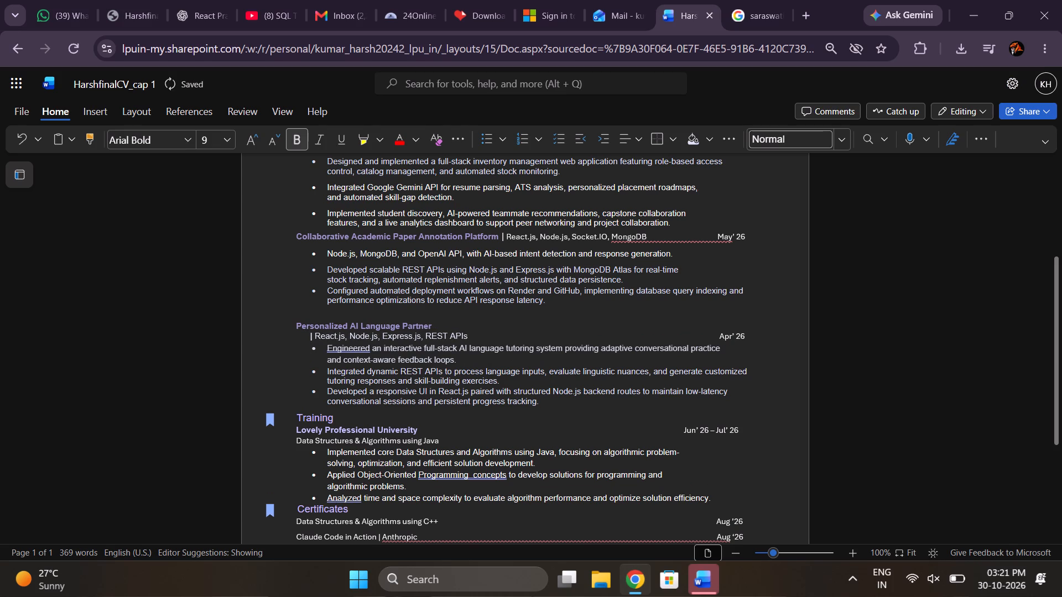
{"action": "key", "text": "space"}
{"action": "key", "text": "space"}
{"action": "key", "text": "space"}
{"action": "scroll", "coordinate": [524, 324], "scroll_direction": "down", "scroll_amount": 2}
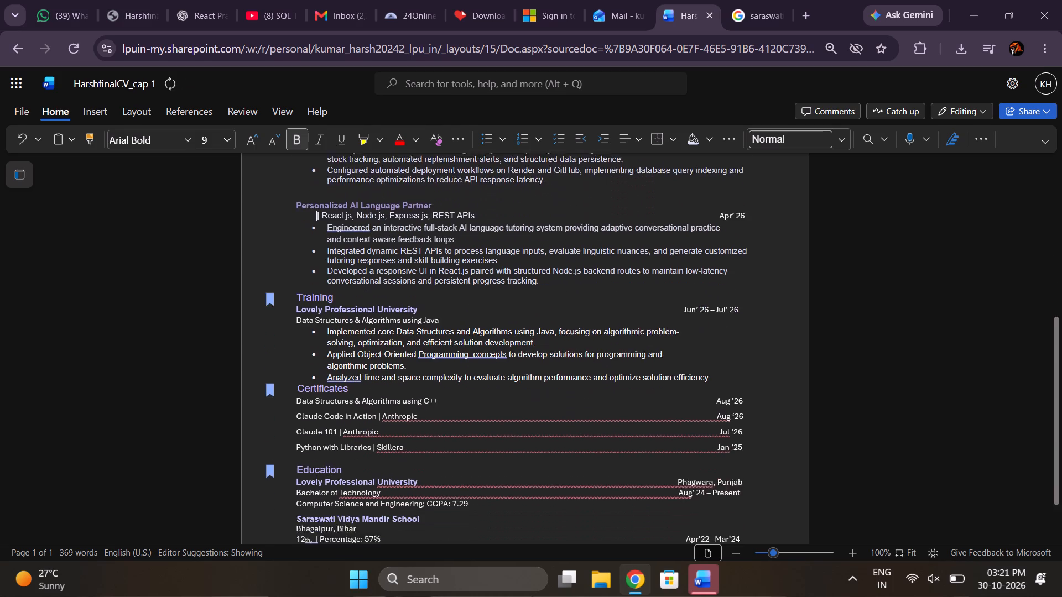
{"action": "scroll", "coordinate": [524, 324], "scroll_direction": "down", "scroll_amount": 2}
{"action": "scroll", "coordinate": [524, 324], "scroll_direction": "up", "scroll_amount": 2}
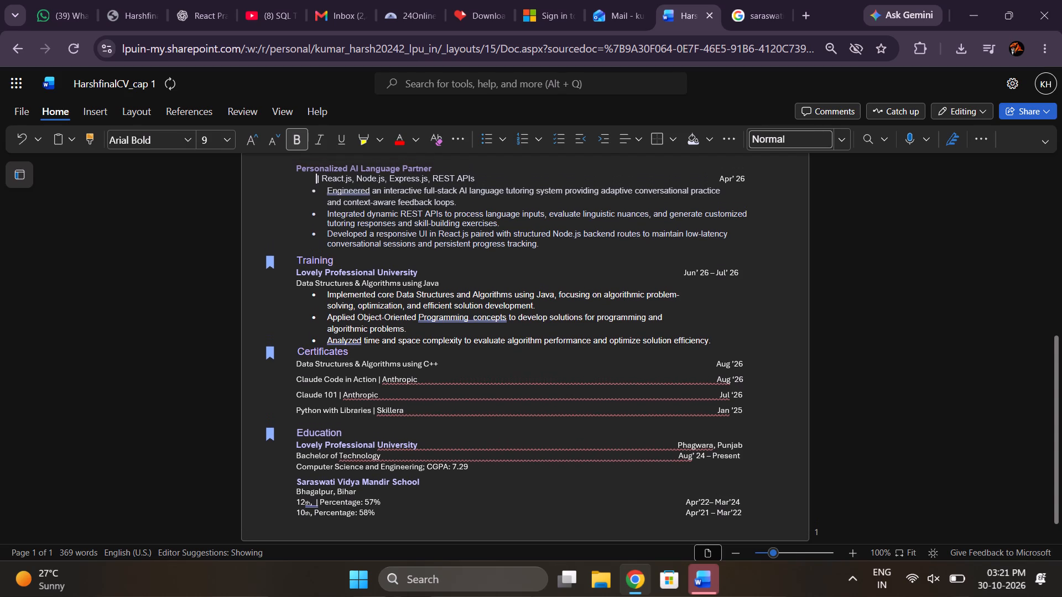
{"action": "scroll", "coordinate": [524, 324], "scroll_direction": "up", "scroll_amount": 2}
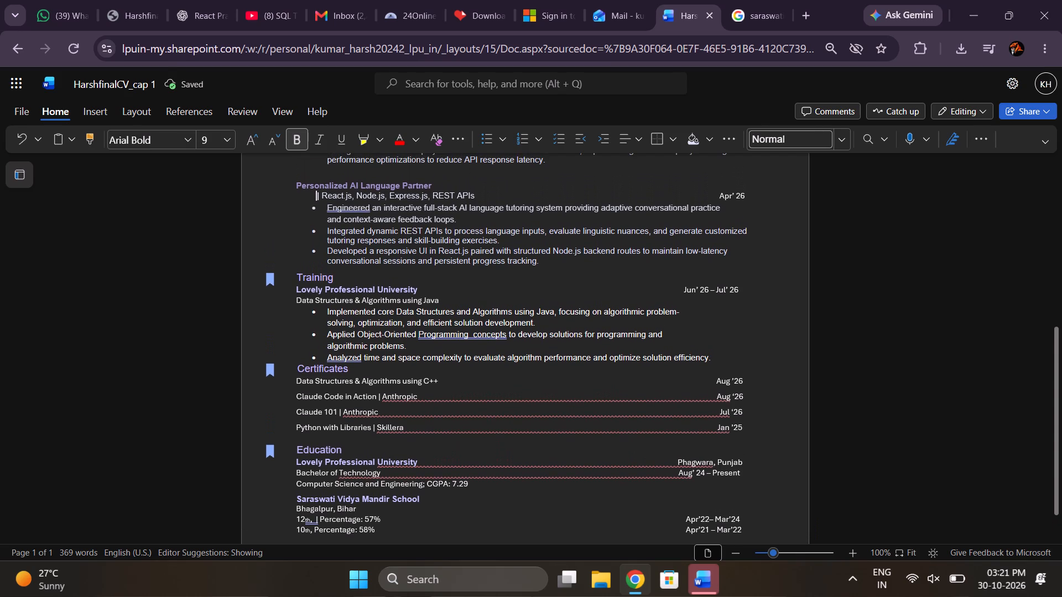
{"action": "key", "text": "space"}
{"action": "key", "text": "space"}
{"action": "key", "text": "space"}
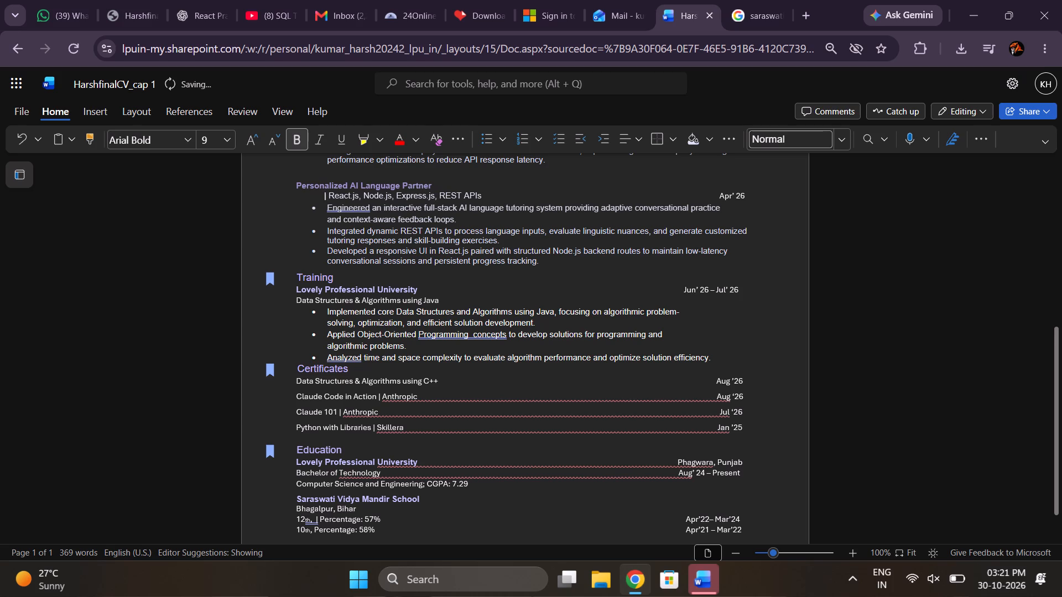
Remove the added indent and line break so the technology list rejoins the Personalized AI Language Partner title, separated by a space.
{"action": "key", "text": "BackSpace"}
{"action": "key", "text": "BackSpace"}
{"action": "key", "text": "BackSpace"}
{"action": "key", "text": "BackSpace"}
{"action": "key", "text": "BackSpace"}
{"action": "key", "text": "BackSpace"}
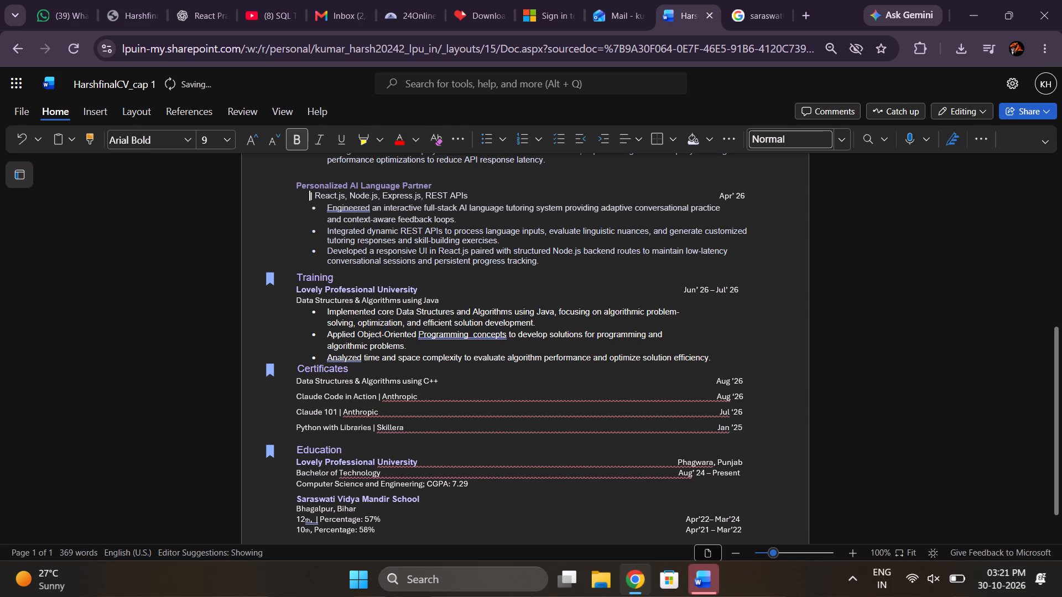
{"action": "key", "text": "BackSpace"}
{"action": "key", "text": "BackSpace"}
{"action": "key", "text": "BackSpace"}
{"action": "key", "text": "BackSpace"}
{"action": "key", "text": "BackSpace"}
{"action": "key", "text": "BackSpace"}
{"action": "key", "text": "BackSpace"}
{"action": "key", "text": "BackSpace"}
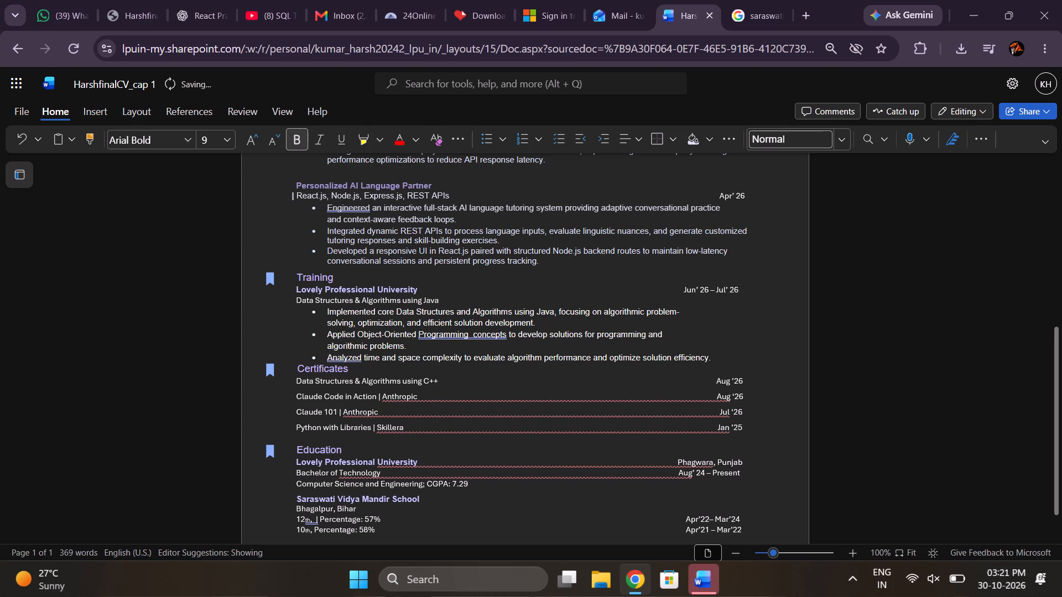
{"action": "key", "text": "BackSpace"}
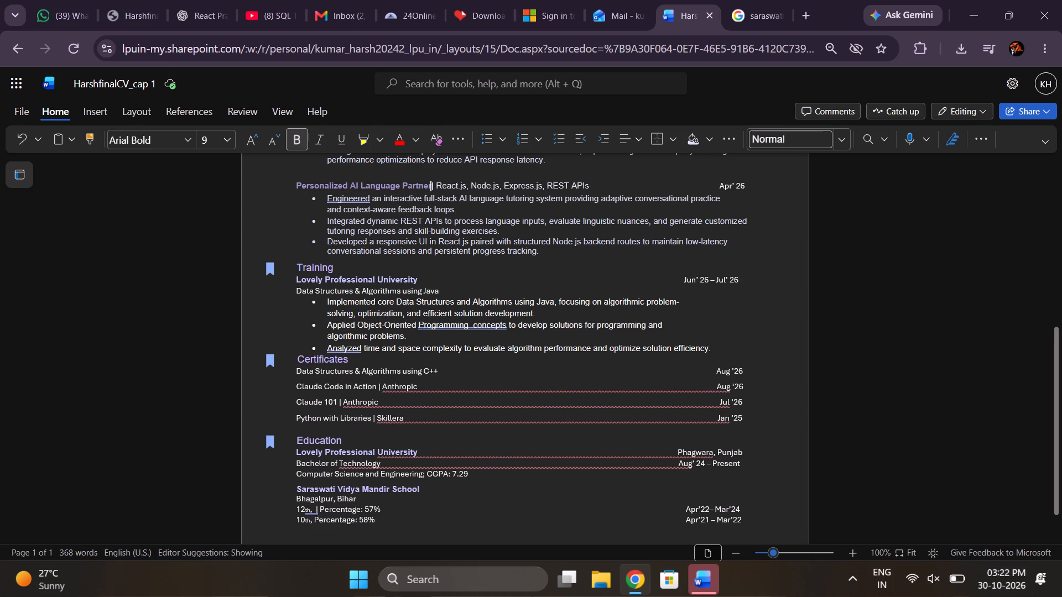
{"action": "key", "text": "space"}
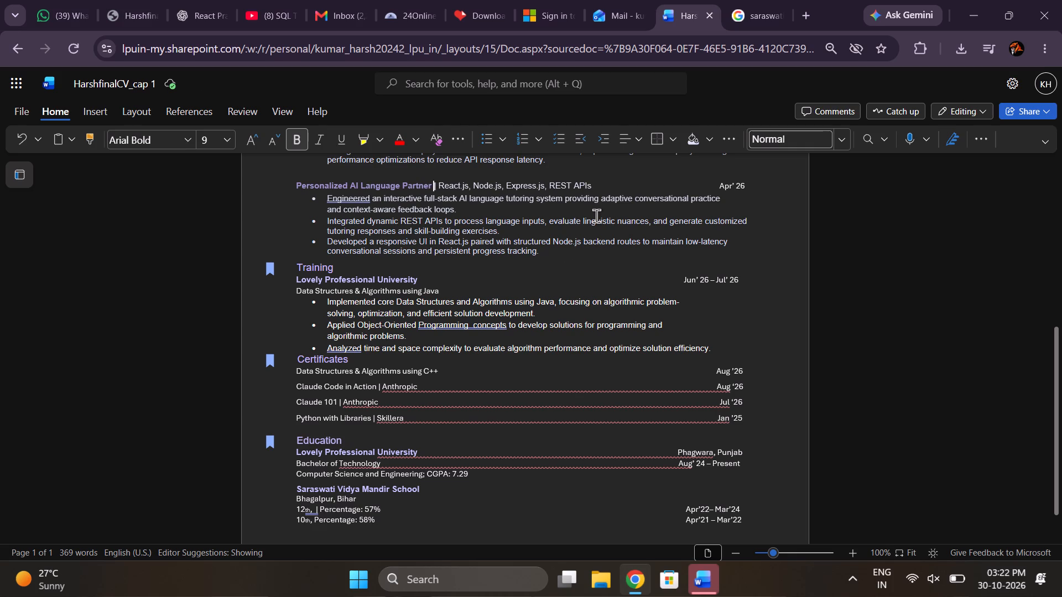
Replace the first word of the candidate's name heading at the top of the CV with "Kumar".
{"action": "scroll", "coordinate": [596, 216], "scroll_direction": "up", "scroll_amount": 2}
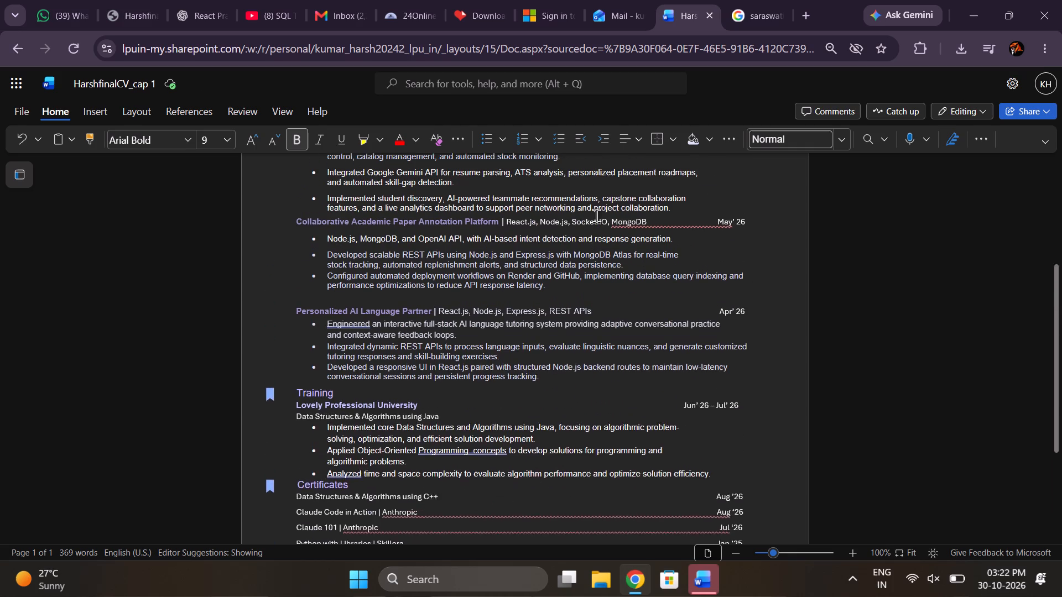
{"action": "scroll", "coordinate": [596, 216], "scroll_direction": "up", "scroll_amount": 5}
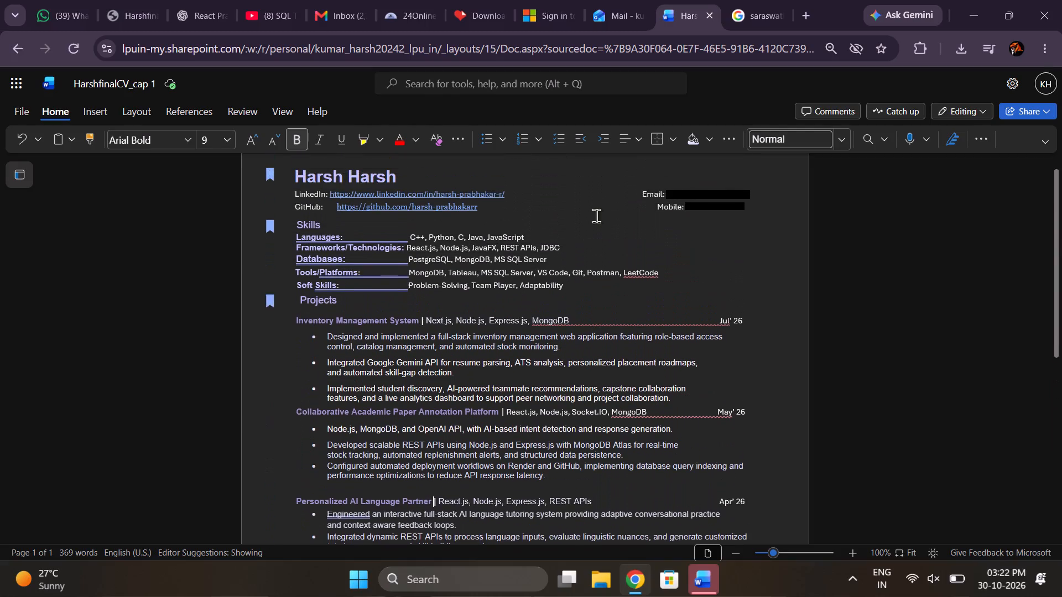
{"action": "scroll", "coordinate": [596, 216], "scroll_direction": "up", "scroll_amount": 1}
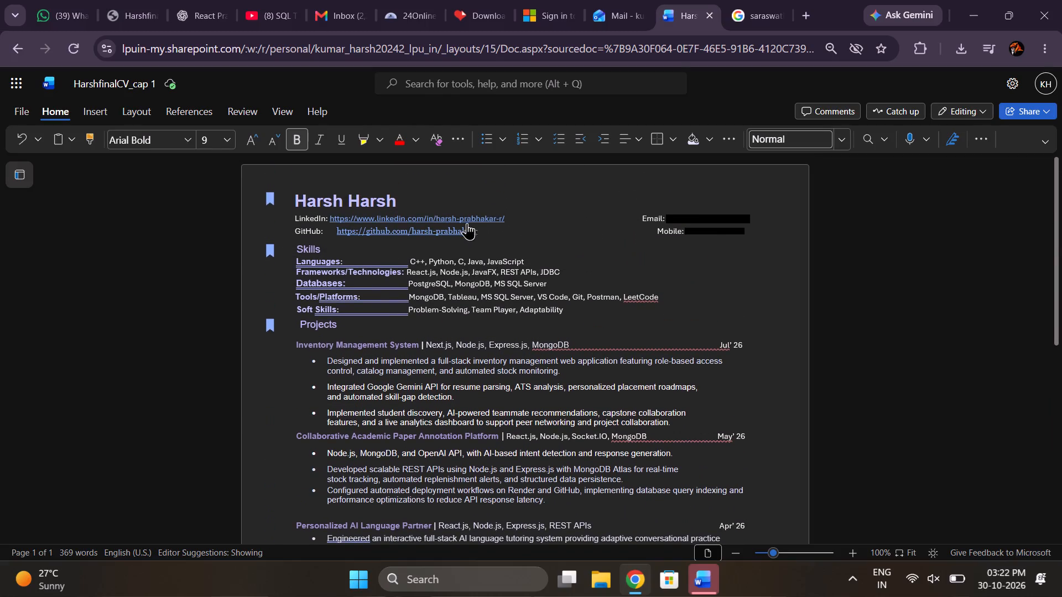
{"action": "left_click", "coordinate": [340, 210]}
{"action": "key", "text": "BackSpace"}
{"action": "key", "text": "BackSpace"}
{"action": "key", "text": "BackSpace"}
{"action": "key", "text": "BackSpace"}
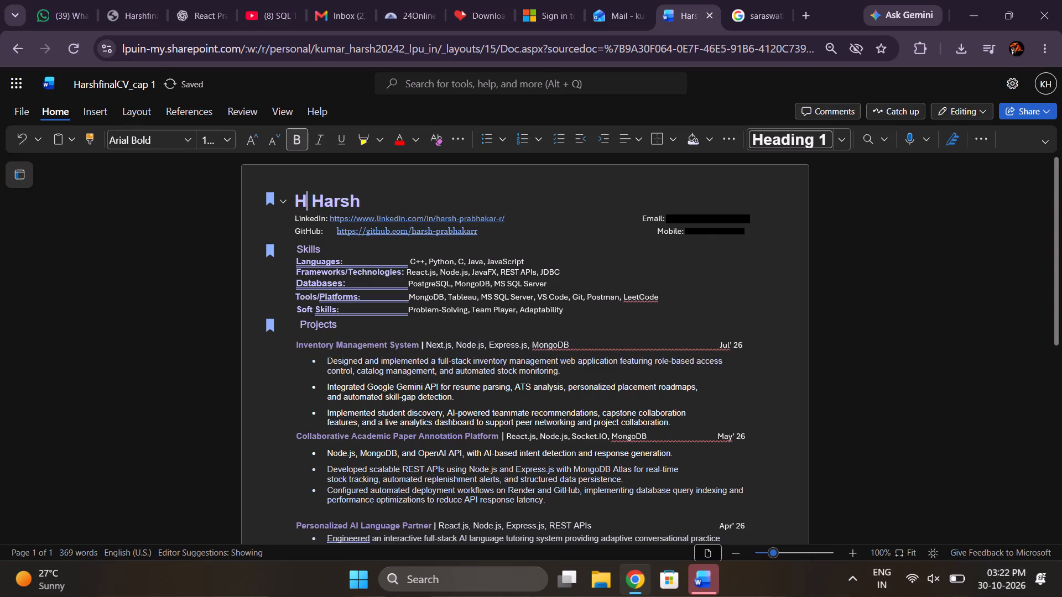
{"action": "key", "text": "BackSpace"}
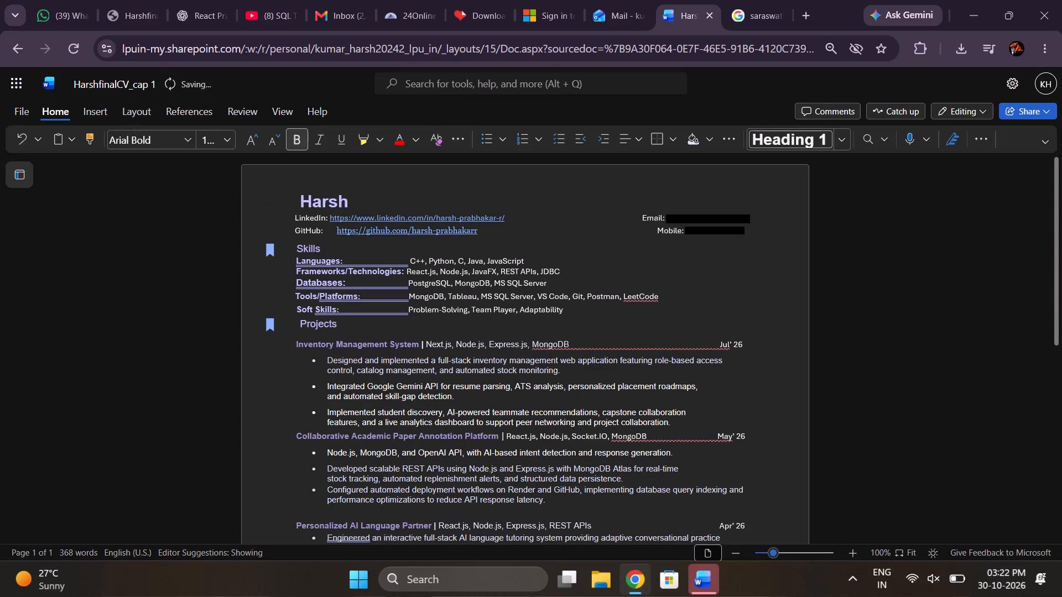
{"action": "type", "text": "Kumar"}
{"action": "key", "text": "BackSpace"}
{"action": "key", "text": "BackSpace"}
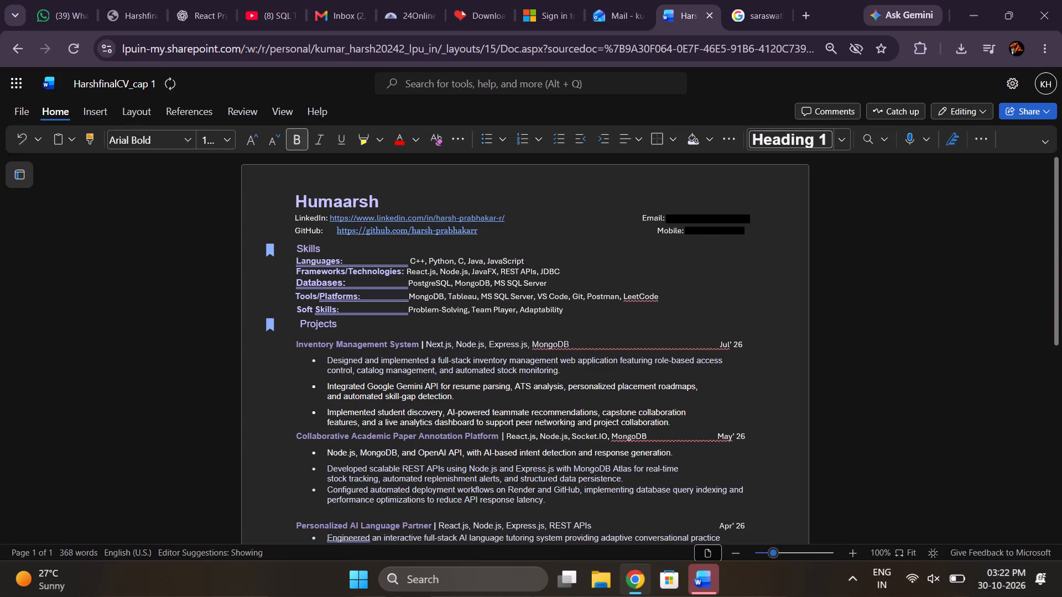
{"action": "key", "text": "BackSpace"}
{"action": "key", "text": "BackSpace"}
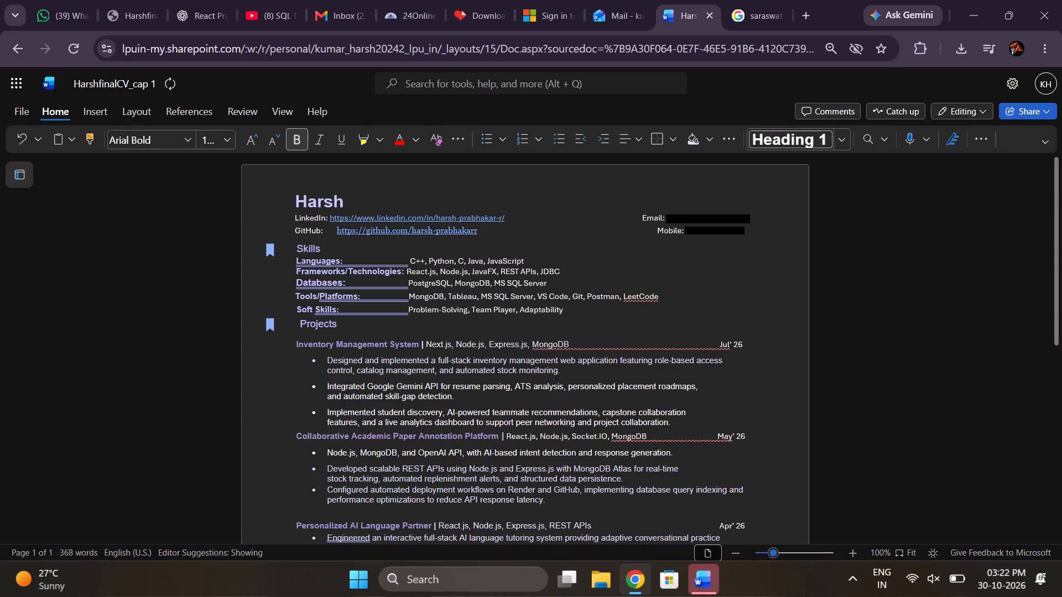
{"action": "key", "text": "Left"}
{"action": "key", "text": "space"}
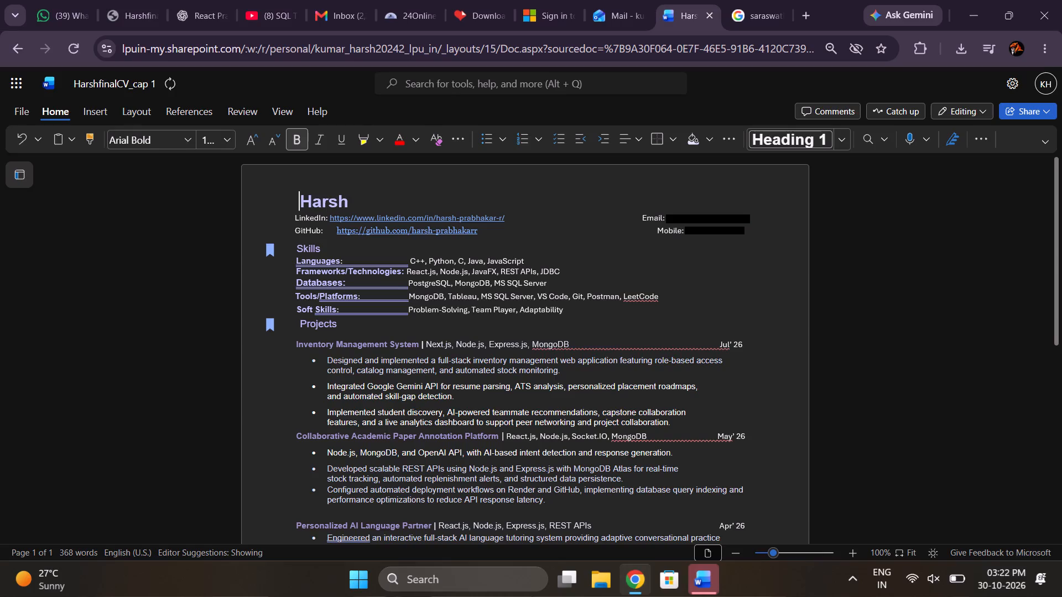
{"action": "key", "text": "BackSpace"}
{"action": "type", "text": "Kumar"}
{"action": "key", "text": "space"}
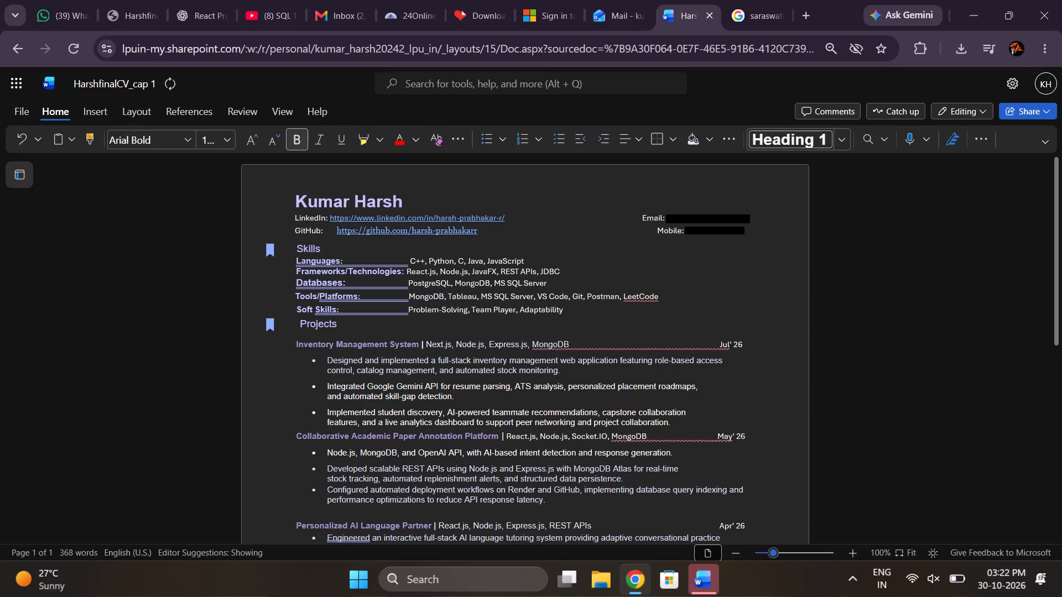
Review the whole CV from the name and contact header through Skills, Projects, Training, Certificates and Education.
{"action": "scroll", "coordinate": [565, 244], "scroll_direction": "down", "scroll_amount": 1}
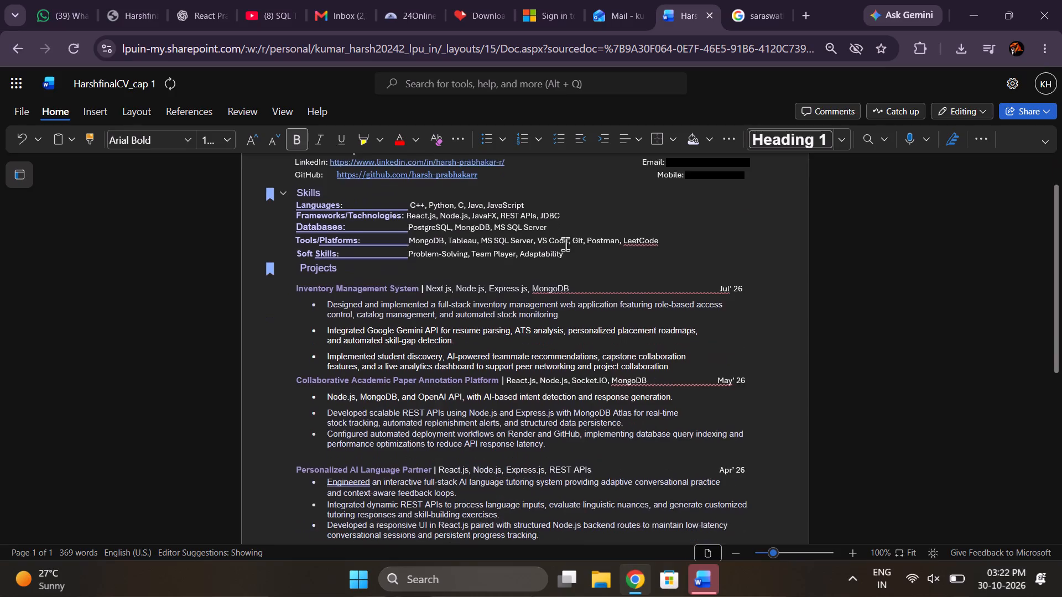
{"action": "scroll", "coordinate": [565, 244], "scroll_direction": "down", "scroll_amount": 1}
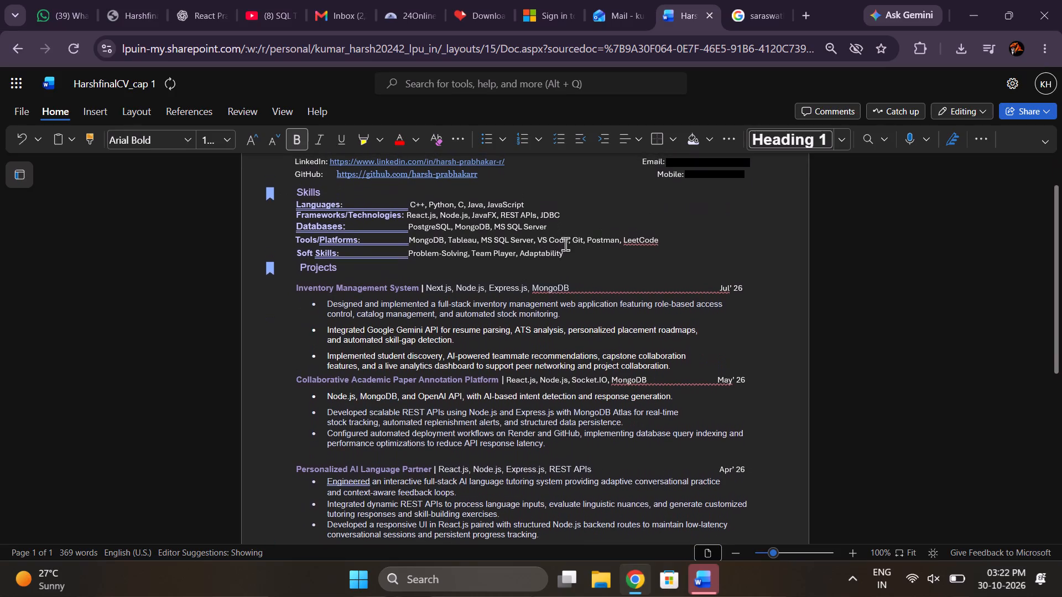
{"action": "scroll", "coordinate": [565, 244], "scroll_direction": "down", "scroll_amount": 4}
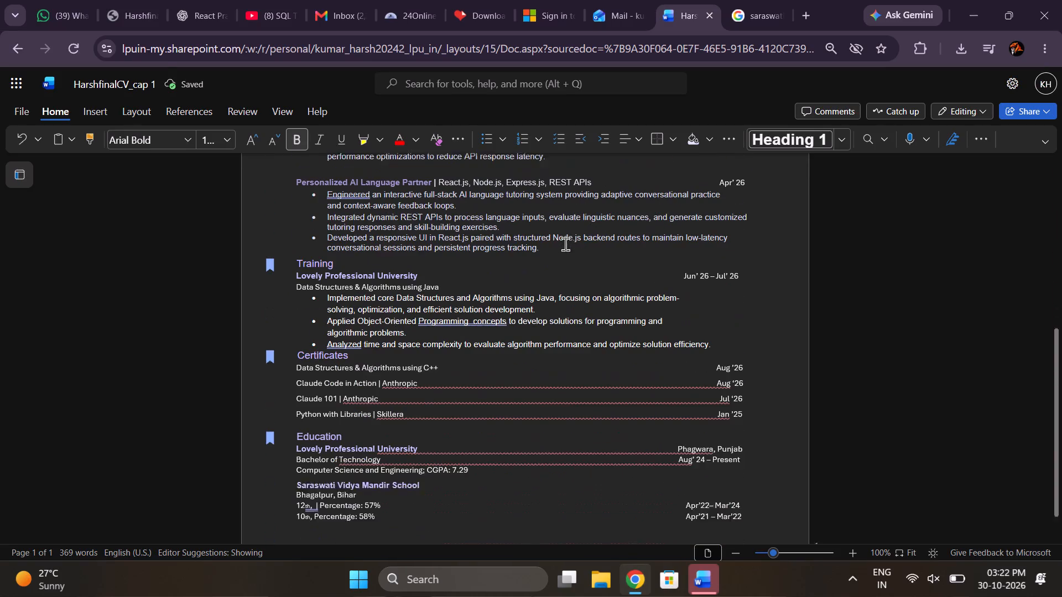
{"action": "scroll", "coordinate": [565, 244], "scroll_direction": "down", "scroll_amount": 1}
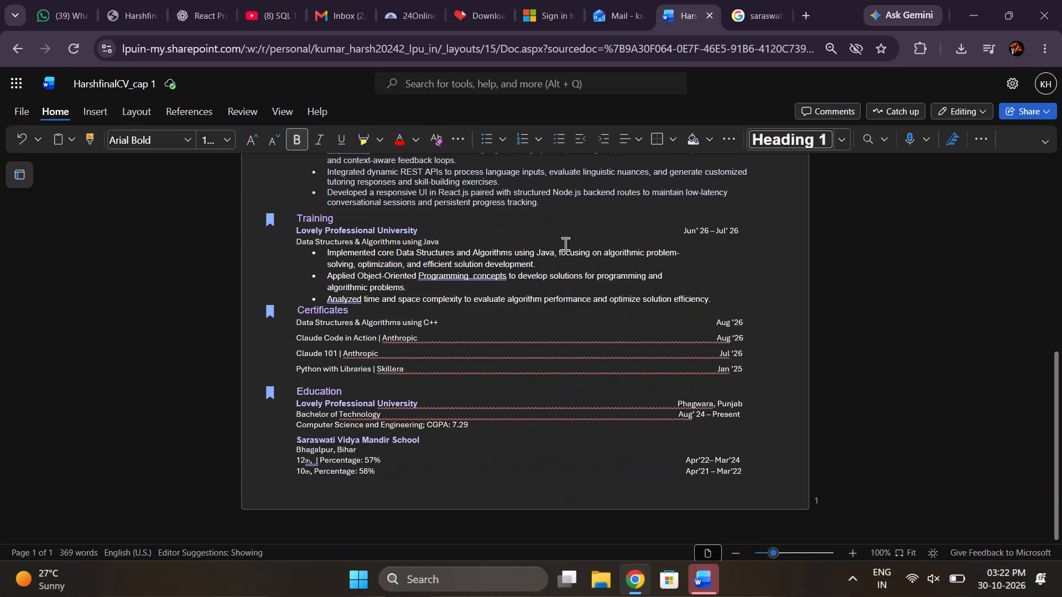
{"action": "scroll", "coordinate": [565, 244], "scroll_direction": "up", "scroll_amount": 3}
{"action": "scroll", "coordinate": [565, 244], "scroll_direction": "down", "scroll_amount": 2}
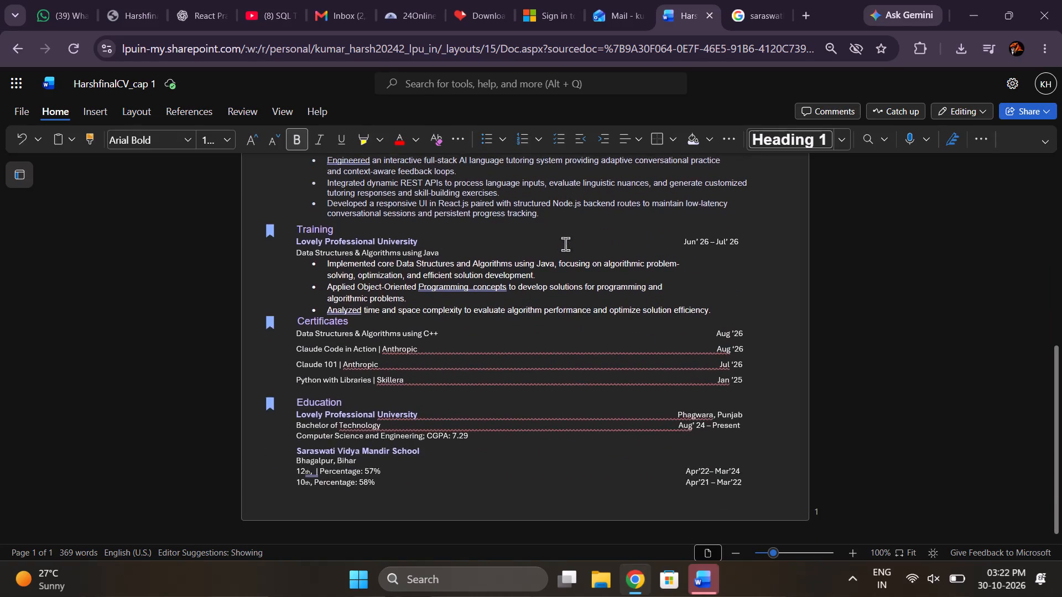
{"action": "scroll", "coordinate": [565, 244], "scroll_direction": "up", "scroll_amount": 3}
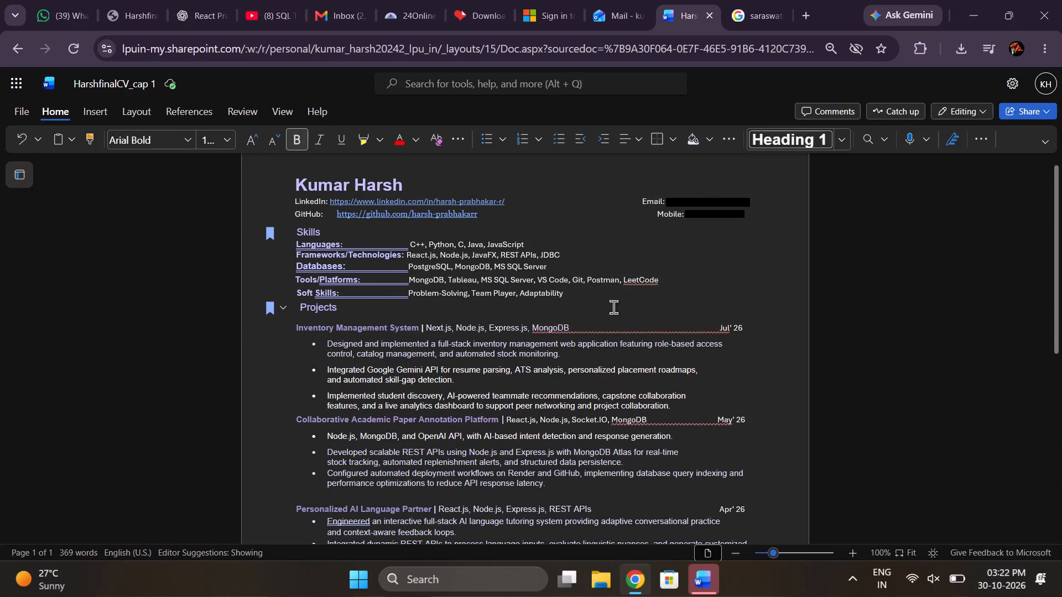
{"action": "scroll", "coordinate": [613, 307], "scroll_direction": "up", "scroll_amount": 2}
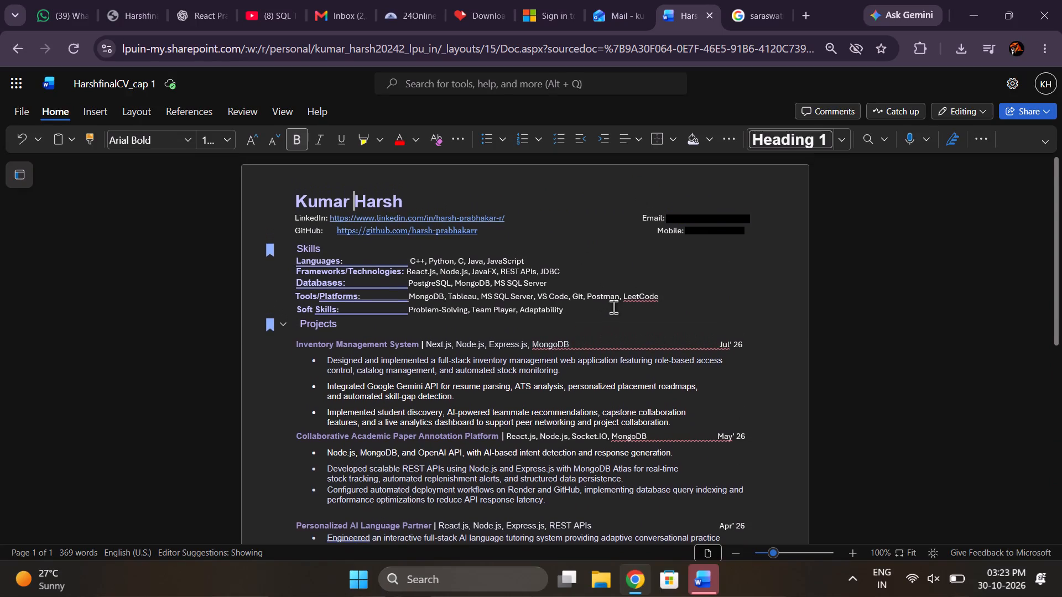
{"action": "left_click", "coordinate": [638, 235]}
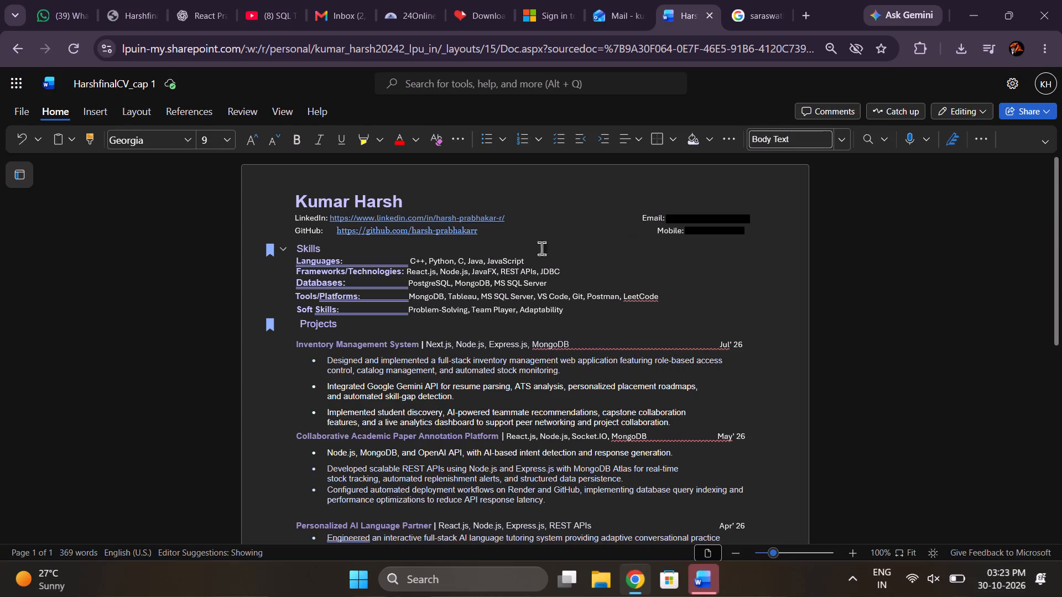
{"action": "left_click", "coordinate": [513, 254]}
{"action": "scroll", "coordinate": [513, 254], "scroll_direction": "down", "scroll_amount": 2}
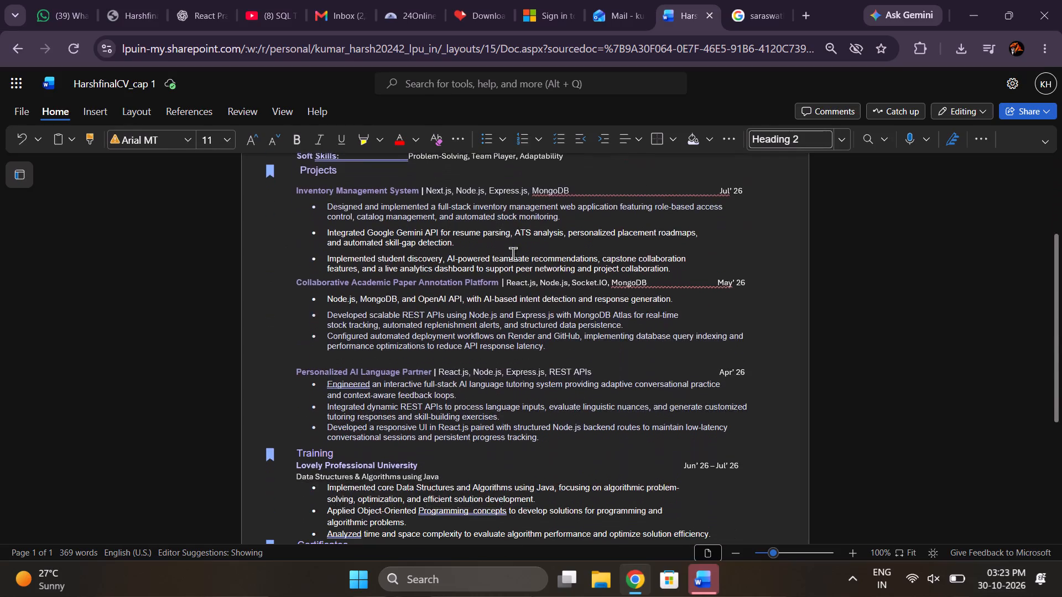
{"action": "scroll", "coordinate": [513, 254], "scroll_direction": "down", "scroll_amount": 3}
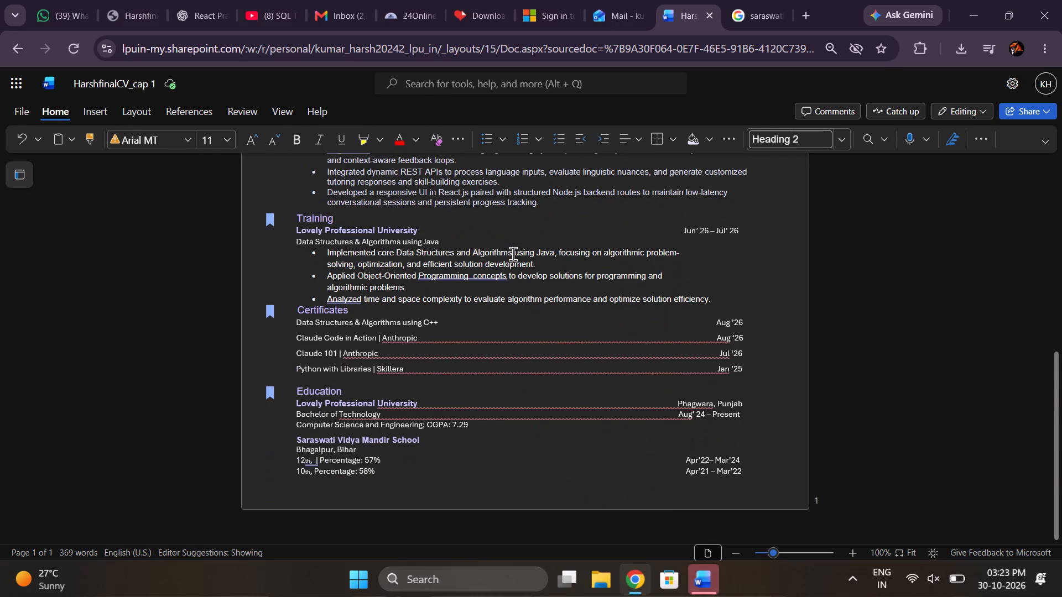
{"action": "scroll", "coordinate": [513, 254], "scroll_direction": "up", "scroll_amount": 2}
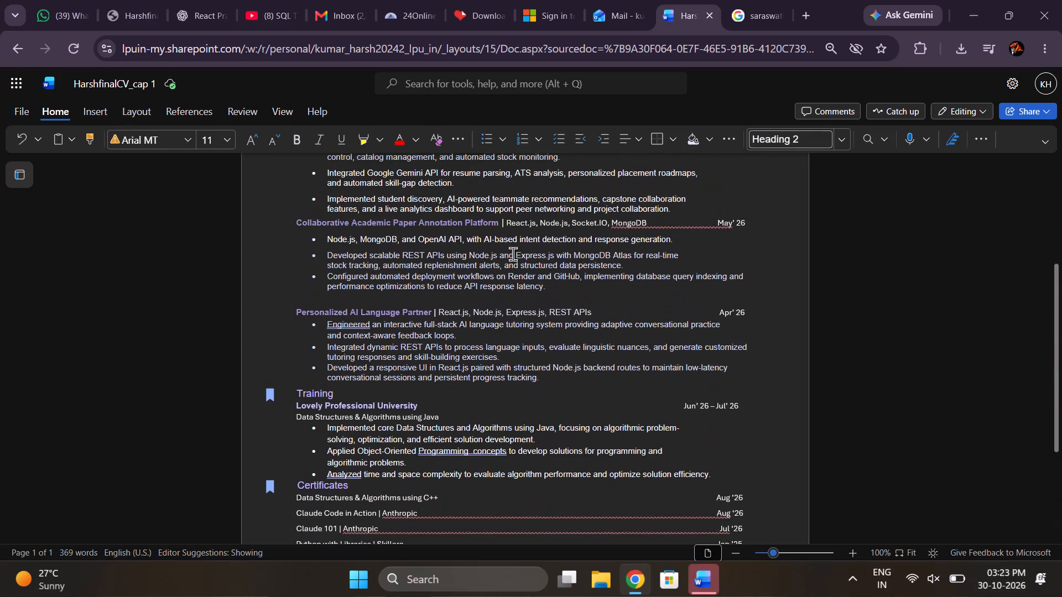
{"action": "scroll", "coordinate": [513, 254], "scroll_direction": "up", "scroll_amount": 2}
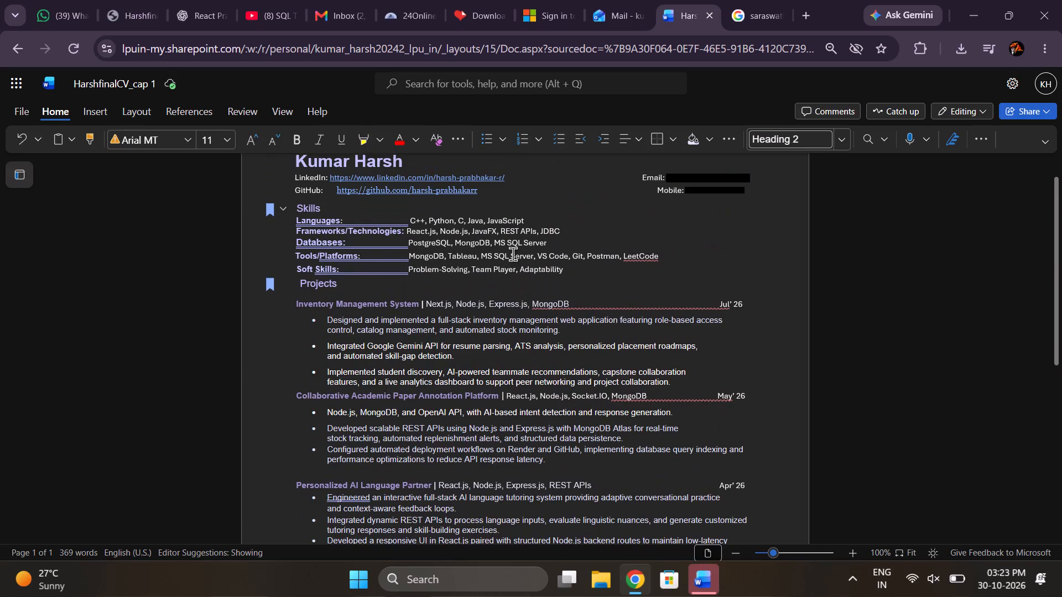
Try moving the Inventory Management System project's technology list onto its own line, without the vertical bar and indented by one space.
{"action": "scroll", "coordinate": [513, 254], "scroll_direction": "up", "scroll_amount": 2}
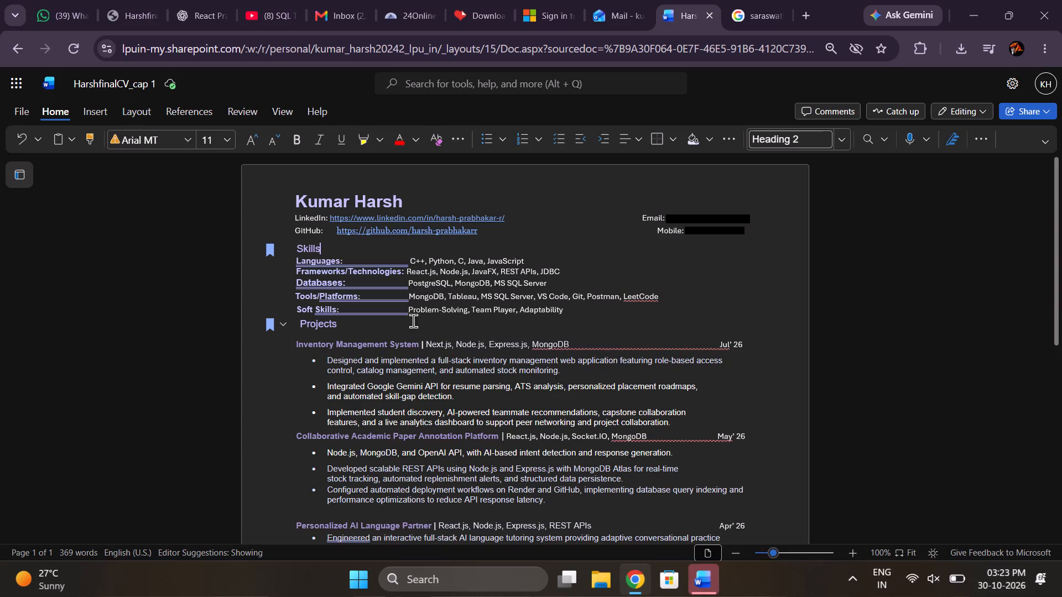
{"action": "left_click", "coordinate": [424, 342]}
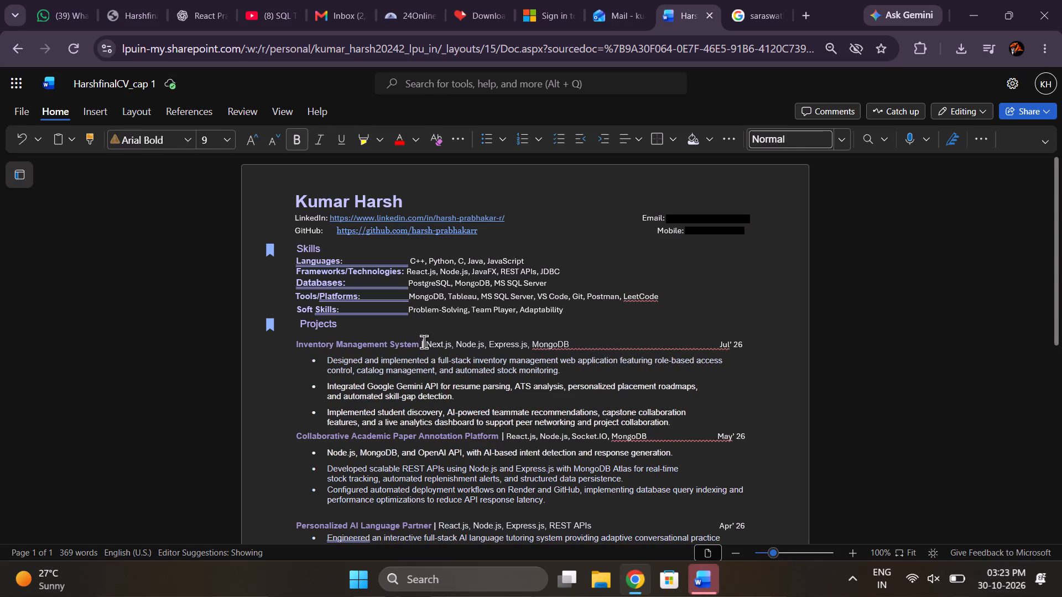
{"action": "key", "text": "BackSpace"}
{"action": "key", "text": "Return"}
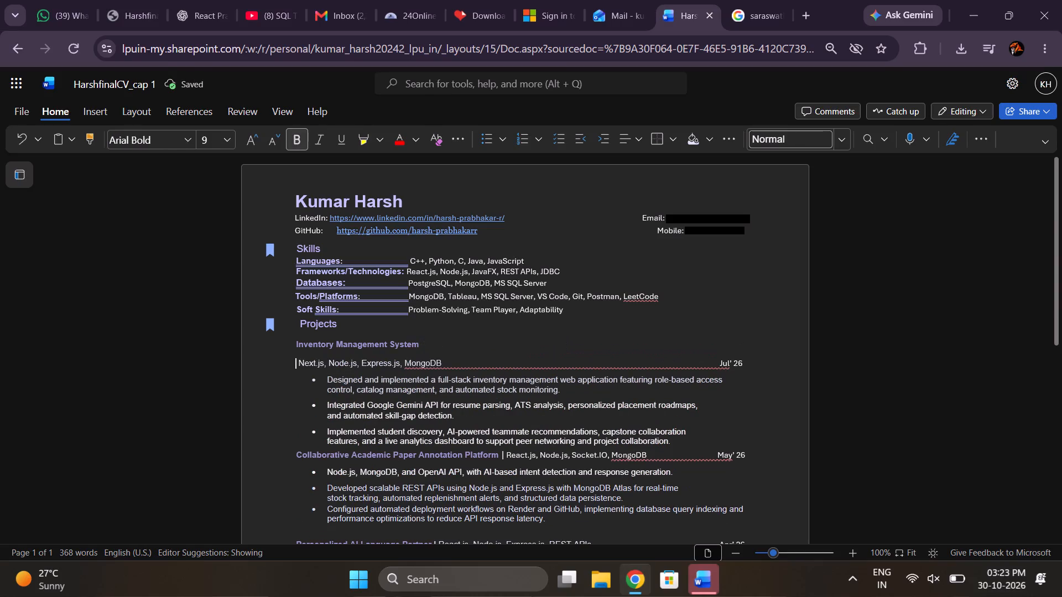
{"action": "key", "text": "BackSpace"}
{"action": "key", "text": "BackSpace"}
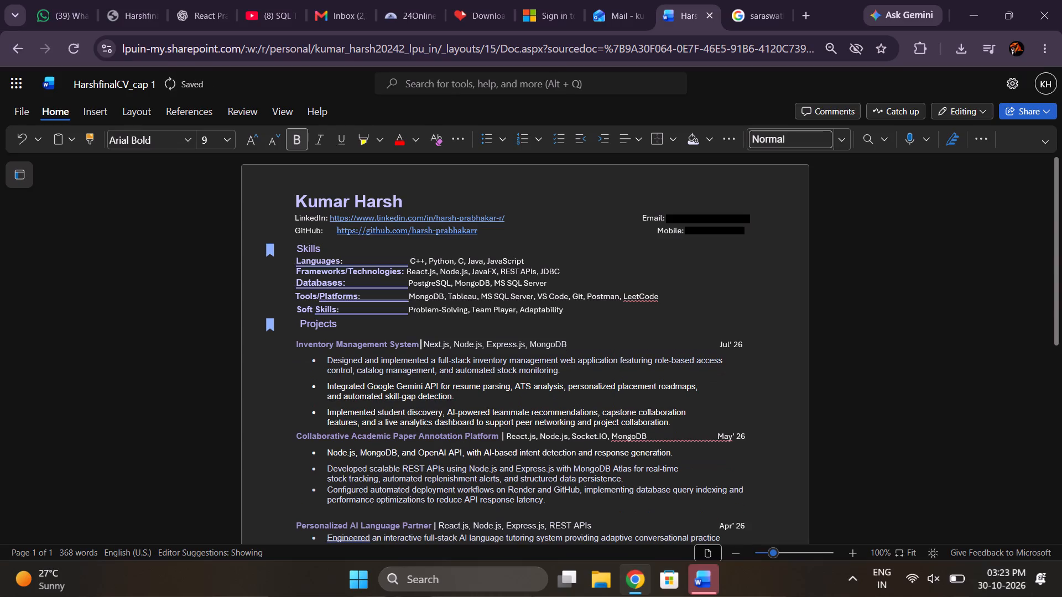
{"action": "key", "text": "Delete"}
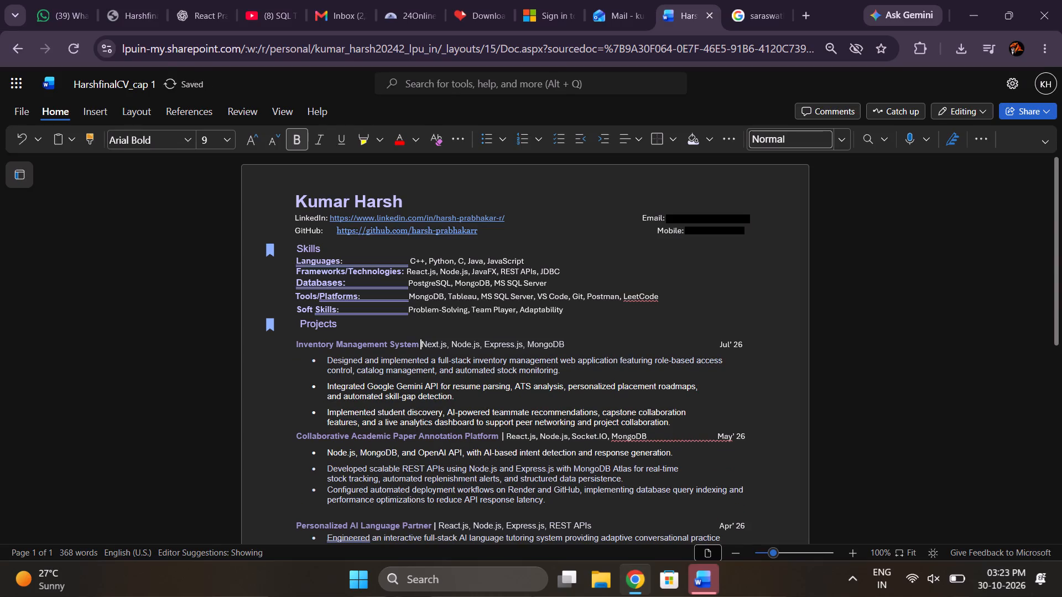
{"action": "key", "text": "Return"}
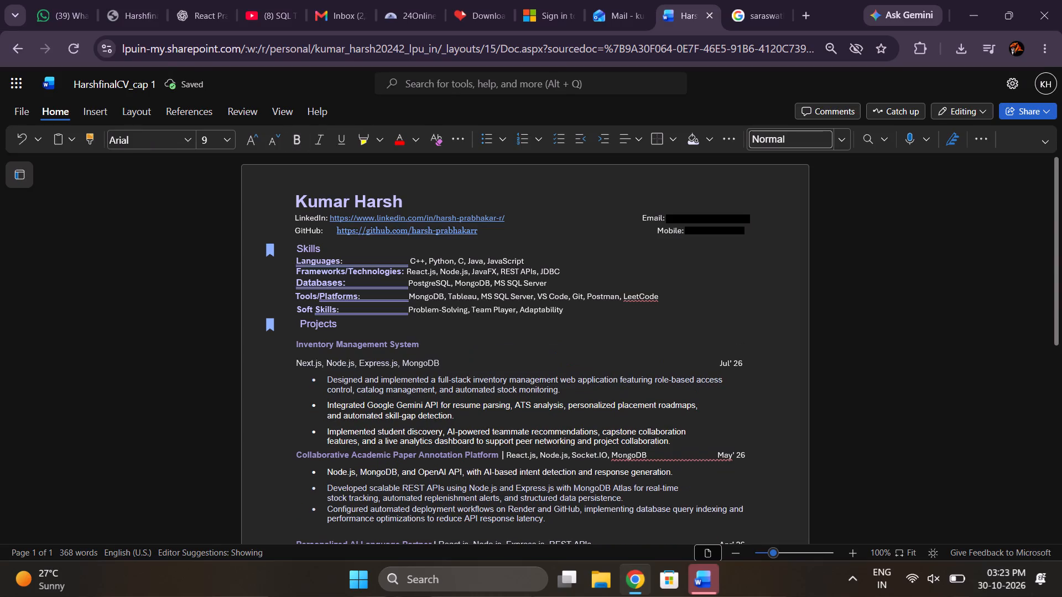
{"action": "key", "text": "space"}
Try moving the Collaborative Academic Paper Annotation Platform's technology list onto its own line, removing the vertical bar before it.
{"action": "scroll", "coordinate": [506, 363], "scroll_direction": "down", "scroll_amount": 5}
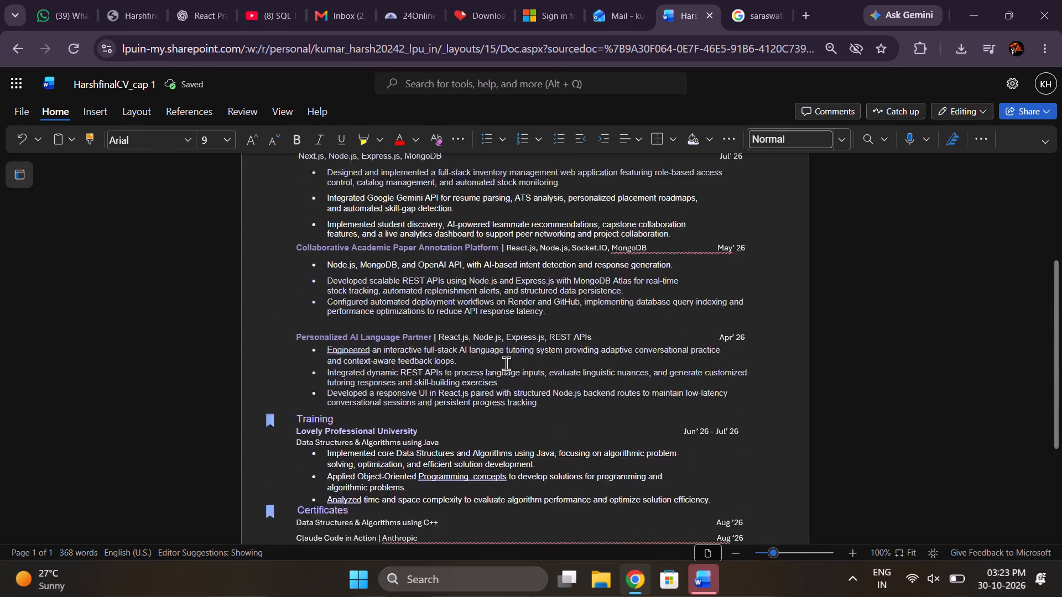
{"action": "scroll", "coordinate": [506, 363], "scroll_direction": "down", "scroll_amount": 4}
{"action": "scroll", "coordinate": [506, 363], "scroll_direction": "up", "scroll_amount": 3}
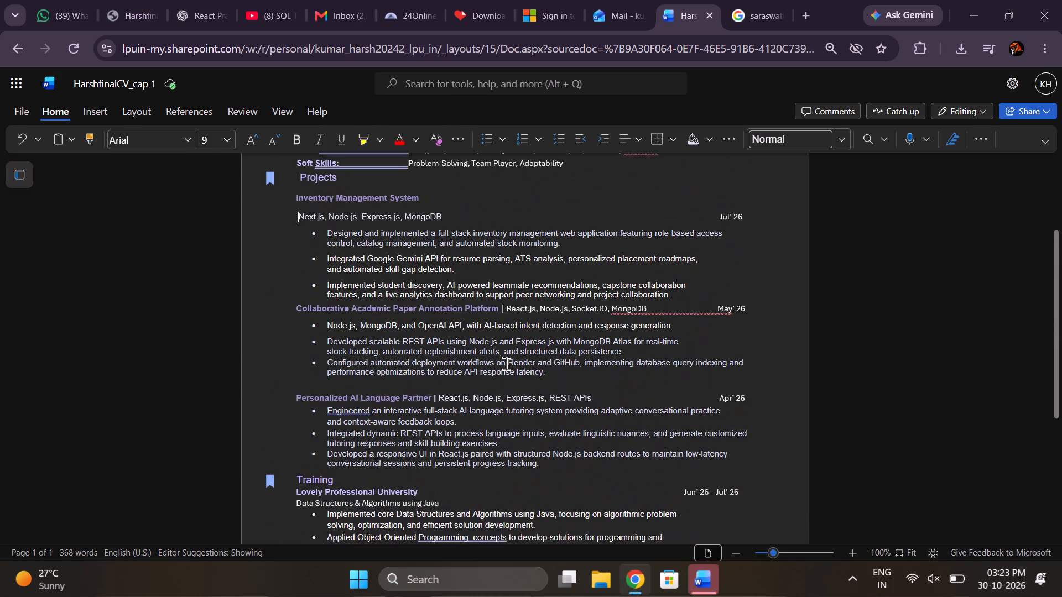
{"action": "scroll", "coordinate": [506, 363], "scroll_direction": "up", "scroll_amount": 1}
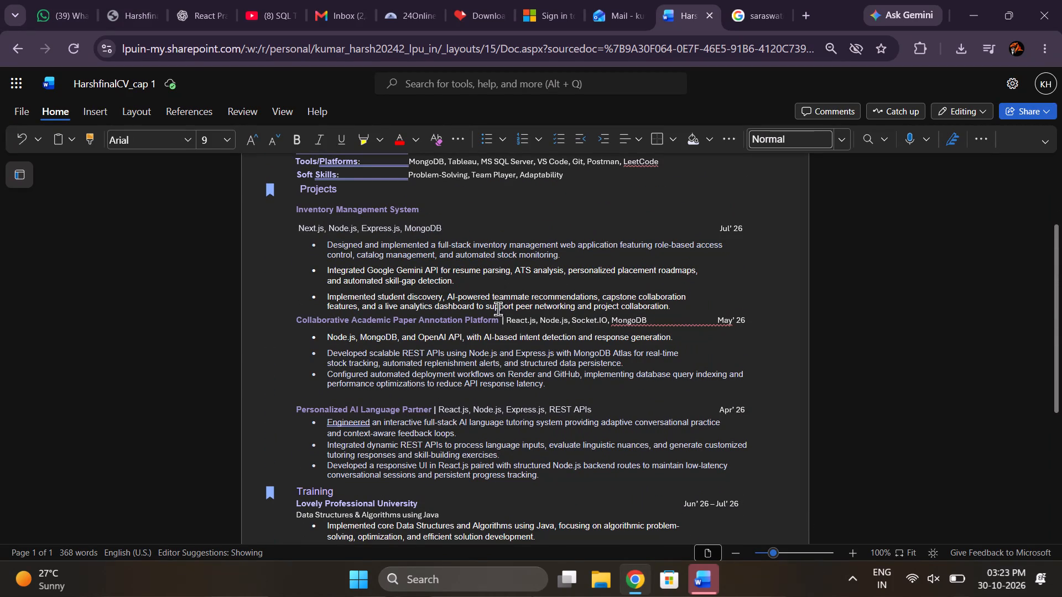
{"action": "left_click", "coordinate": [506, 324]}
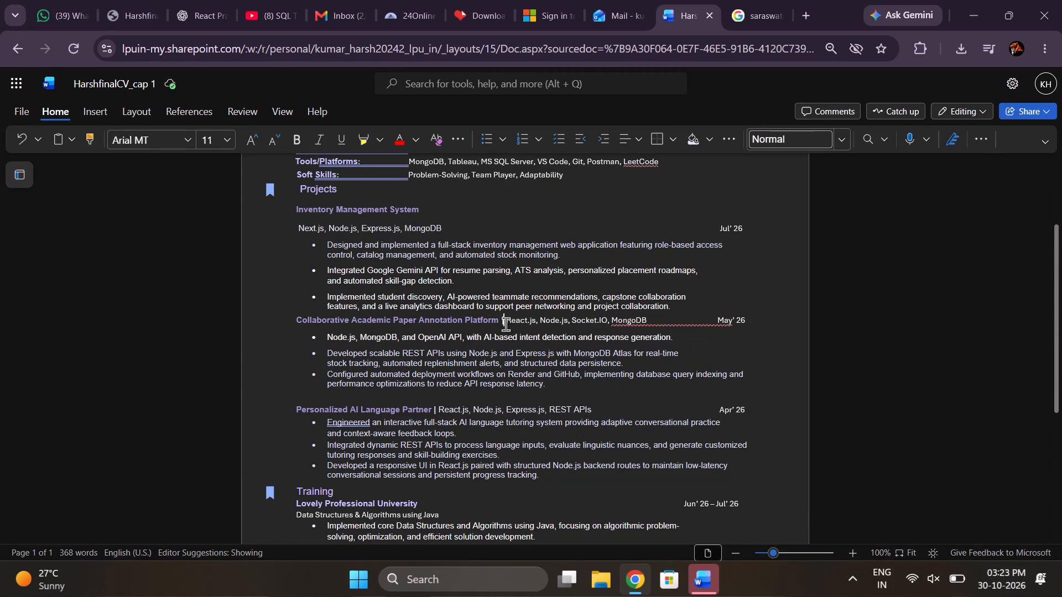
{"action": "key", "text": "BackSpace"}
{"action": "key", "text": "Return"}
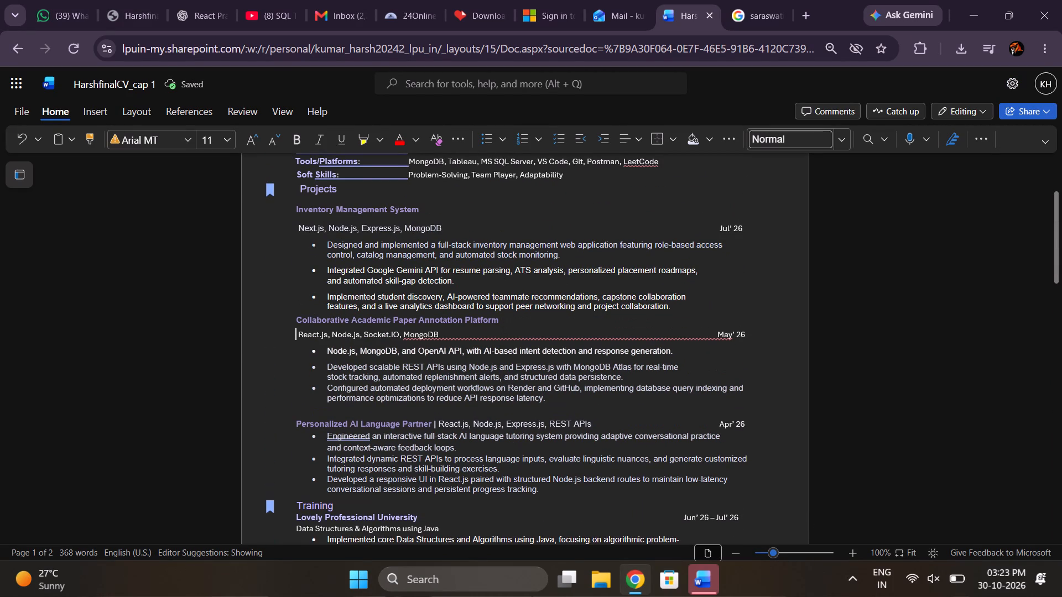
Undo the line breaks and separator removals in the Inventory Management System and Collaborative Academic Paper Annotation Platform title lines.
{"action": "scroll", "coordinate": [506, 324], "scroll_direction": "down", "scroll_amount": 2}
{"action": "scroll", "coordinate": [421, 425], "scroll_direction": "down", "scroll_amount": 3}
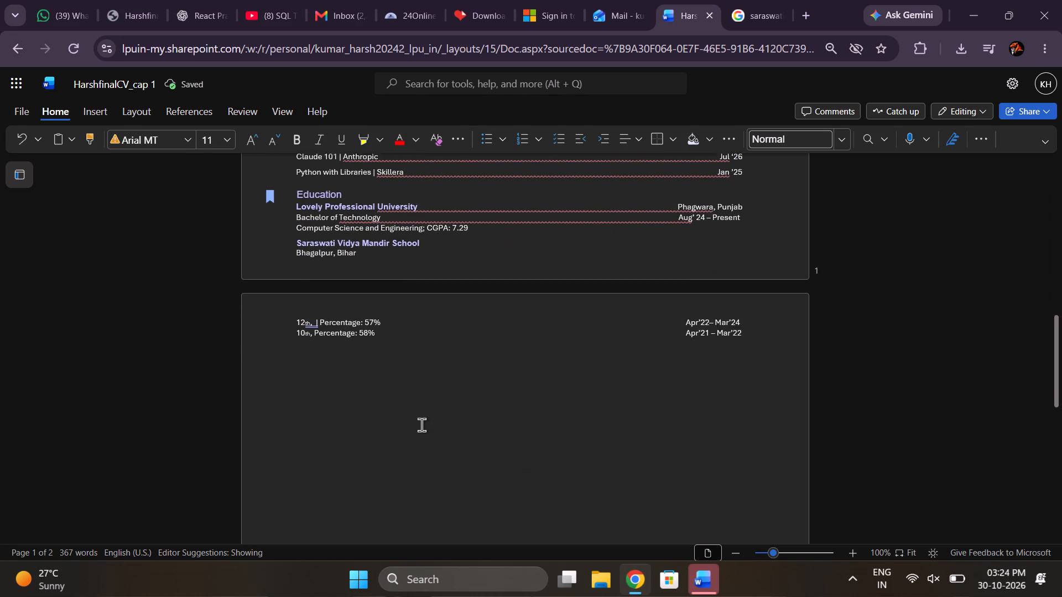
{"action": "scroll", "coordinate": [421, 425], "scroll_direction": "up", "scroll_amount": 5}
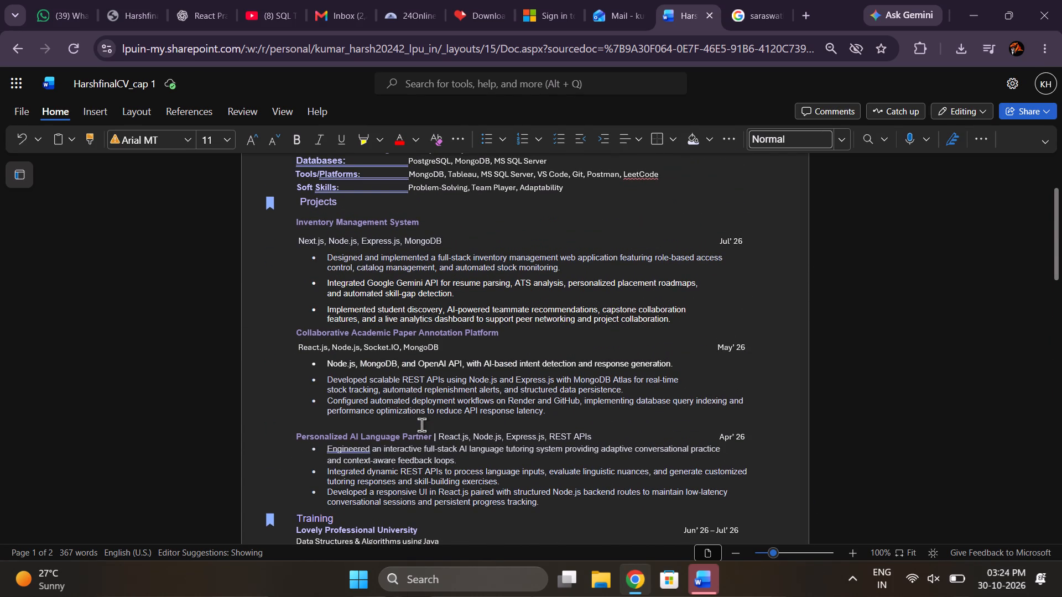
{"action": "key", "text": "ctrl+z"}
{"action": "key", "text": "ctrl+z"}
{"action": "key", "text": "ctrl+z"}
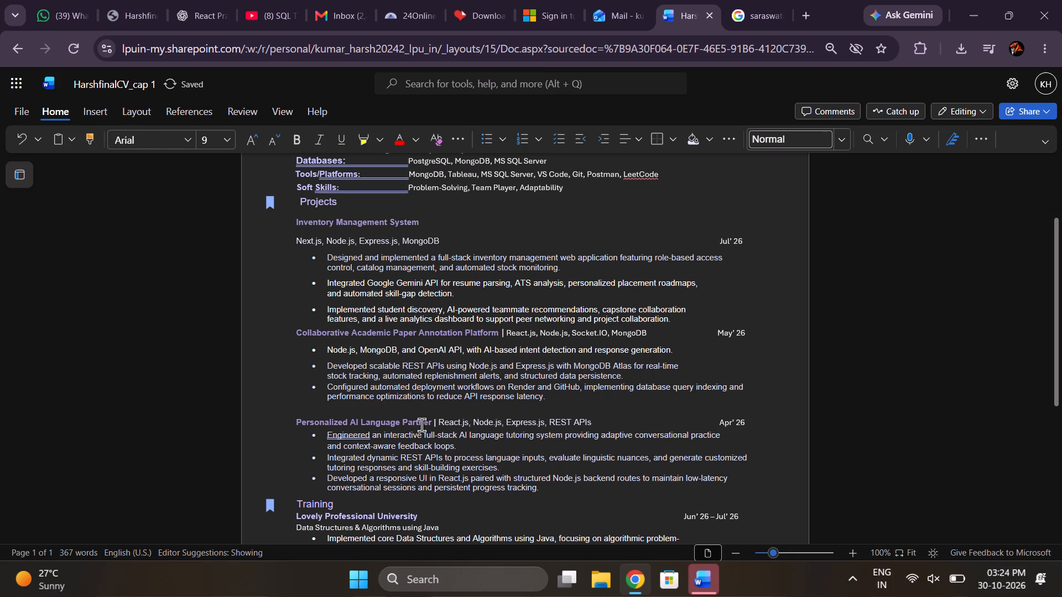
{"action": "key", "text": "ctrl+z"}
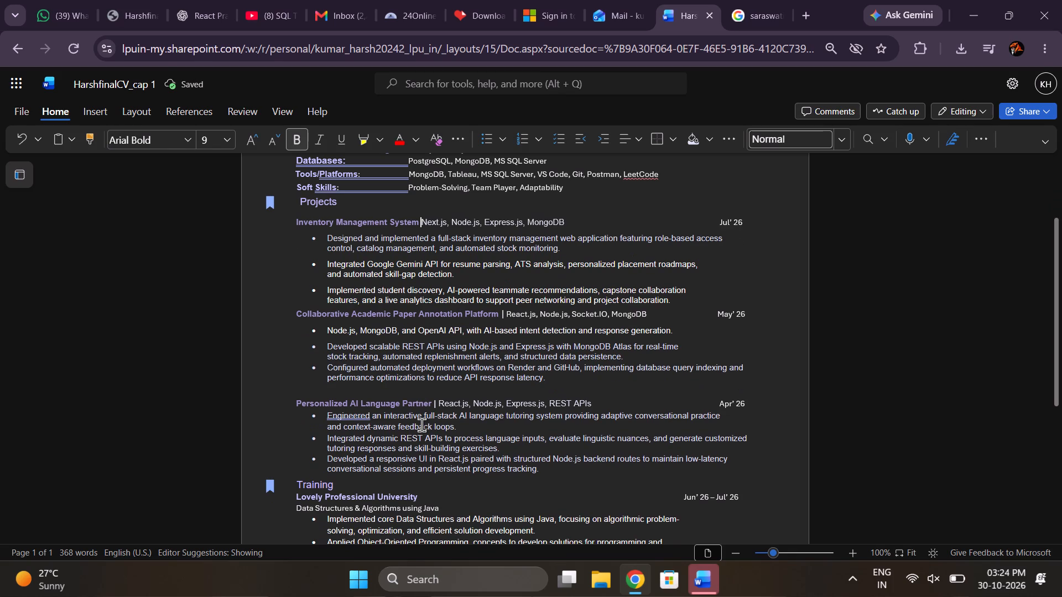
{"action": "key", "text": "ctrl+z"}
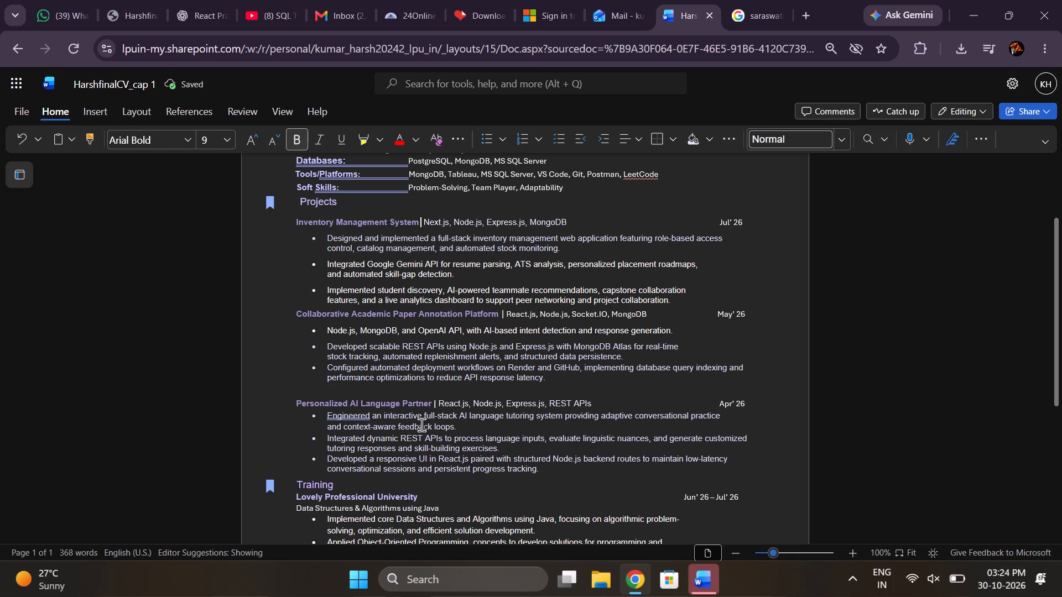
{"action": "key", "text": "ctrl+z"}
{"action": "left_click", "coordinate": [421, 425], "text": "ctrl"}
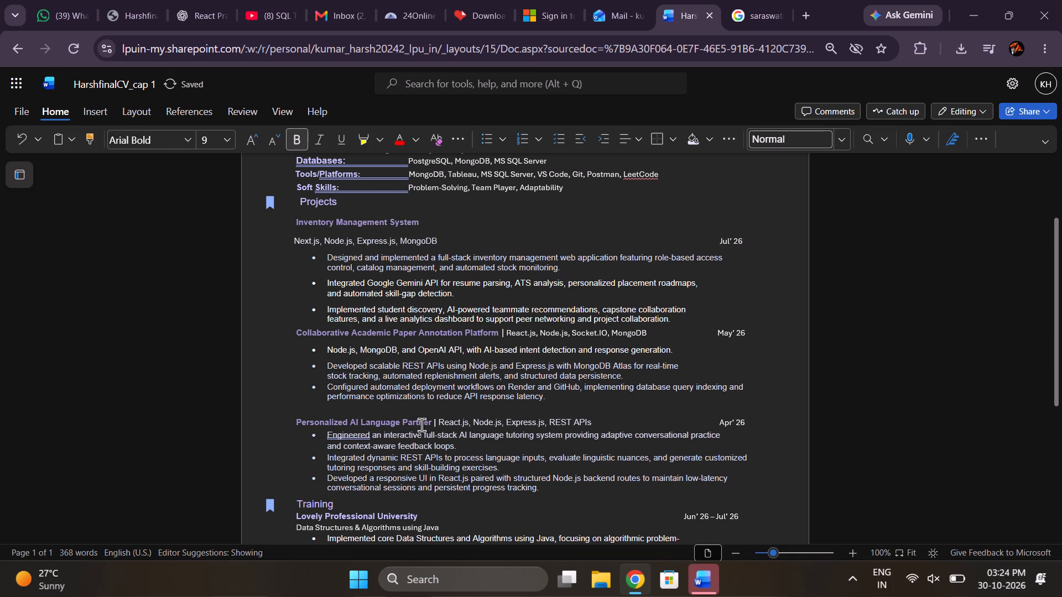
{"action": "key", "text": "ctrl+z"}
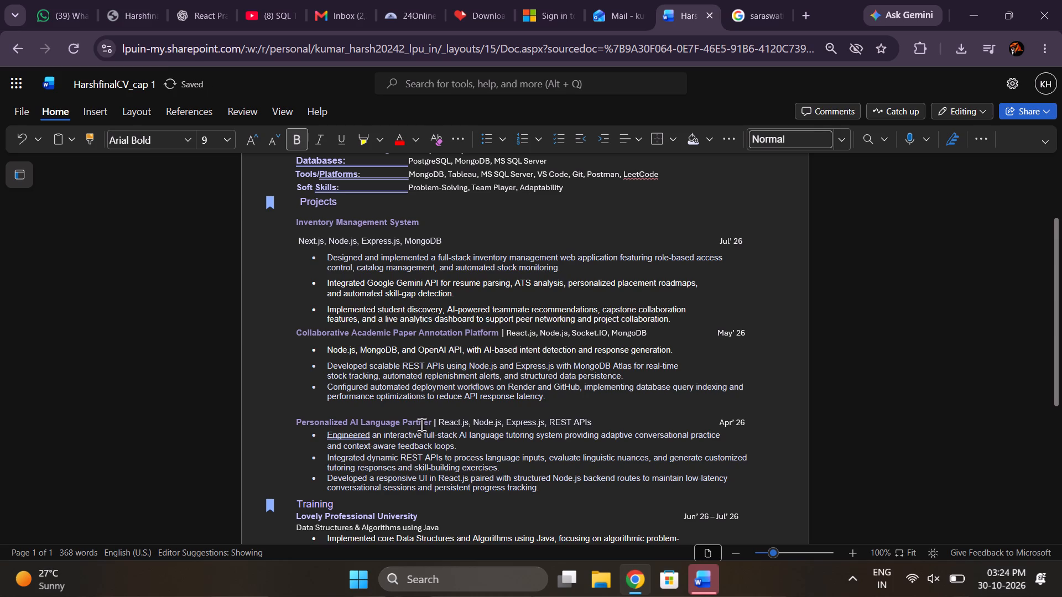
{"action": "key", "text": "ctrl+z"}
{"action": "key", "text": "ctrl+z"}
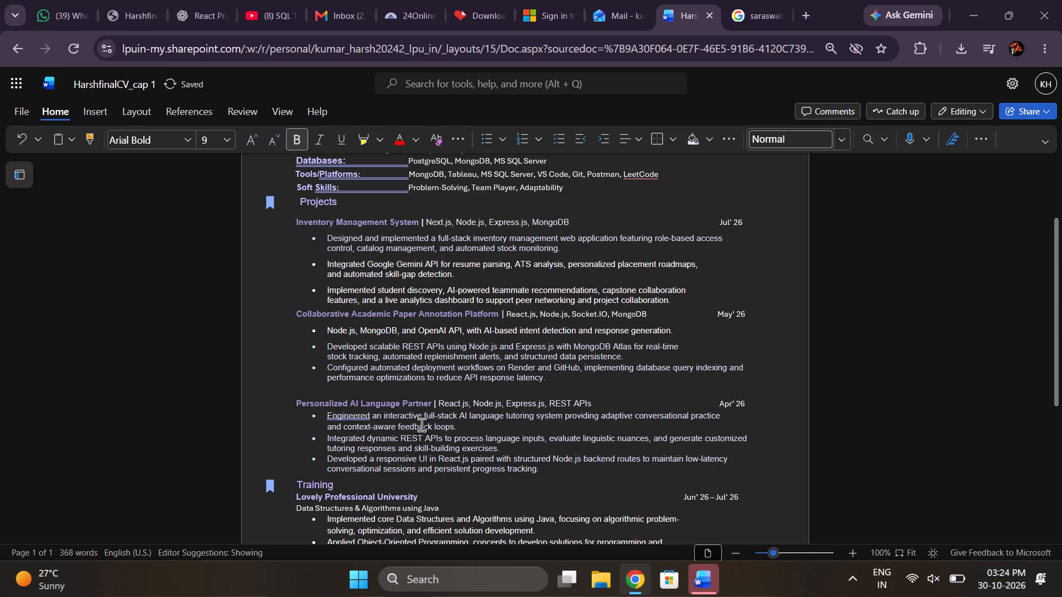
Review the whole CV's content and page layout, from the name header through Projects, Training, Certificates and Education.
{"action": "scroll", "coordinate": [594, 375], "scroll_direction": "down", "scroll_amount": 2}
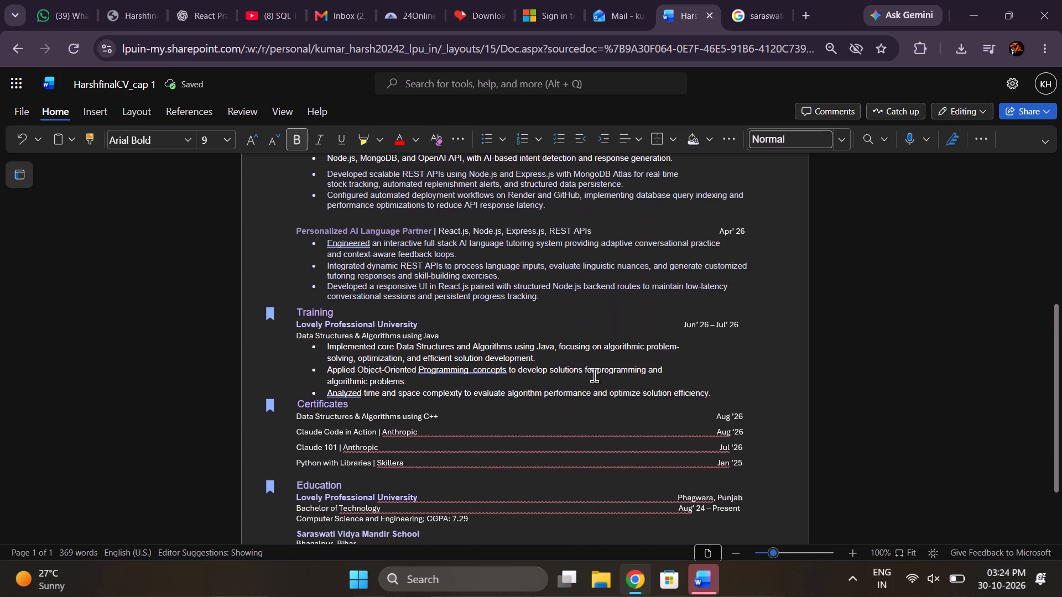
{"action": "scroll", "coordinate": [594, 375], "scroll_direction": "down", "scroll_amount": 4}
{"action": "scroll", "coordinate": [594, 375], "scroll_direction": "up", "scroll_amount": 5}
{"action": "scroll", "coordinate": [594, 375], "scroll_direction": "down", "scroll_amount": 2}
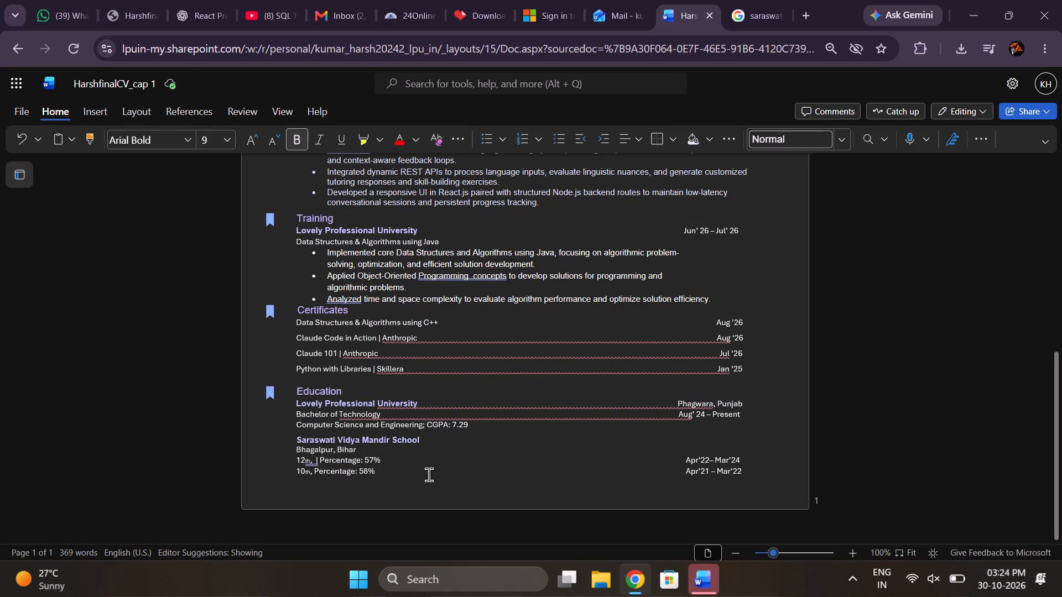
{"action": "scroll", "coordinate": [507, 320], "scroll_direction": "up", "scroll_amount": 3}
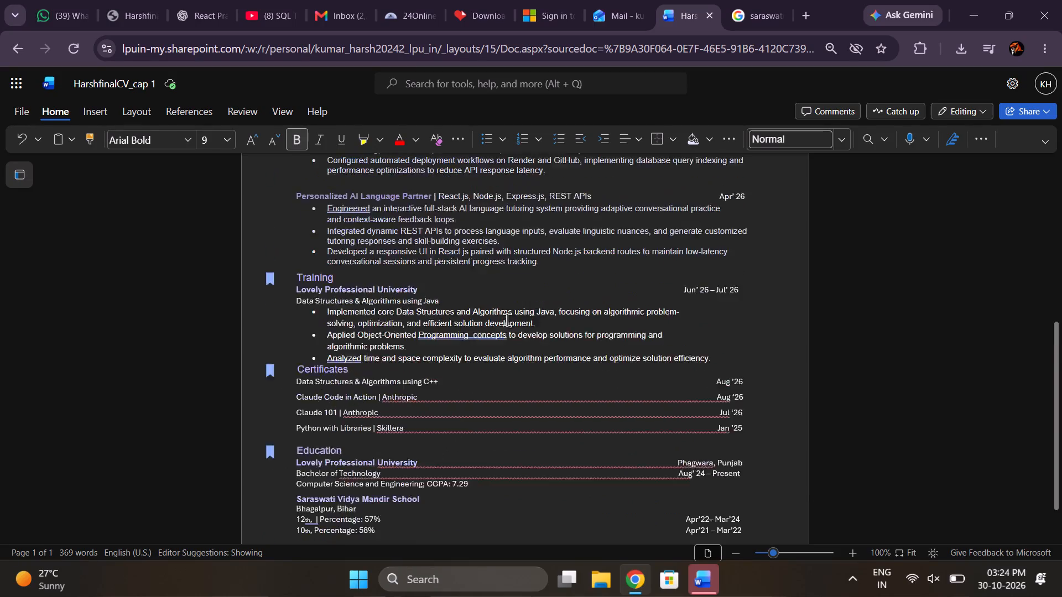
{"action": "scroll", "coordinate": [507, 320], "scroll_direction": "up", "scroll_amount": 2}
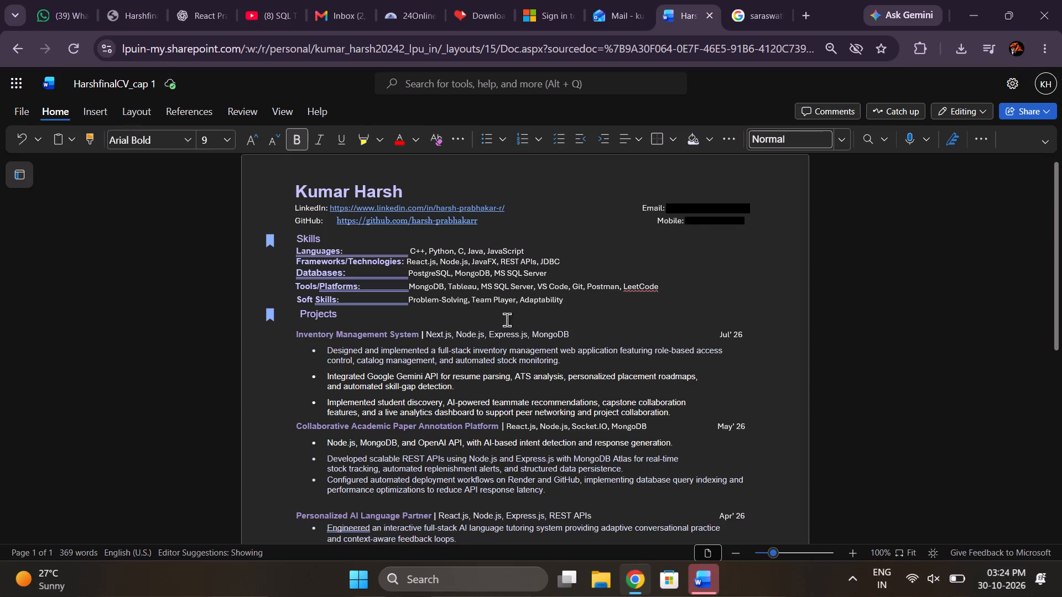
{"action": "scroll", "coordinate": [507, 320], "scroll_direction": "up", "scroll_amount": 3}
{"action": "scroll", "coordinate": [507, 320], "scroll_direction": "down", "scroll_amount": 6}
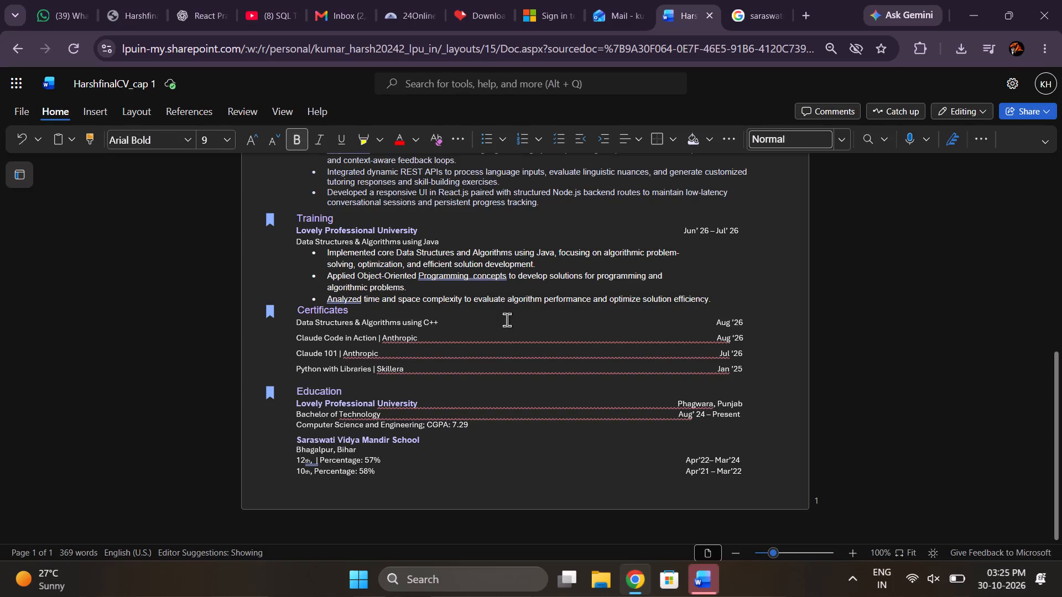
{"action": "scroll", "coordinate": [507, 320], "scroll_direction": "up", "scroll_amount": 2}
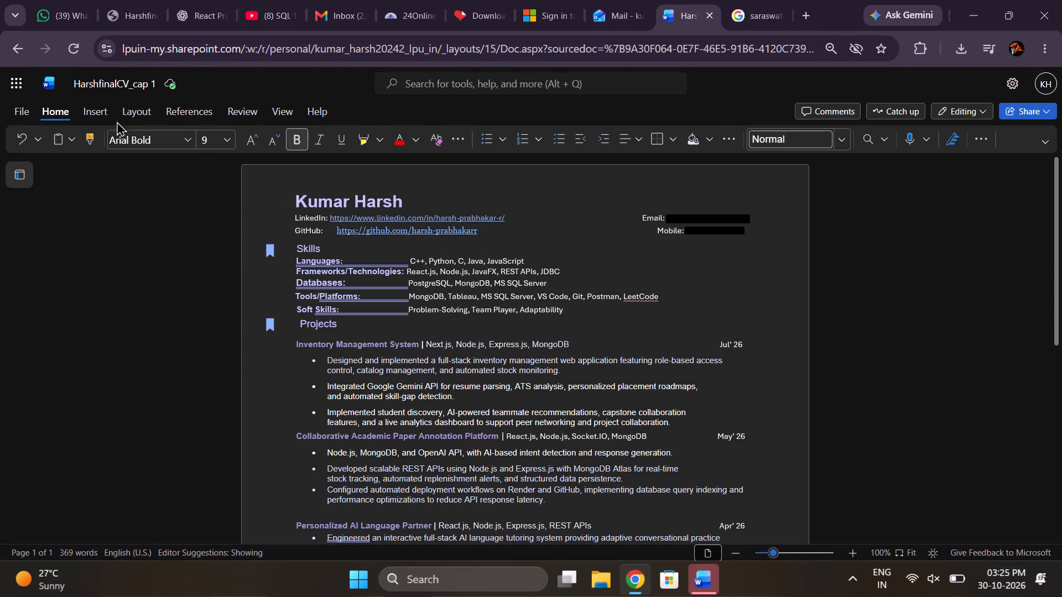
Open the sharing options for the CV document.
{"action": "left_click", "coordinate": [20, 114]}
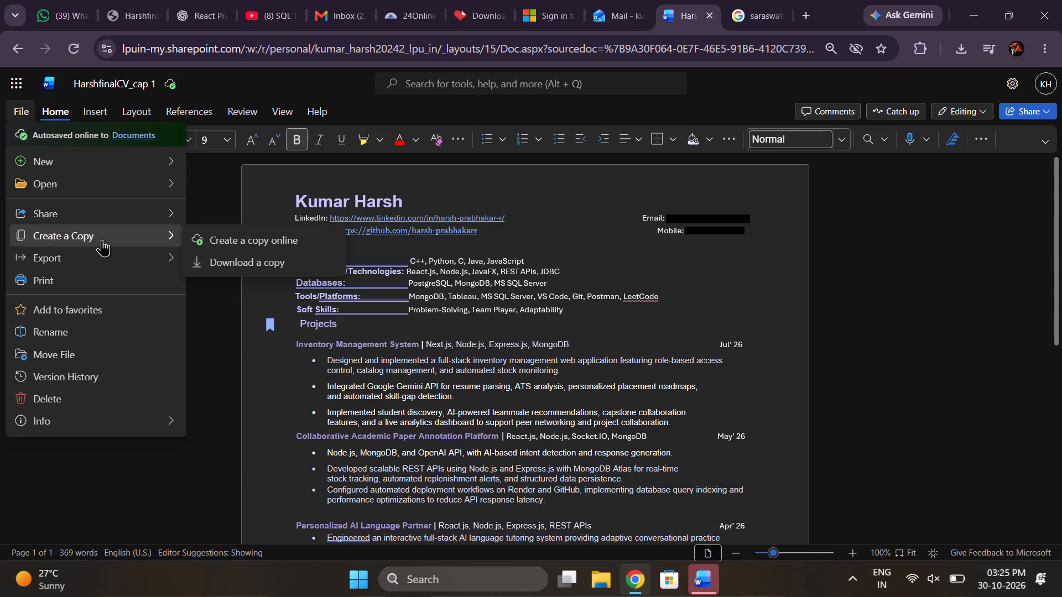
{"action": "left_click", "coordinate": [117, 210]}
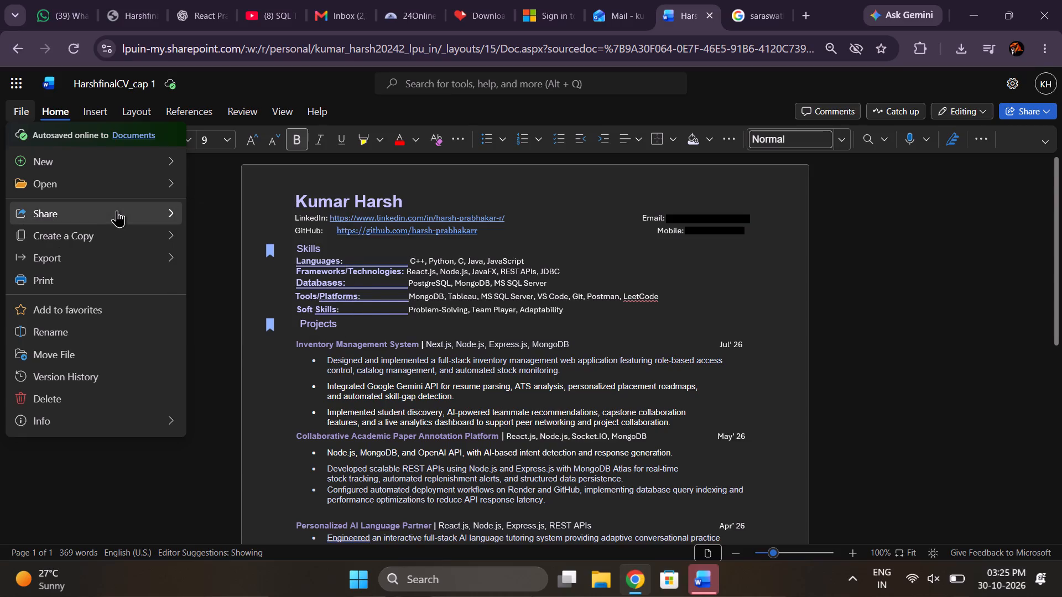
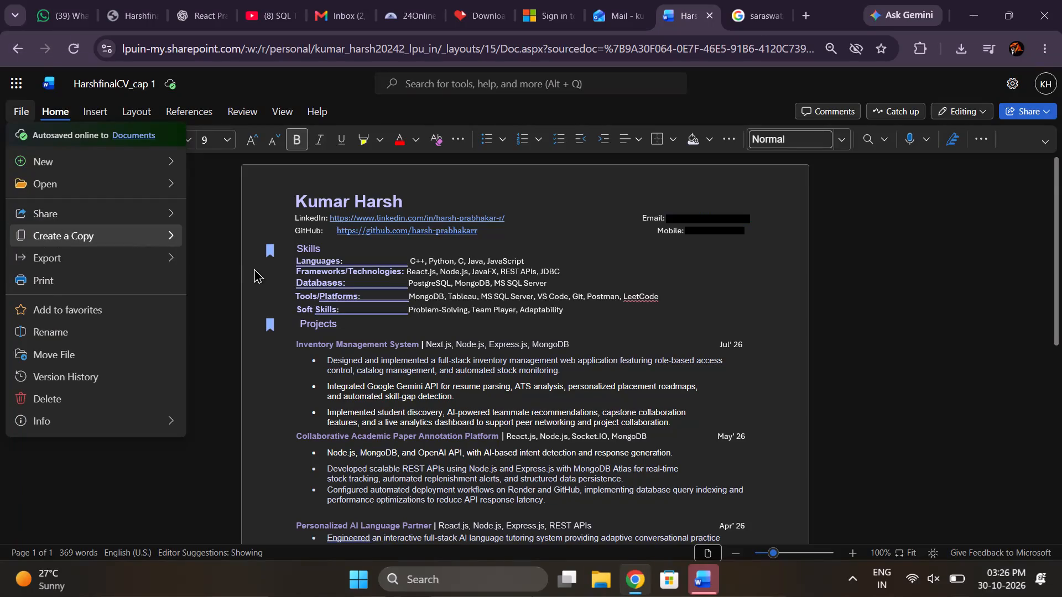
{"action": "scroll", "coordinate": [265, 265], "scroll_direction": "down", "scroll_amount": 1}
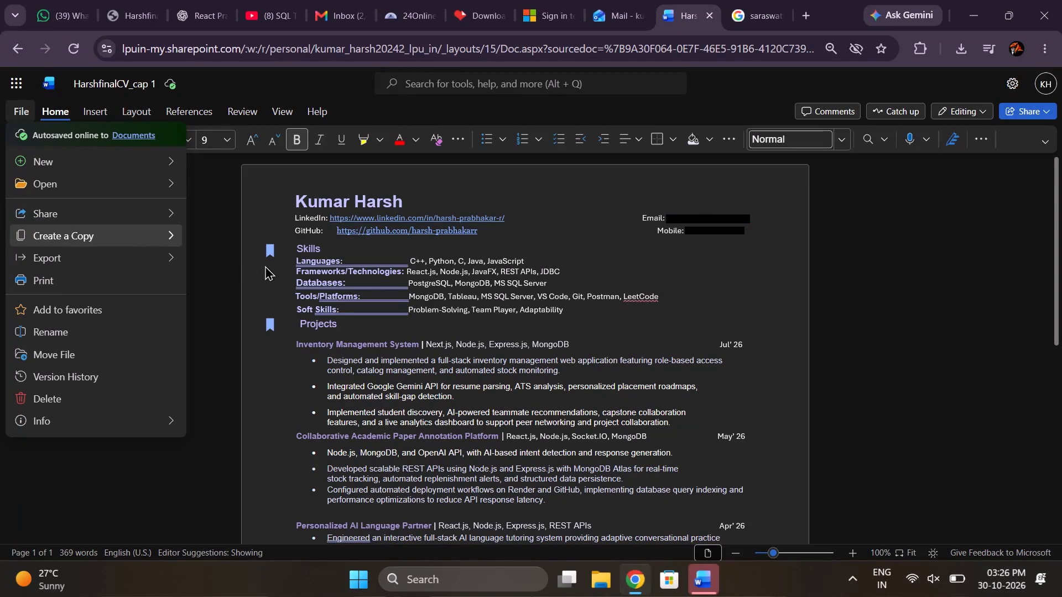
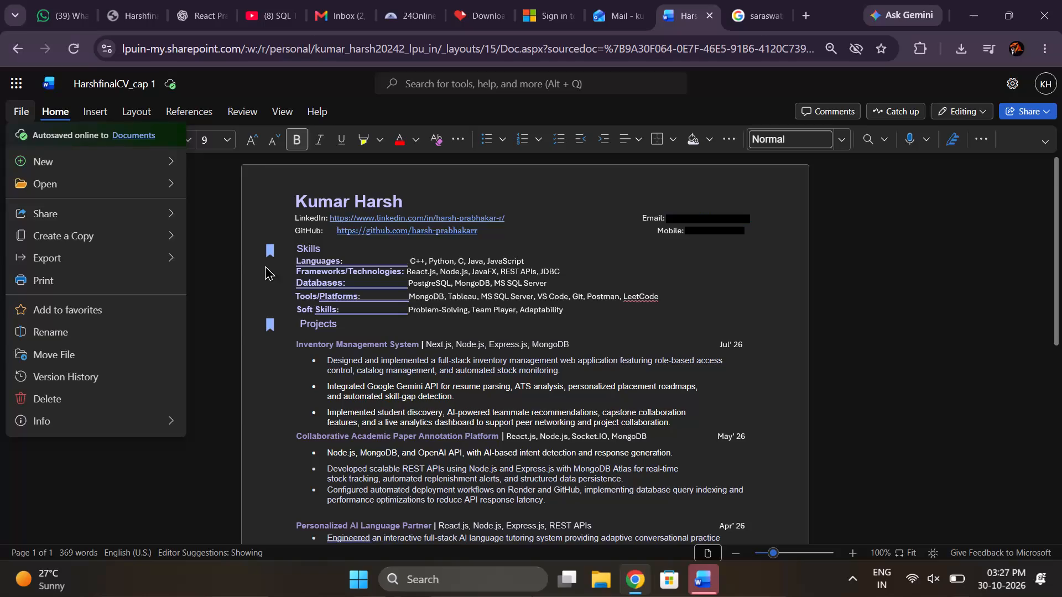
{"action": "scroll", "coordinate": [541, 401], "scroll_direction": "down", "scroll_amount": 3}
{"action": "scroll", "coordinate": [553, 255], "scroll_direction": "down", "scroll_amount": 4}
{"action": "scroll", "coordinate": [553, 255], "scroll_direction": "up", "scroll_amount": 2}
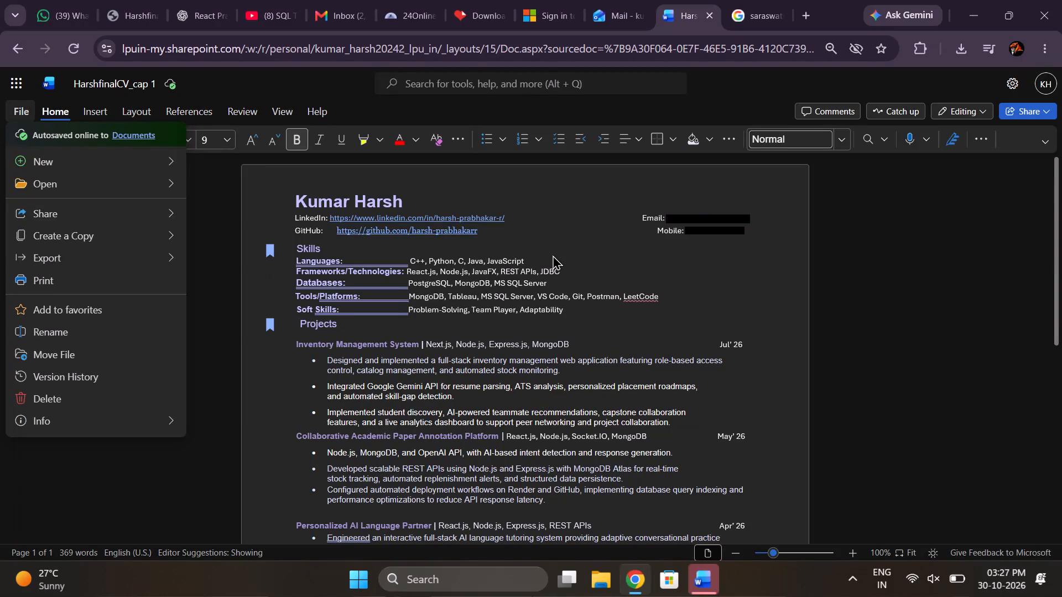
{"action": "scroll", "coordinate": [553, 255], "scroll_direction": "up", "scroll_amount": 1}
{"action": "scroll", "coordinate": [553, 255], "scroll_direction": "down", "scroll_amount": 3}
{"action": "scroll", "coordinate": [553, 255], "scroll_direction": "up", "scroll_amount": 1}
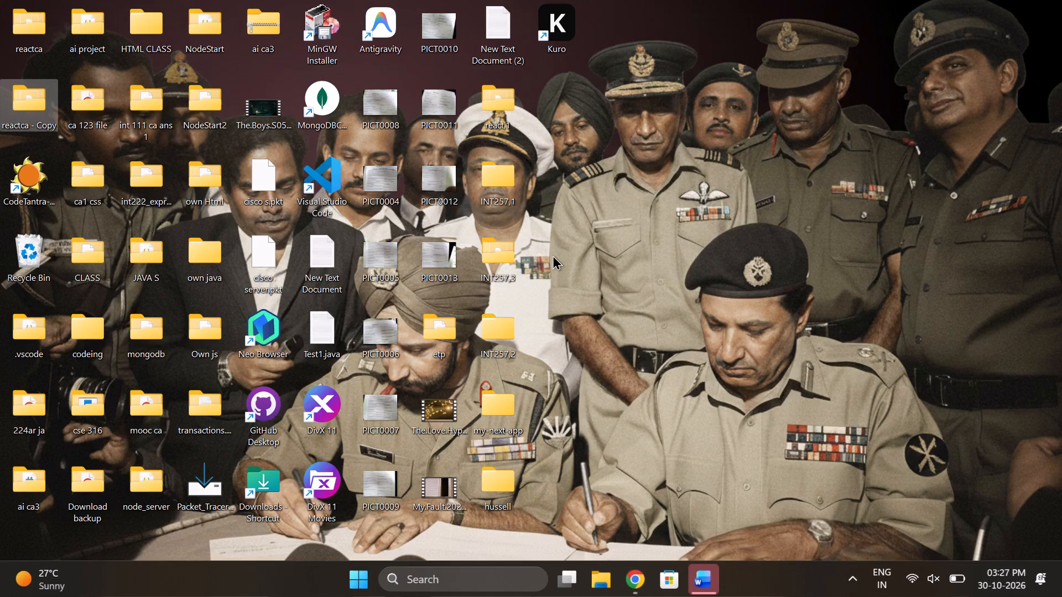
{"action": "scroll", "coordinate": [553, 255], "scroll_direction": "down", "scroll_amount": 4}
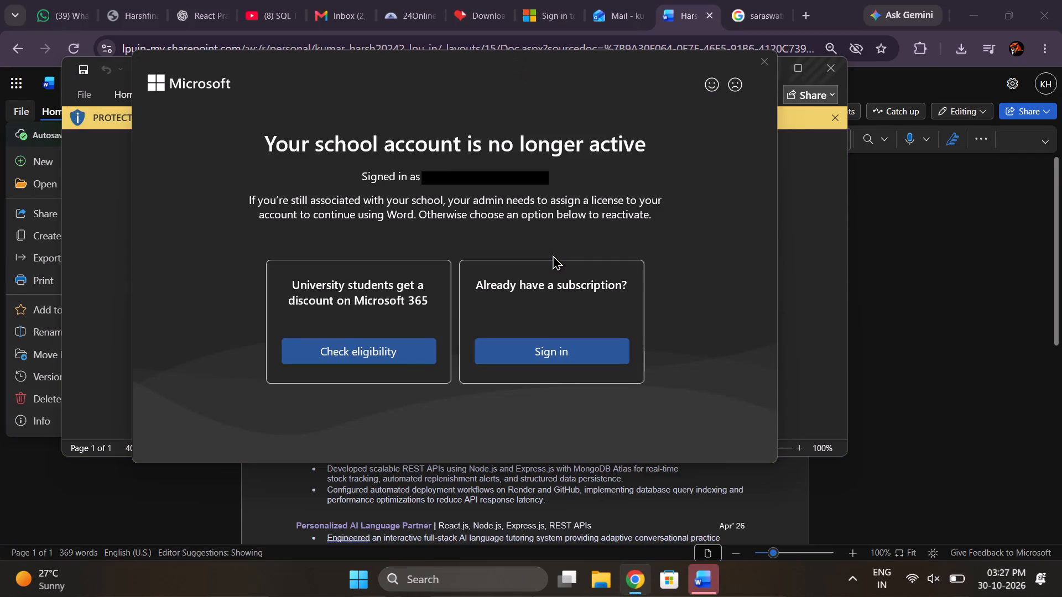
Dismiss the school account notice, look through the protected finalcv_for_ca1 (1) document down to its Education section, and close it.
{"action": "left_click", "coordinate": [764, 69]}
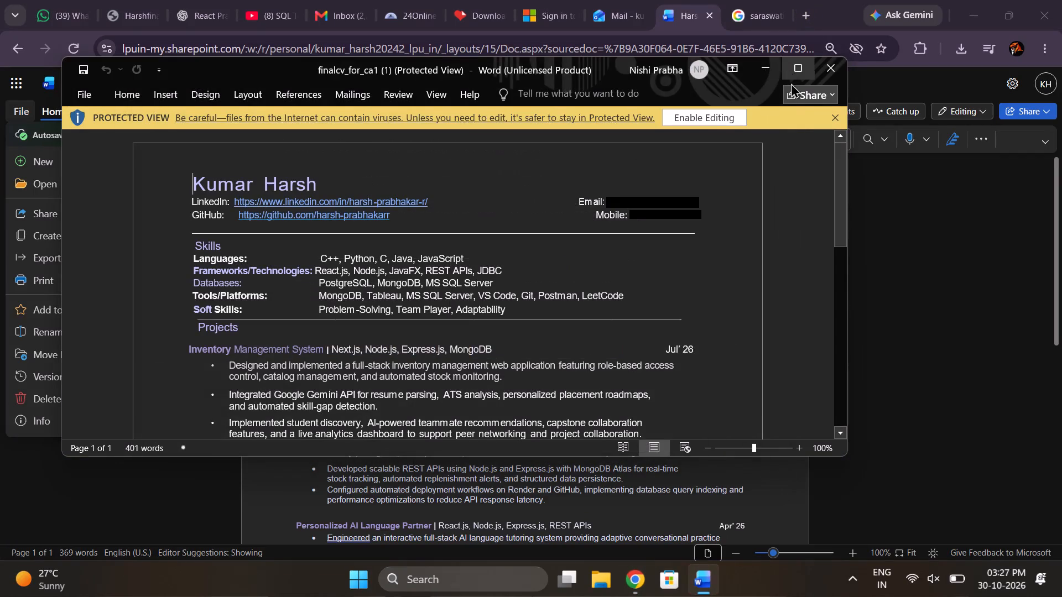
{"action": "scroll", "coordinate": [702, 239], "scroll_direction": "down", "scroll_amount": 11}
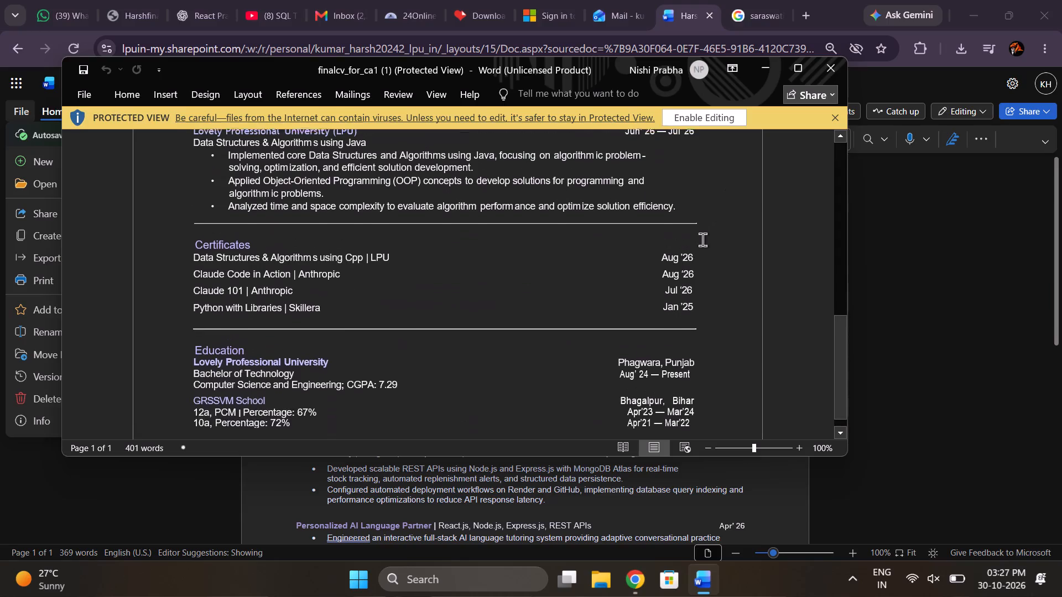
{"action": "left_click", "coordinate": [819, 68]}
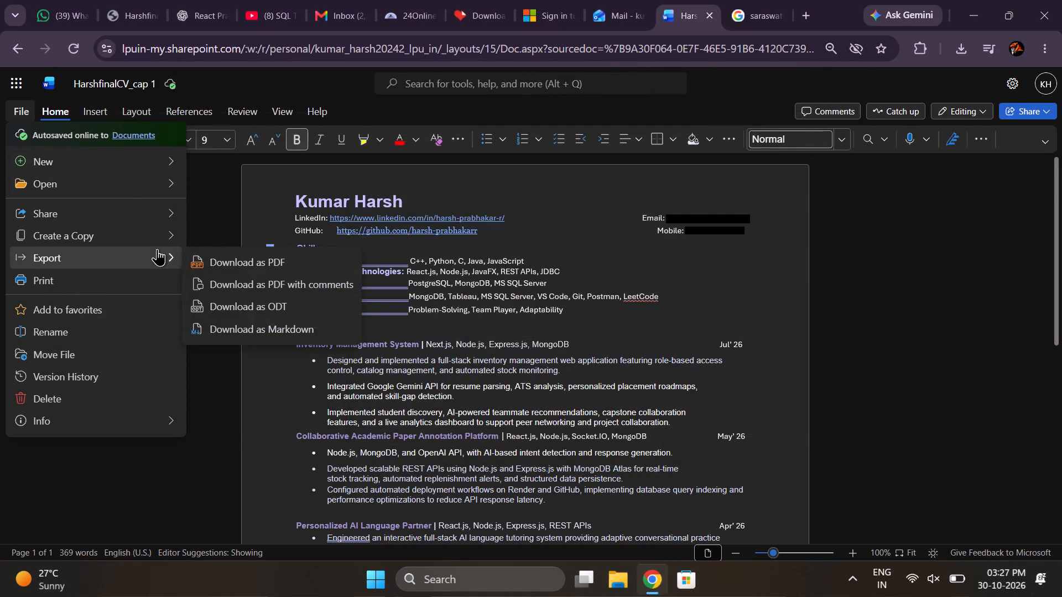
Export the HarshfinalCV_cap 1 document as a PDF and download it.
{"action": "left_click", "coordinate": [220, 255]}
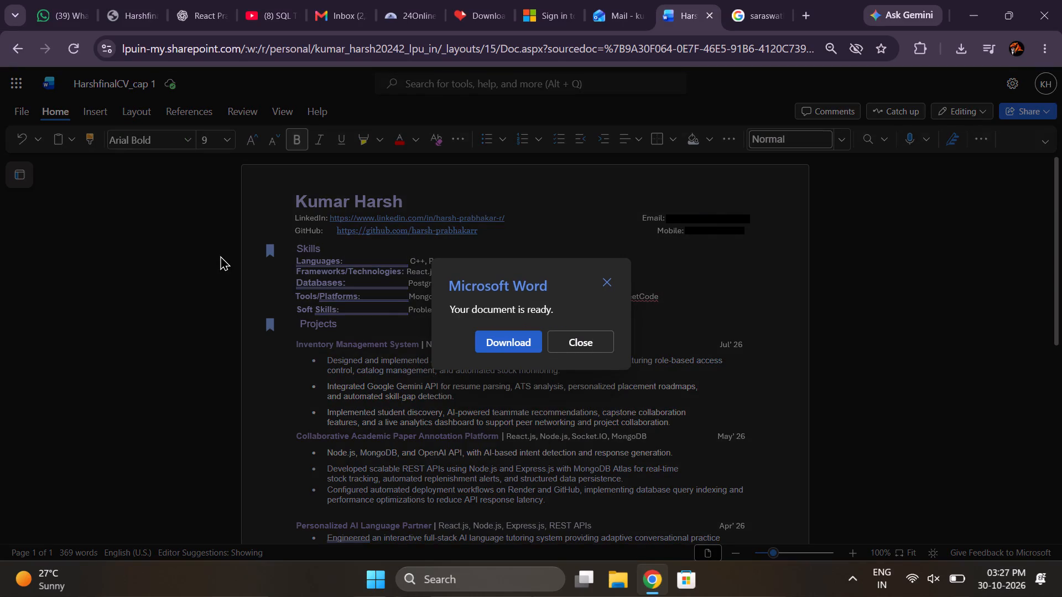
{"action": "left_click", "coordinate": [512, 347]}
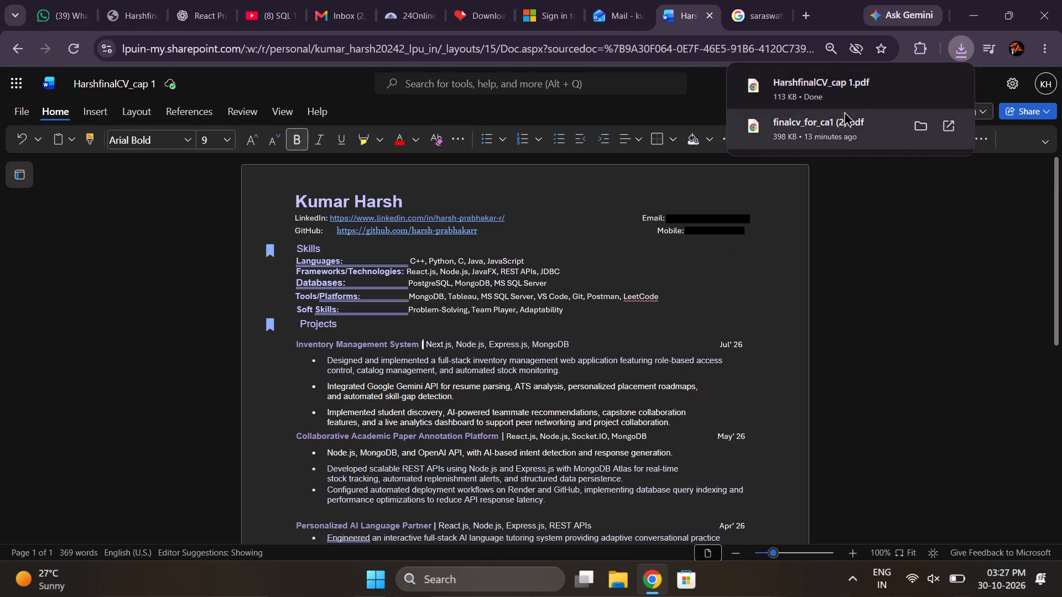
Open the downloaded HarshfinalCV_cap 1.pdf and review its content and layout from the name heading through the Education section.
{"action": "left_click", "coordinate": [866, 79]}
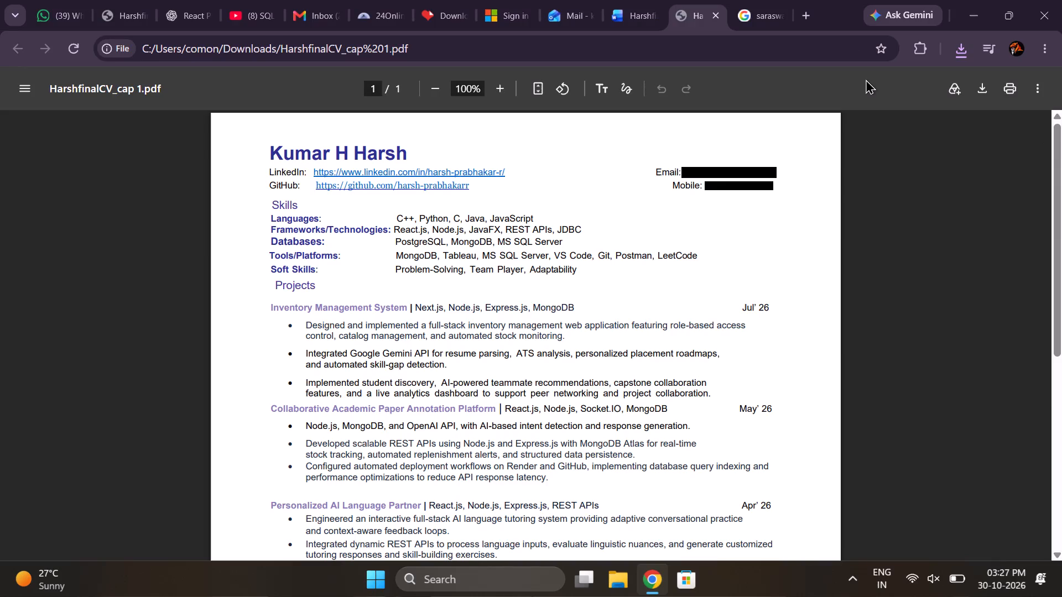
{"action": "scroll", "coordinate": [654, 312], "scroll_direction": "down", "scroll_amount": 2}
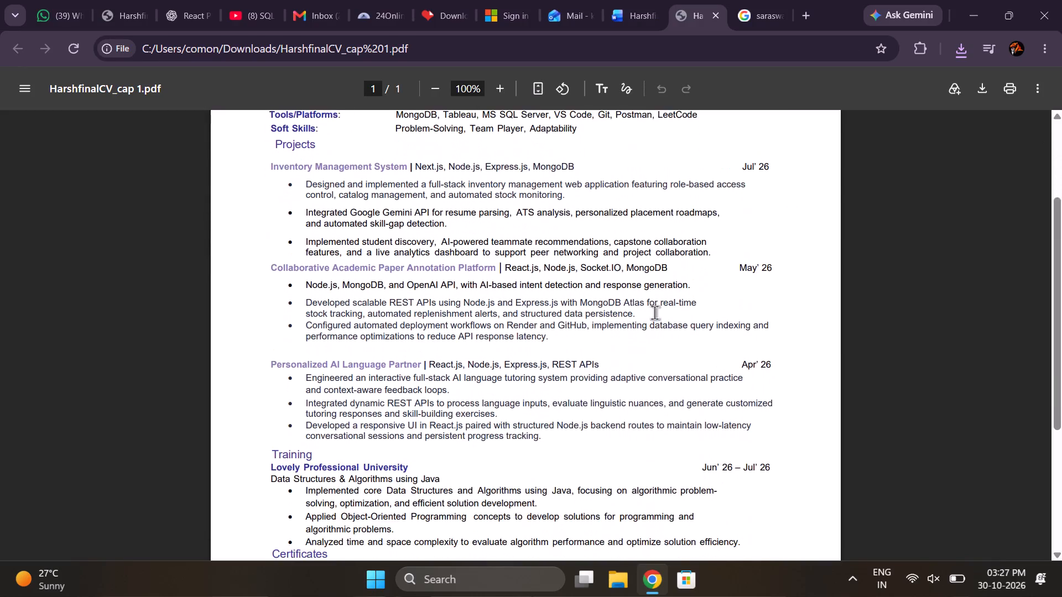
{"action": "scroll", "coordinate": [654, 312], "scroll_direction": "down", "scroll_amount": 5}
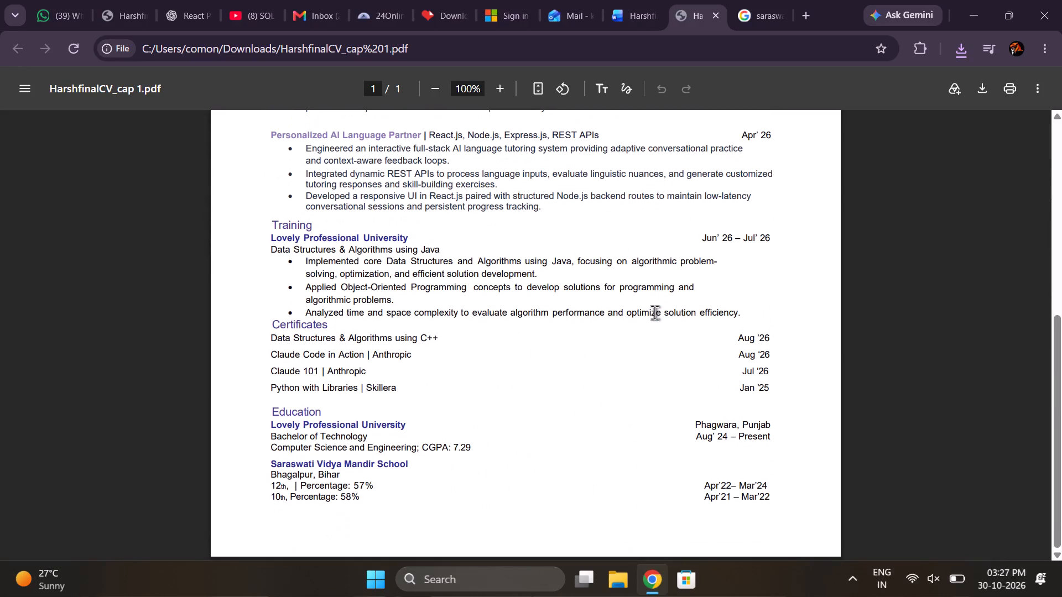
{"action": "scroll", "coordinate": [654, 312], "scroll_direction": "down", "scroll_amount": 1}
{"action": "scroll", "coordinate": [654, 312], "scroll_direction": "up", "scroll_amount": 5}
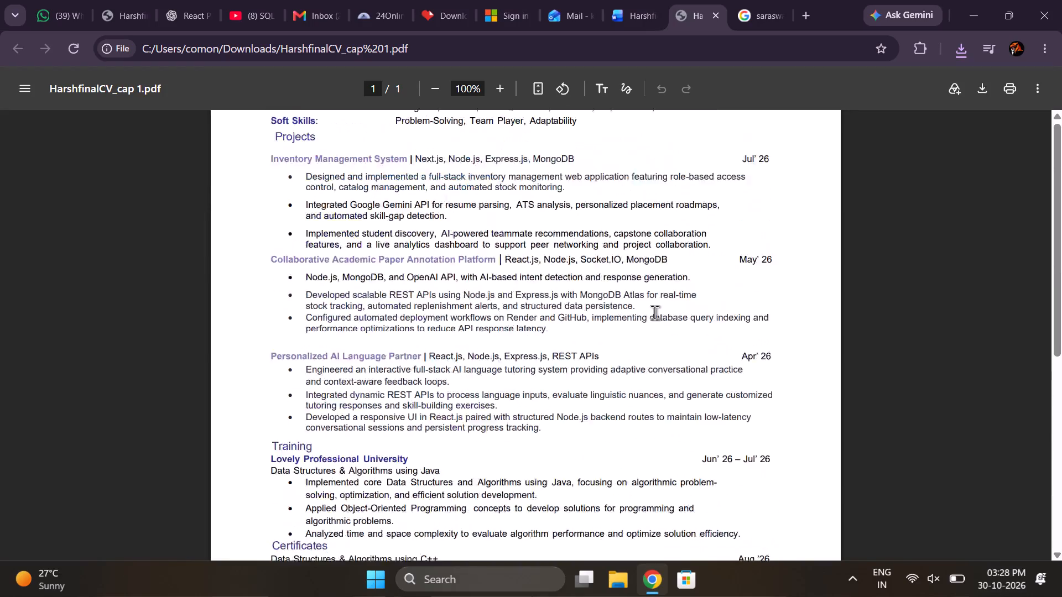
{"action": "scroll", "coordinate": [654, 312], "scroll_direction": "up", "scroll_amount": 2}
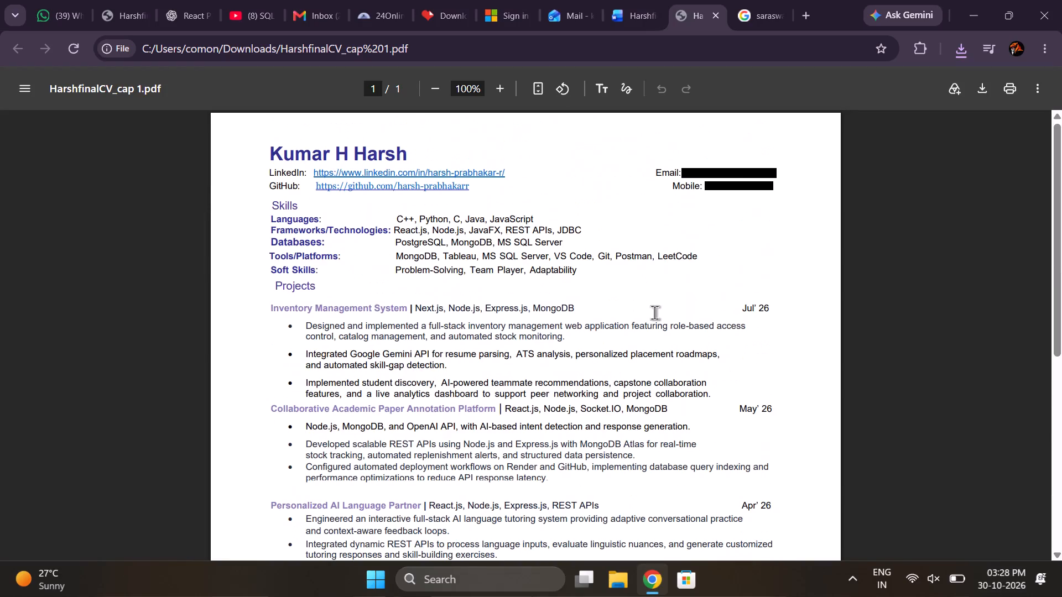
{"action": "scroll", "coordinate": [654, 312], "scroll_direction": "down", "scroll_amount": 5}
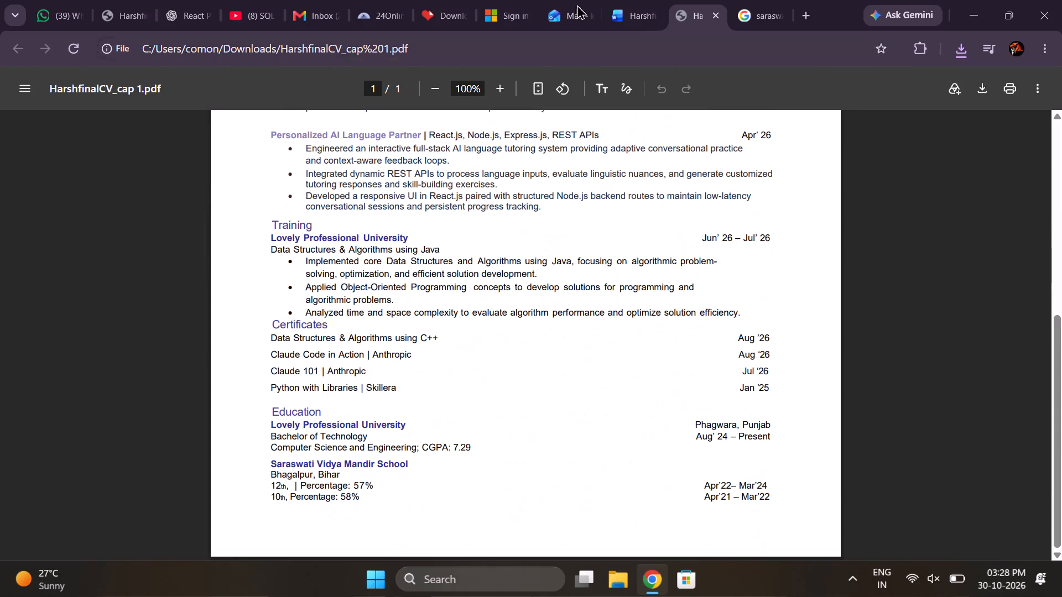
Reopen a recently downloaded CV PDF, check its name heading, and return to the online Word document.
{"action": "left_click", "coordinate": [605, 3]}
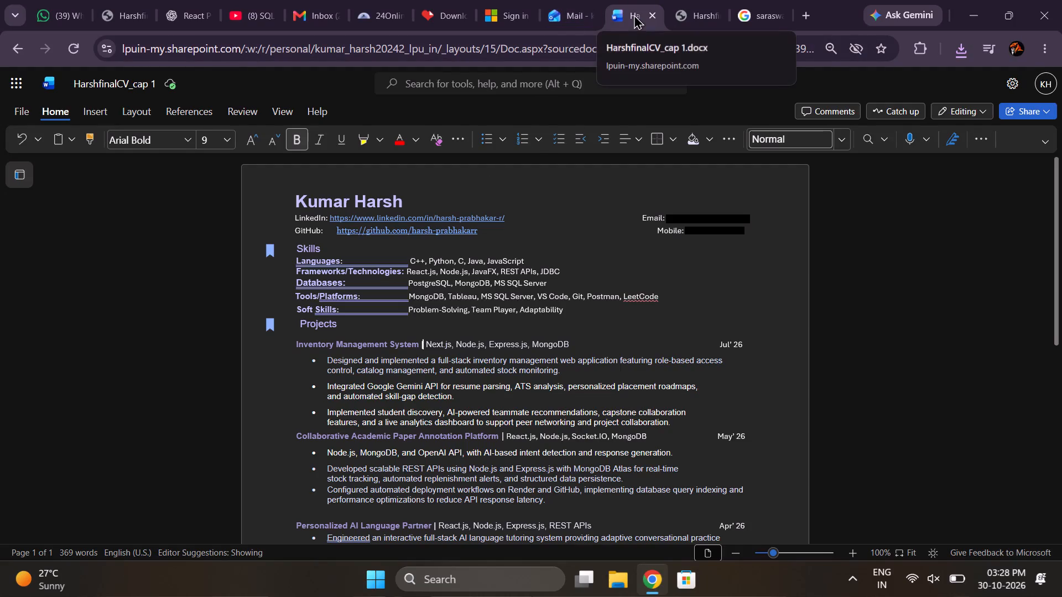
{"action": "left_click", "coordinate": [739, 0]}
{"action": "left_click", "coordinate": [702, 13]}
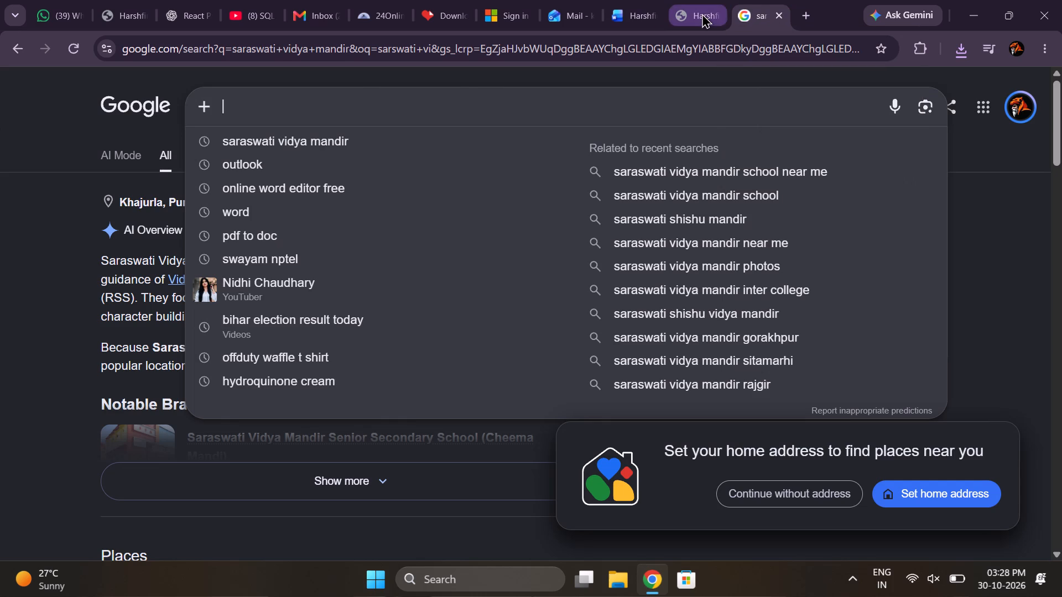
{"action": "left_click", "coordinate": [632, 12]}
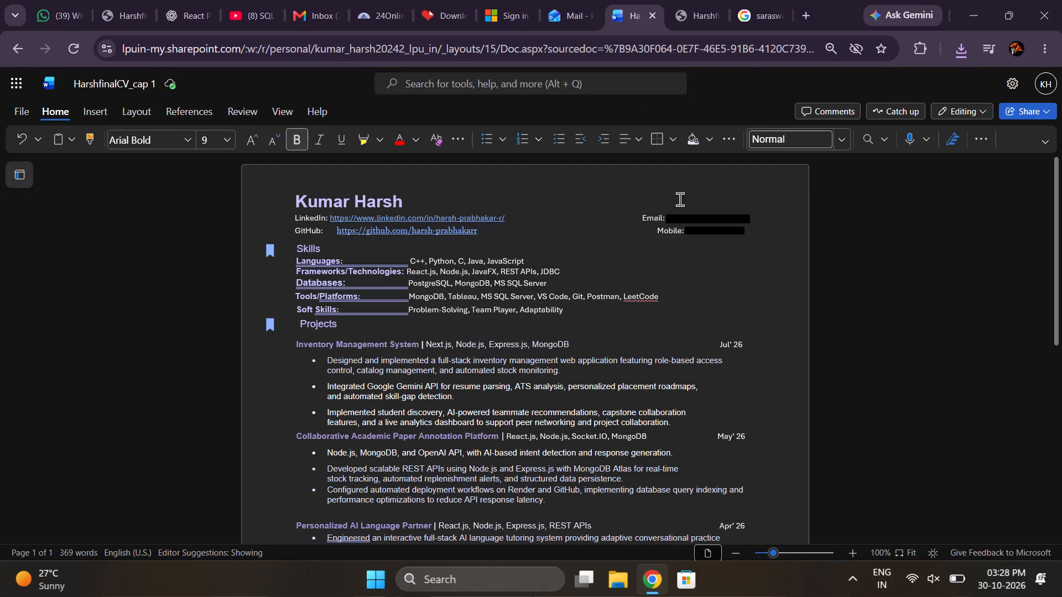
{"action": "left_click", "coordinate": [965, 40]}
{"action": "left_click", "coordinate": [853, 132]}
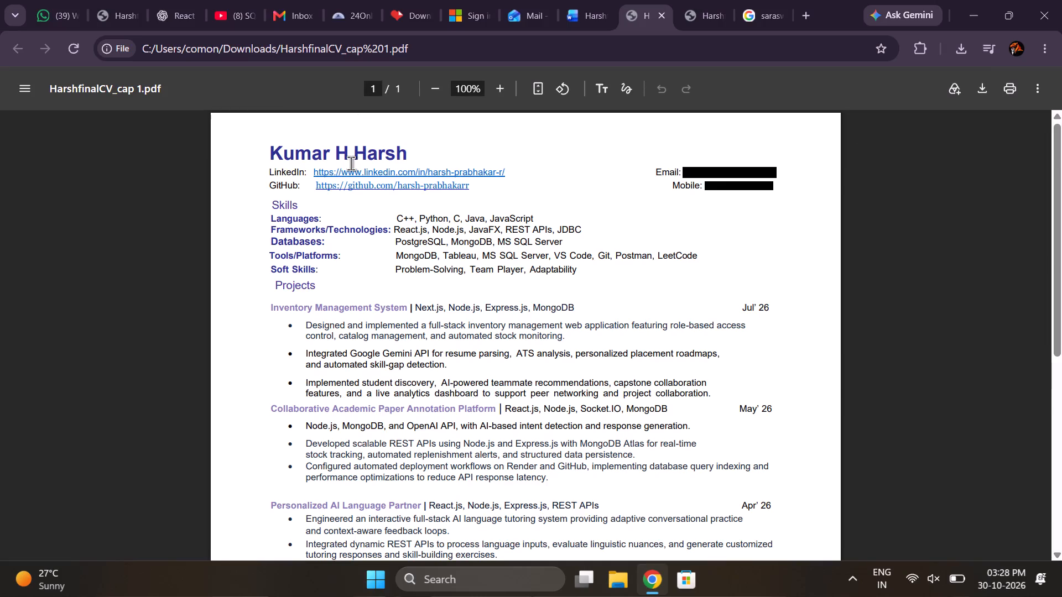
{"action": "left_click", "coordinate": [351, 163]}
{"action": "left_click", "coordinate": [579, 9]}
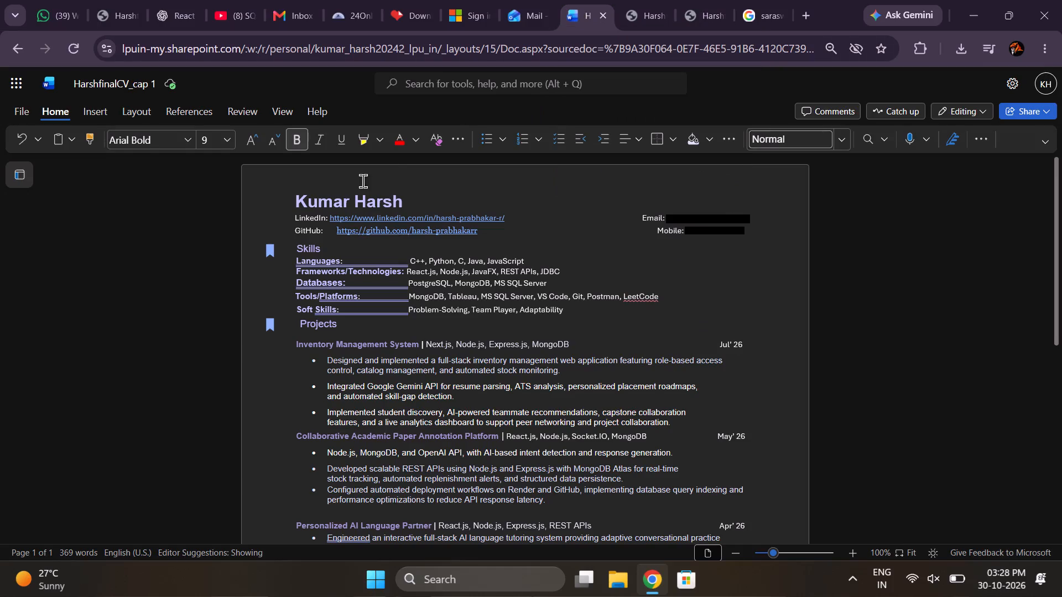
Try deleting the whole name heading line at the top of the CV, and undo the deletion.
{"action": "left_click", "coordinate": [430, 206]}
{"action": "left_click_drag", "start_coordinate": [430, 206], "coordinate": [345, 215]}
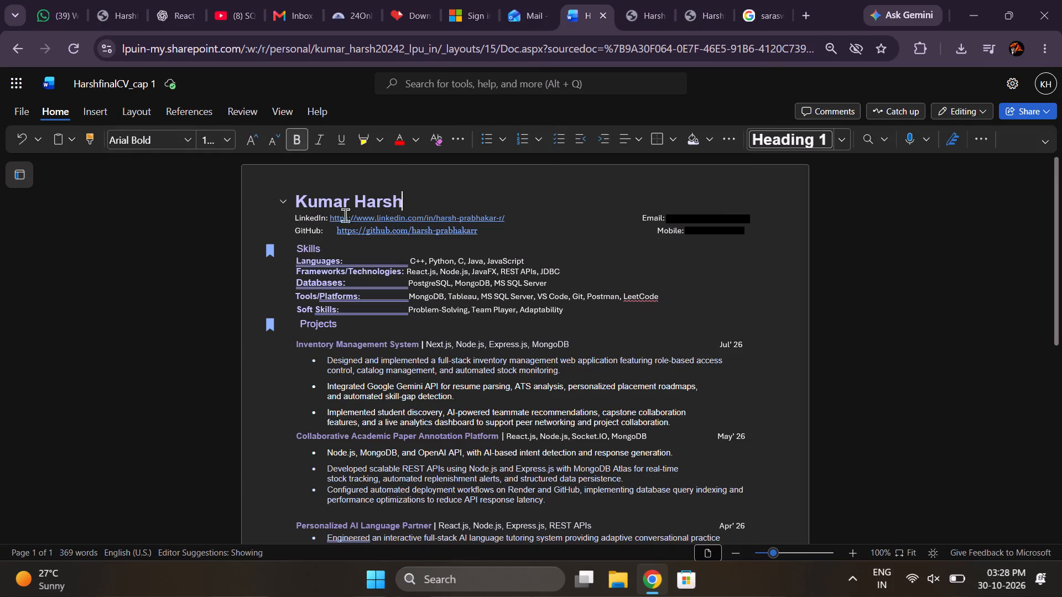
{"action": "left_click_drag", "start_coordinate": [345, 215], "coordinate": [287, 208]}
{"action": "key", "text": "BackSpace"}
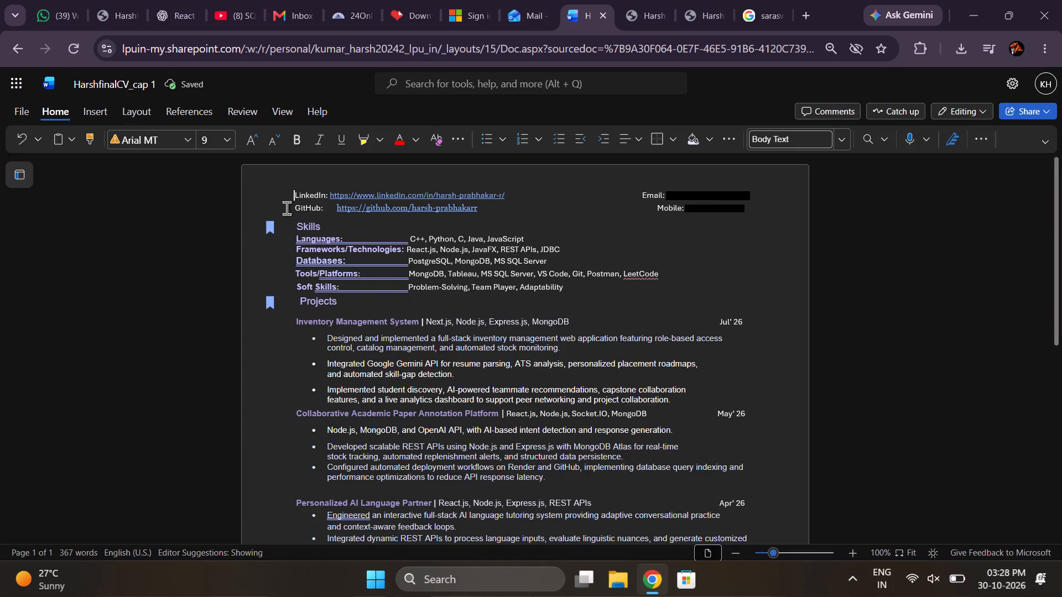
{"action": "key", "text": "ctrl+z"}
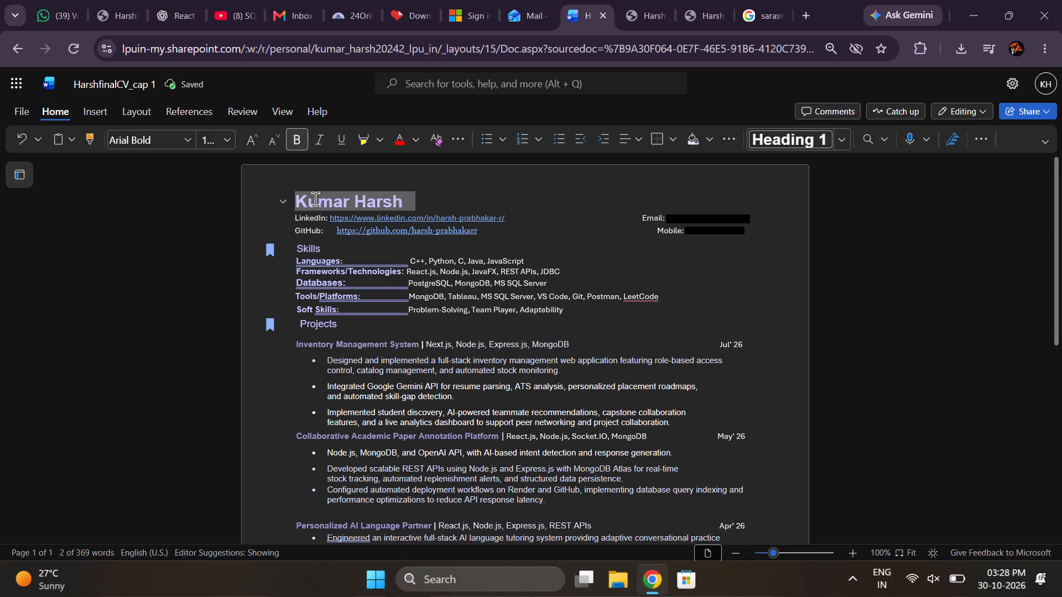
Erase the text of the CV's name heading and retype the name on the same Heading 1 line.
{"action": "left_click", "coordinate": [376, 198]}
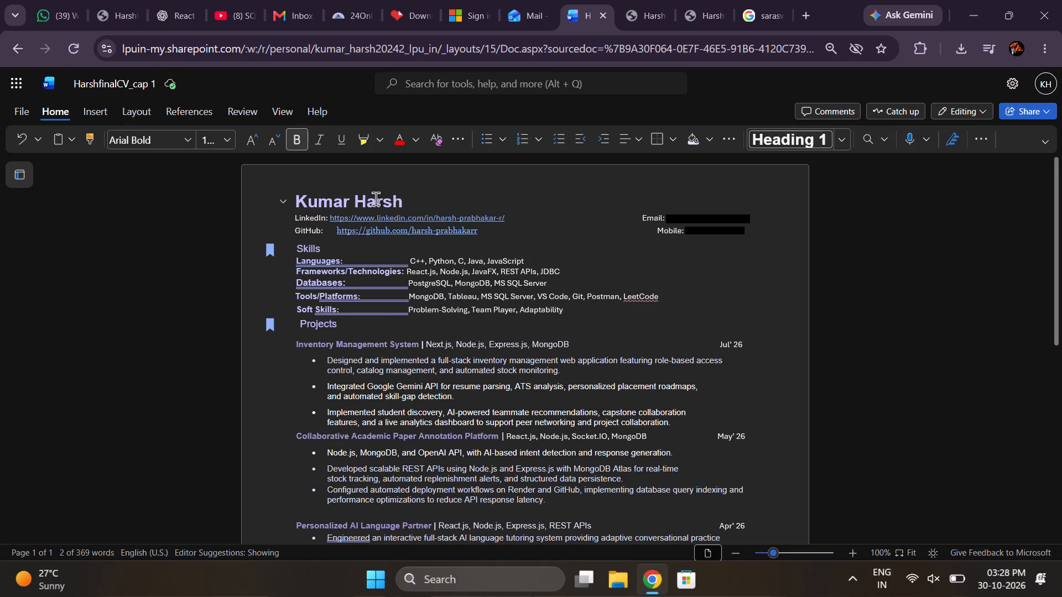
{"action": "left_click", "coordinate": [413, 207]}
{"action": "key", "text": "equal"}
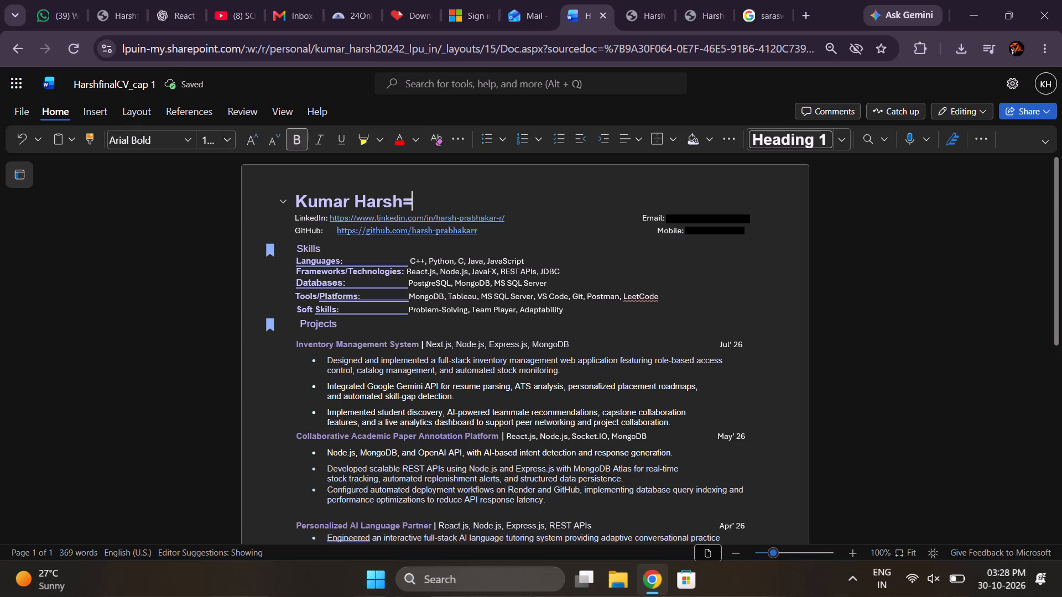
{"action": "key", "text": "BackSpace"}
{"action": "key", "text": "BackSpace"}
{"action": "key", "text": "BackSpace"}
{"action": "key", "text": "BackSpace"}
{"action": "key", "text": "BackSpace"}
{"action": "key", "text": "BackSpace"}
{"action": "key", "text": "BackSpace"}
{"action": "key", "text": "BackSpace"}
{"action": "key", "text": "BackSpace"}
{"action": "key", "text": "BackSpace"}
{"action": "key", "text": "BackSpace"}
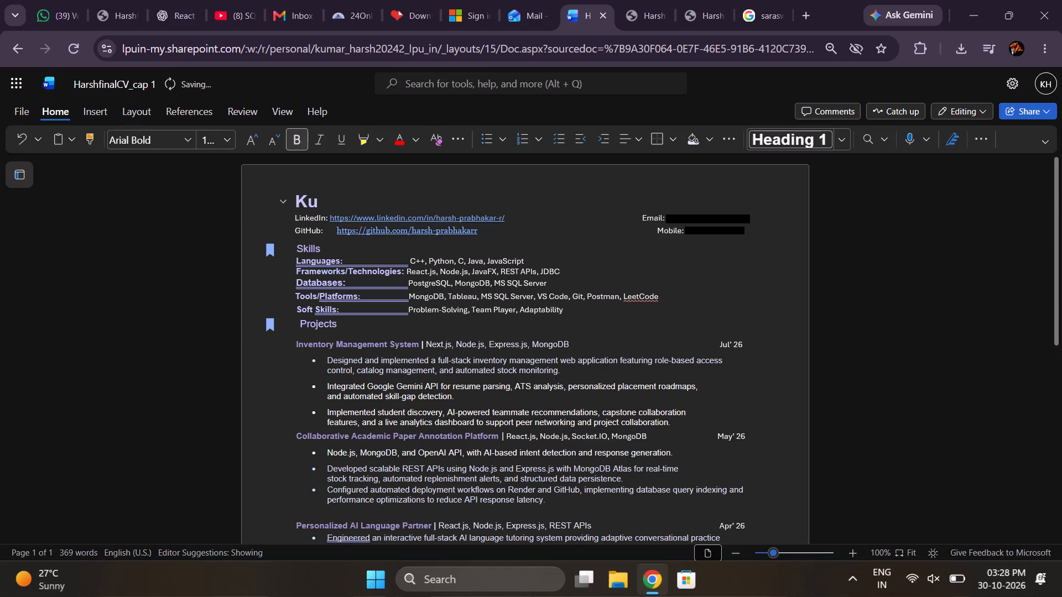
{"action": "key", "text": "BackSpace"}
{"action": "key", "text": "shift+k"}
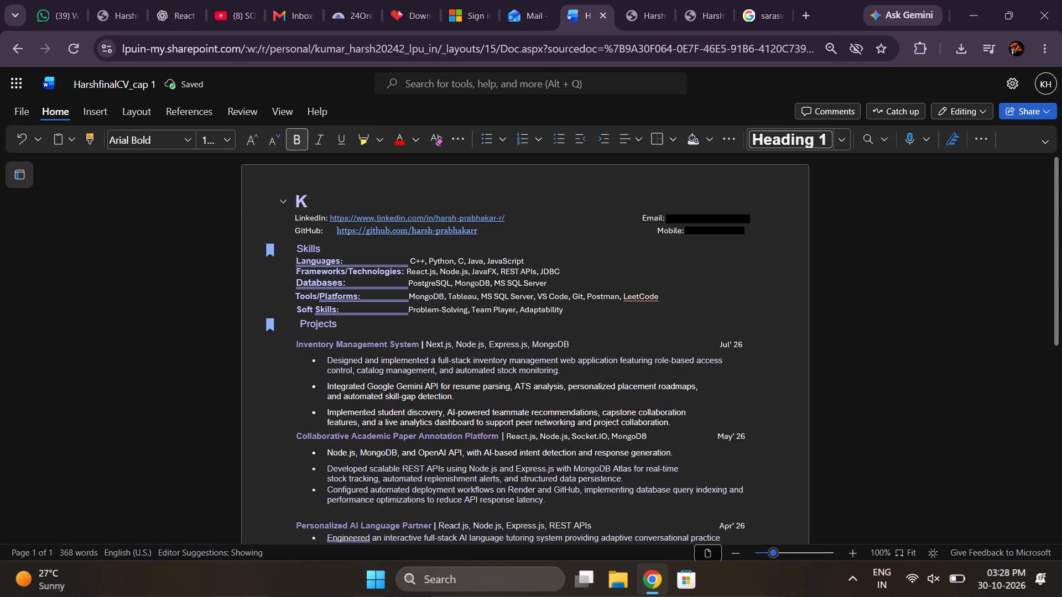
{"action": "key", "text": "u"}
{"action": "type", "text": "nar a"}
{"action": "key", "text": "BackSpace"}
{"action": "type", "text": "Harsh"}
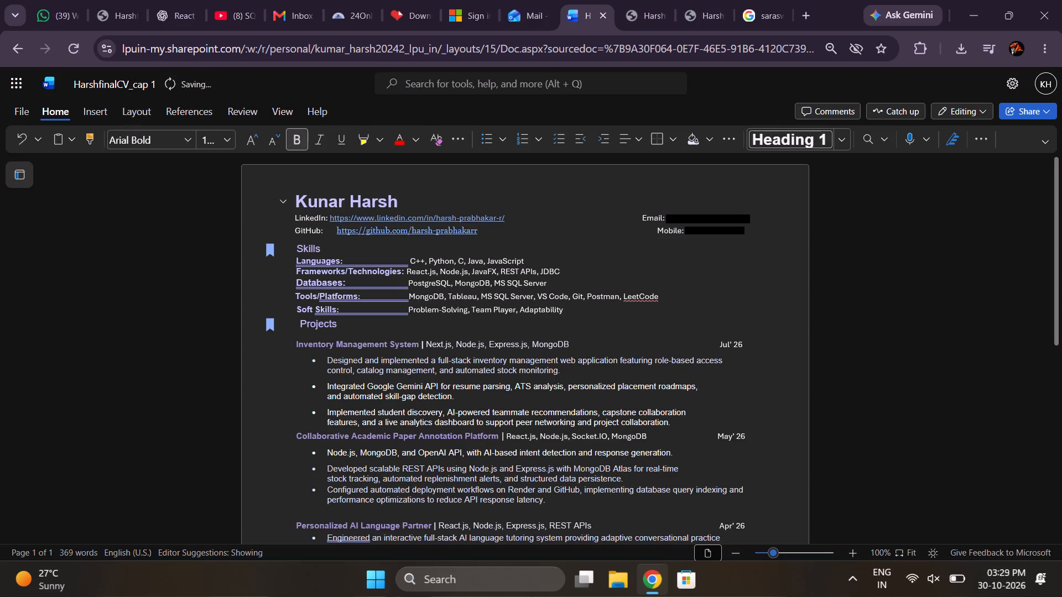
Export the CV with the retyped name heading as a PDF and download it.
{"action": "left_click", "coordinate": [8, 119]}
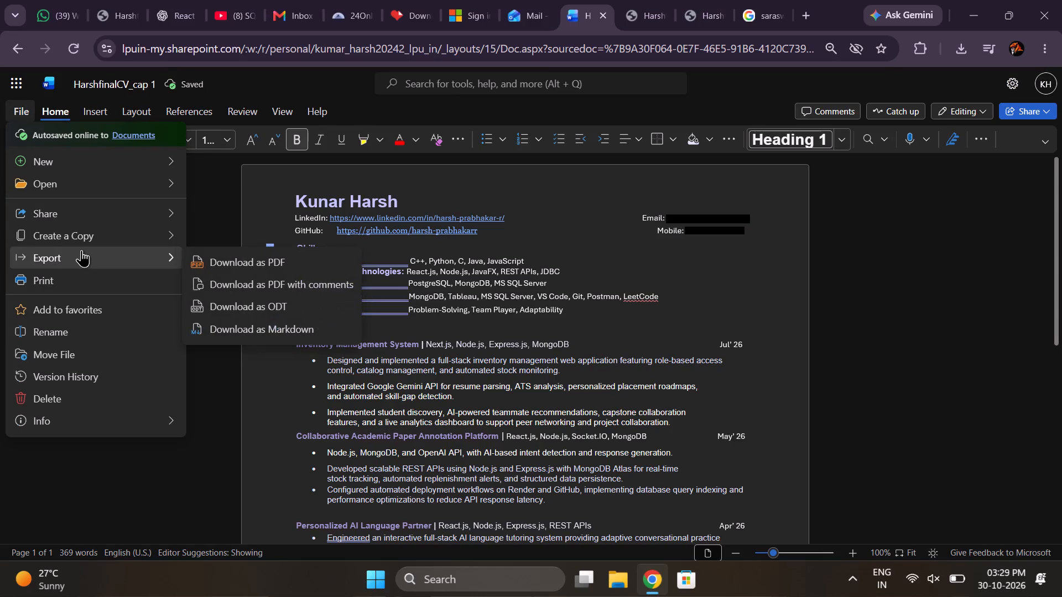
{"action": "left_click", "coordinate": [236, 259]}
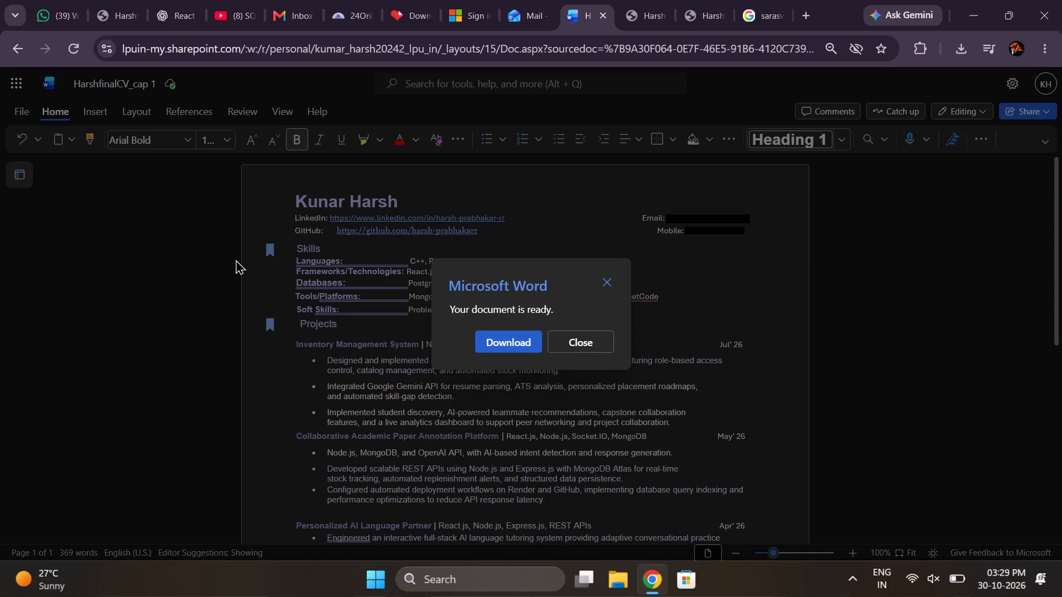
{"action": "left_click", "coordinate": [512, 345]}
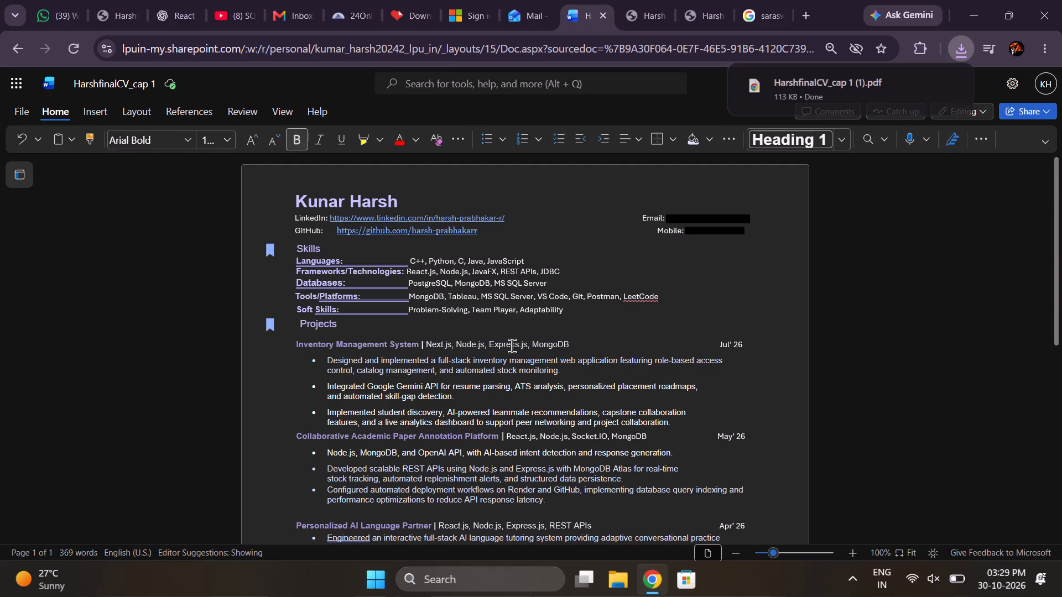
Open the newly downloaded CV PDF, check its name heading and full page, and return to the online Word document.
{"action": "scroll", "coordinate": [512, 345], "scroll_direction": "right", "scroll_amount": 6}
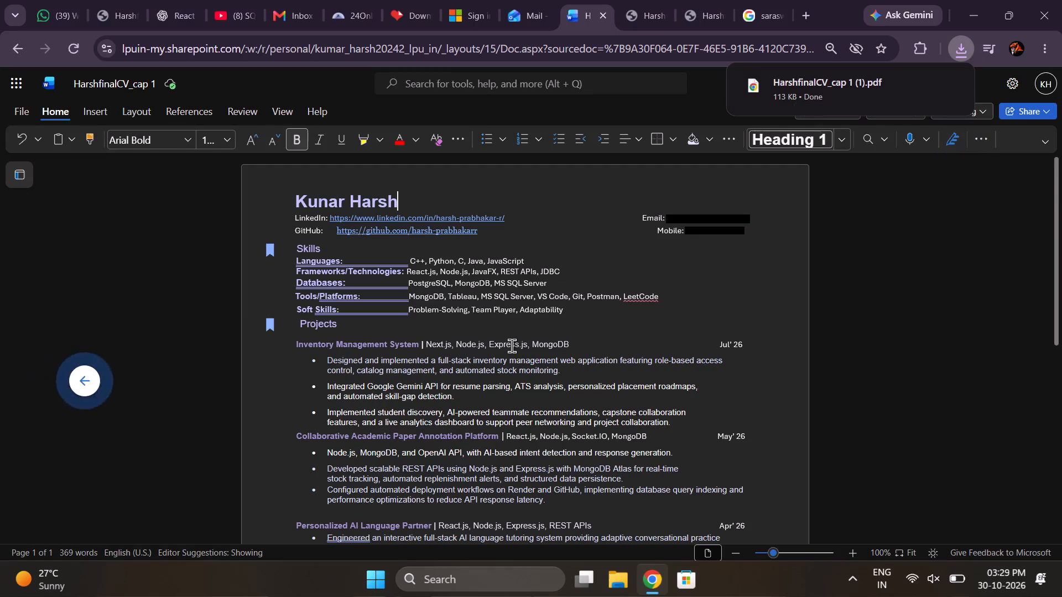
{"action": "left_click", "coordinate": [814, 97]}
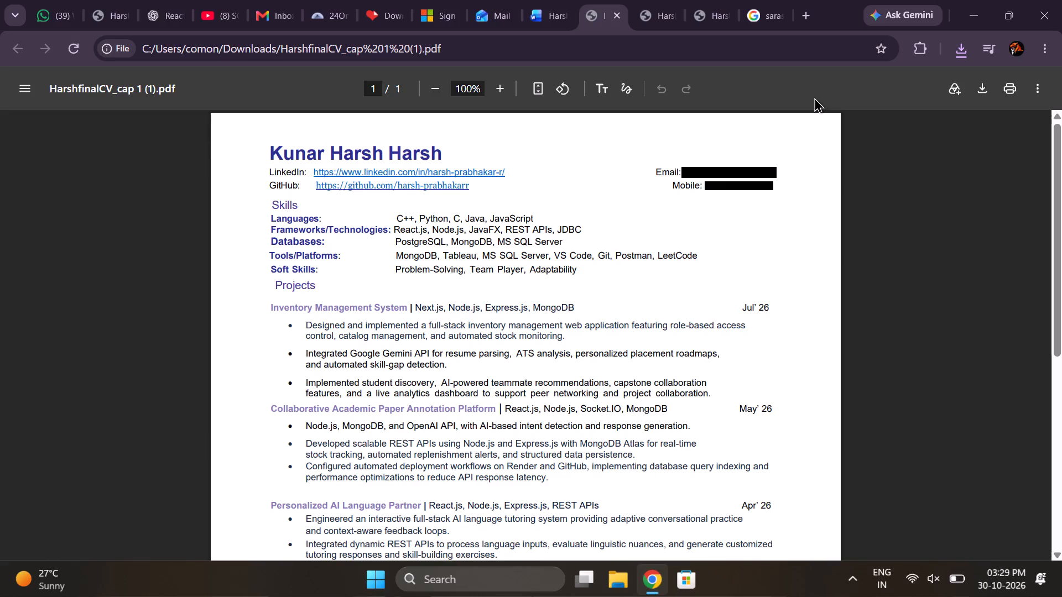
{"action": "scroll", "coordinate": [814, 97], "scroll_direction": "down", "scroll_amount": 5}
{"action": "scroll", "coordinate": [652, 419], "scroll_direction": "down", "scroll_amount": 7}
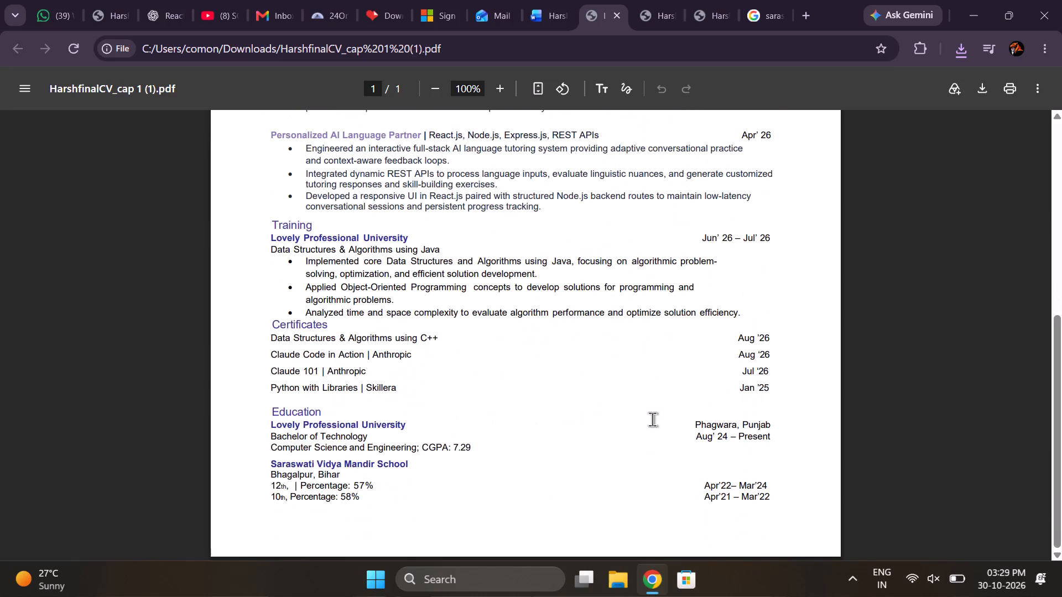
{"action": "scroll", "coordinate": [652, 419], "scroll_direction": "up", "scroll_amount": 5}
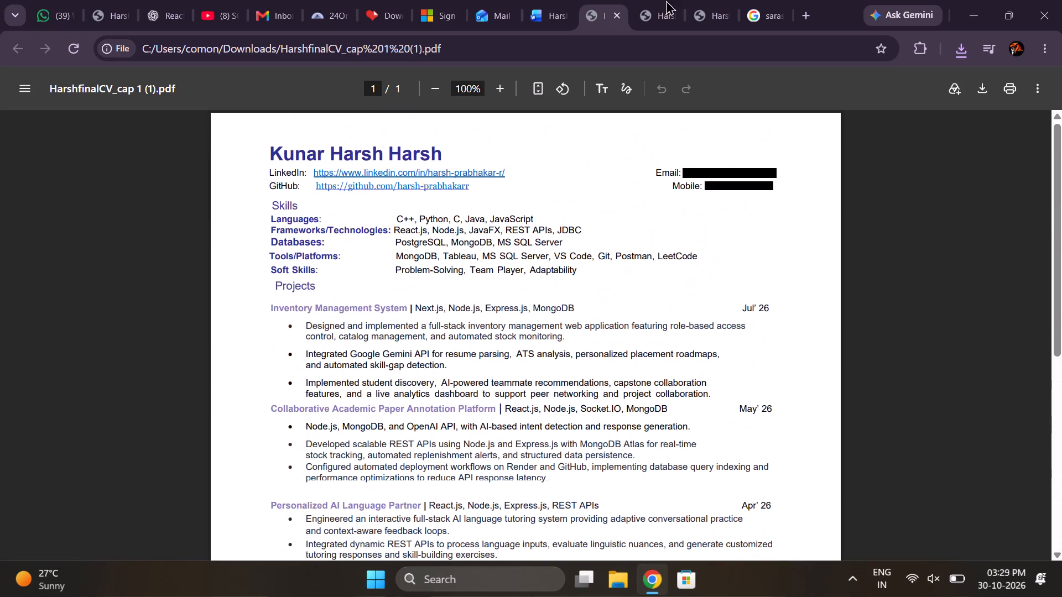
{"action": "left_click", "coordinate": [548, 7]}
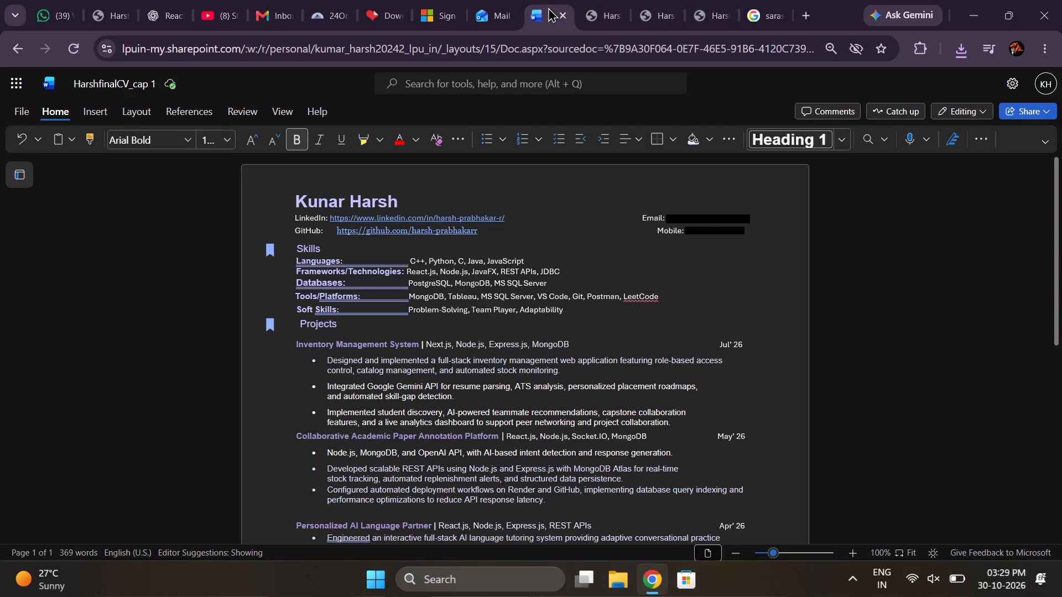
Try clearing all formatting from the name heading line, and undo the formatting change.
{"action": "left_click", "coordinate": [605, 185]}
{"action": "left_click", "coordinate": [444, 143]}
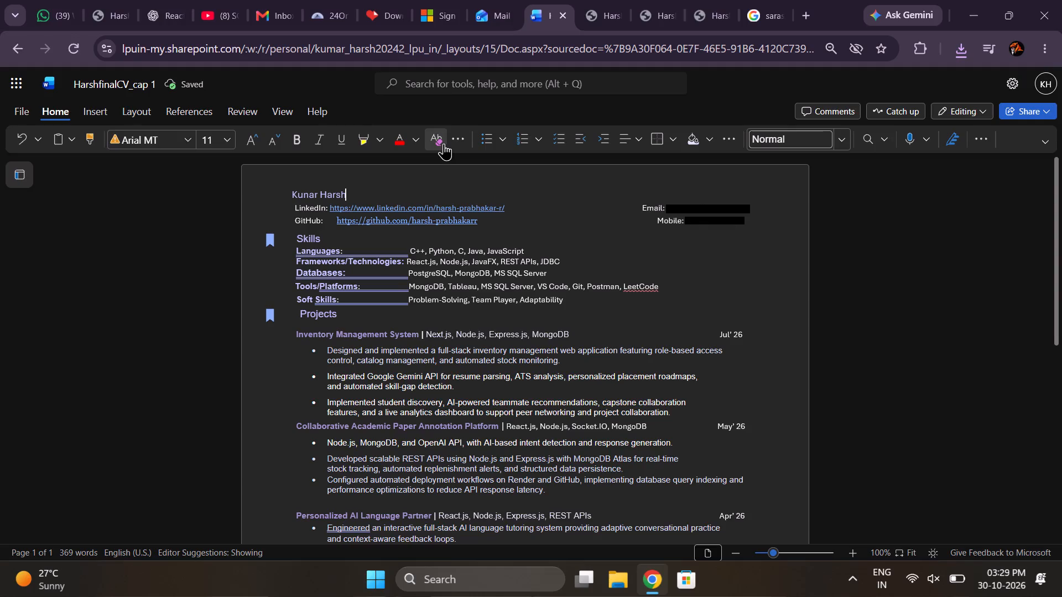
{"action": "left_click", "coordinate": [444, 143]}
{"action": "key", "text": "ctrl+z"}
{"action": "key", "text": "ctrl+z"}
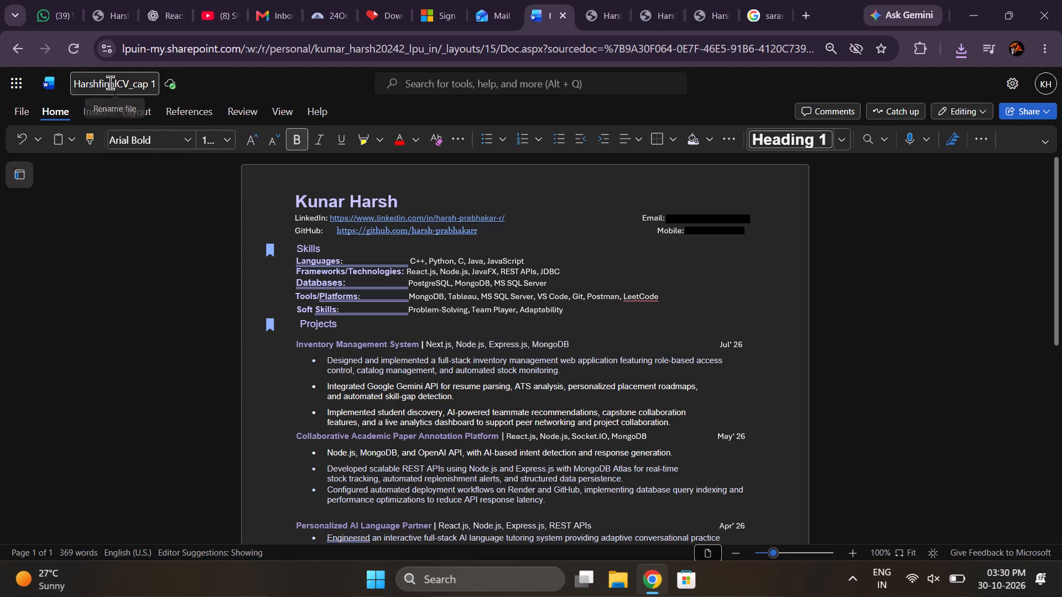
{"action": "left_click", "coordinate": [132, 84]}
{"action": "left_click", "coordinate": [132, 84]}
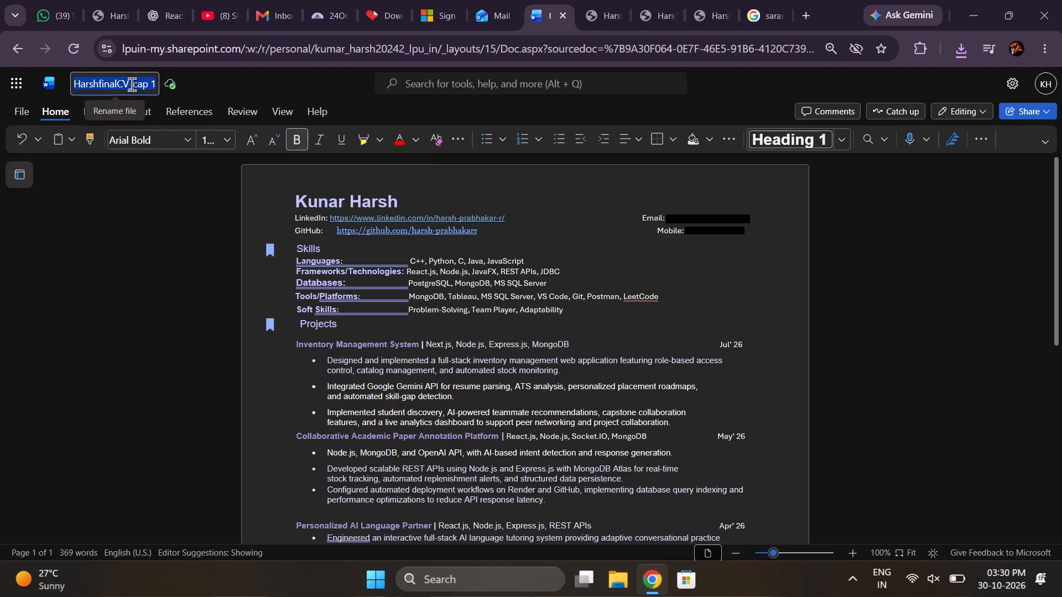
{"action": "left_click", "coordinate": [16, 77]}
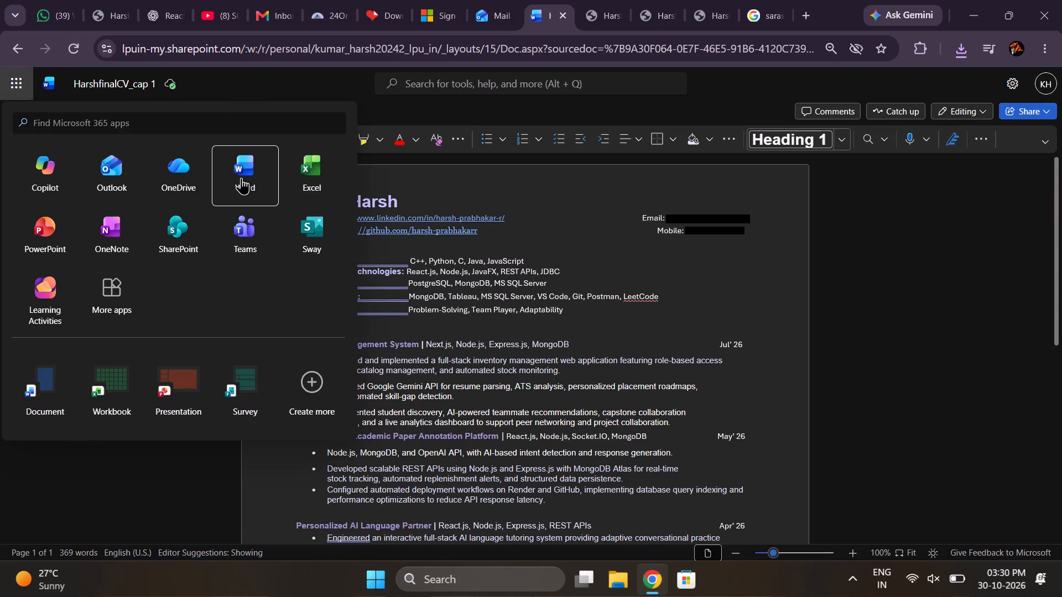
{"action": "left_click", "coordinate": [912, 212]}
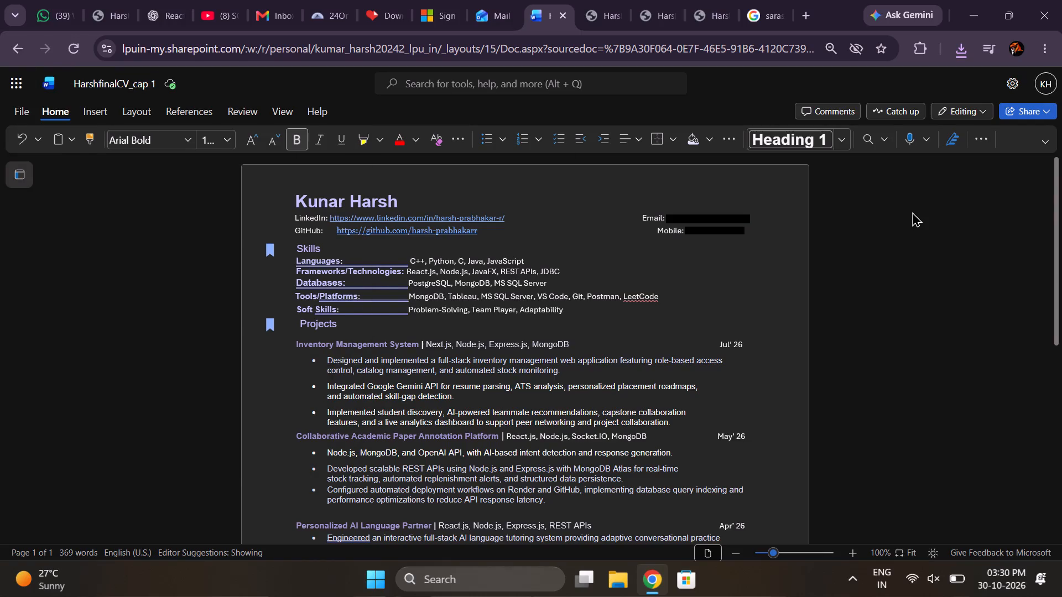
Open the CV's print preview, check the name heading there, and cancel without printing.
{"action": "left_click", "coordinate": [20, 115]}
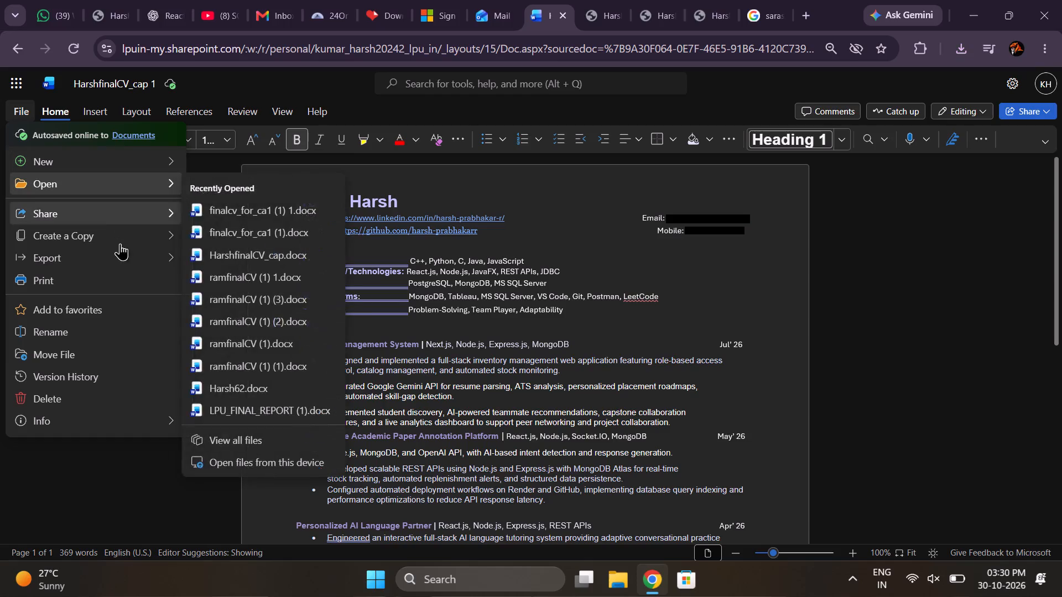
{"action": "left_click", "coordinate": [143, 291]}
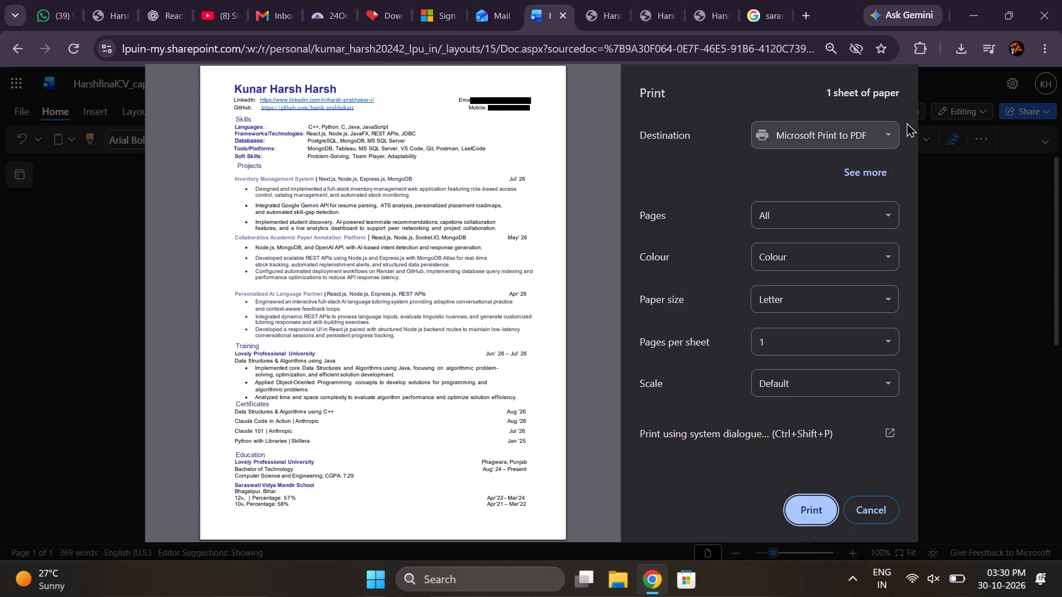
{"action": "left_click", "coordinate": [873, 500]}
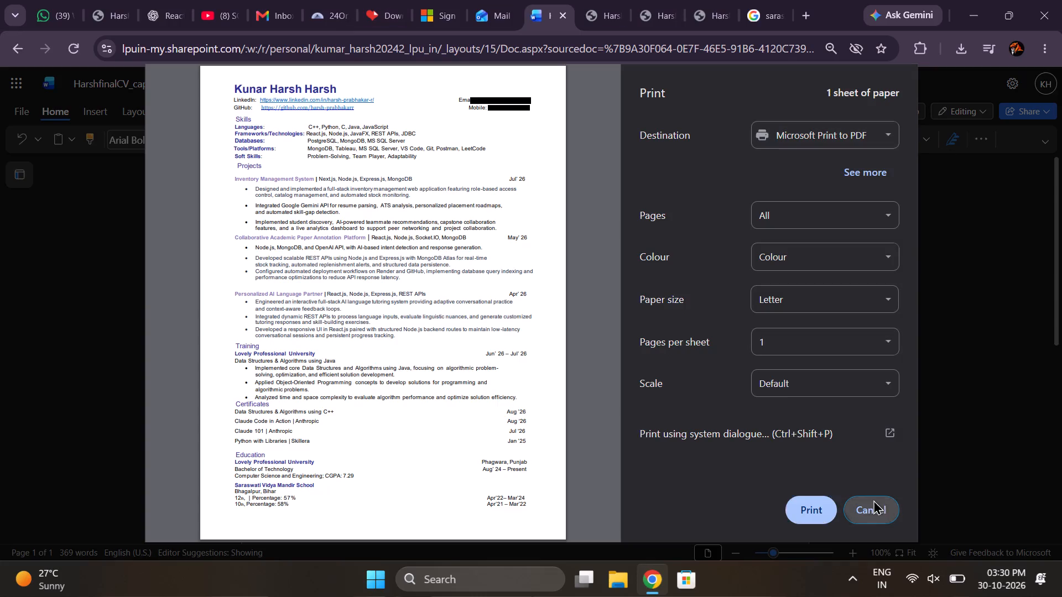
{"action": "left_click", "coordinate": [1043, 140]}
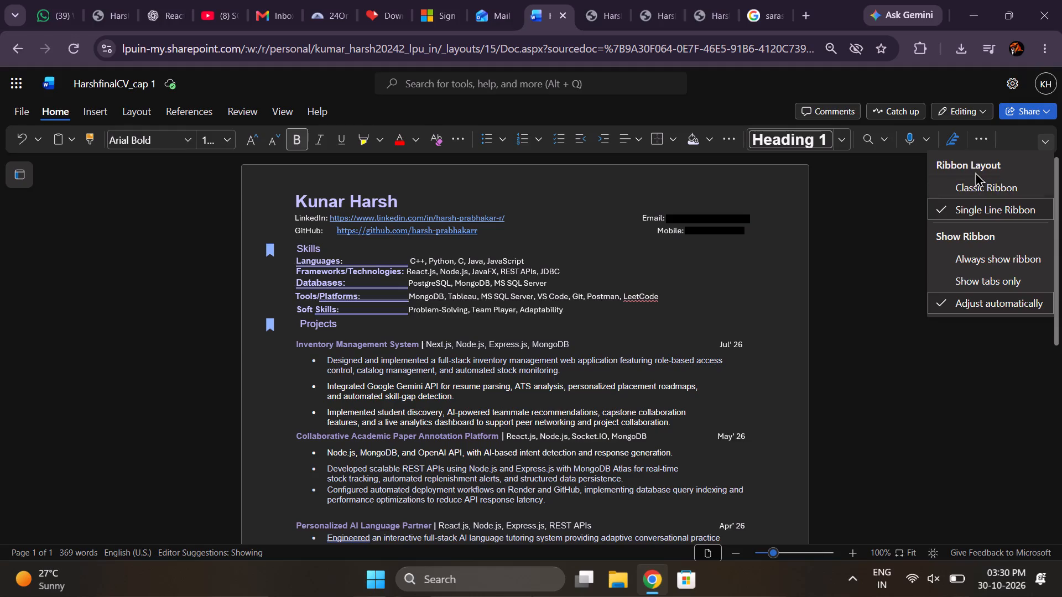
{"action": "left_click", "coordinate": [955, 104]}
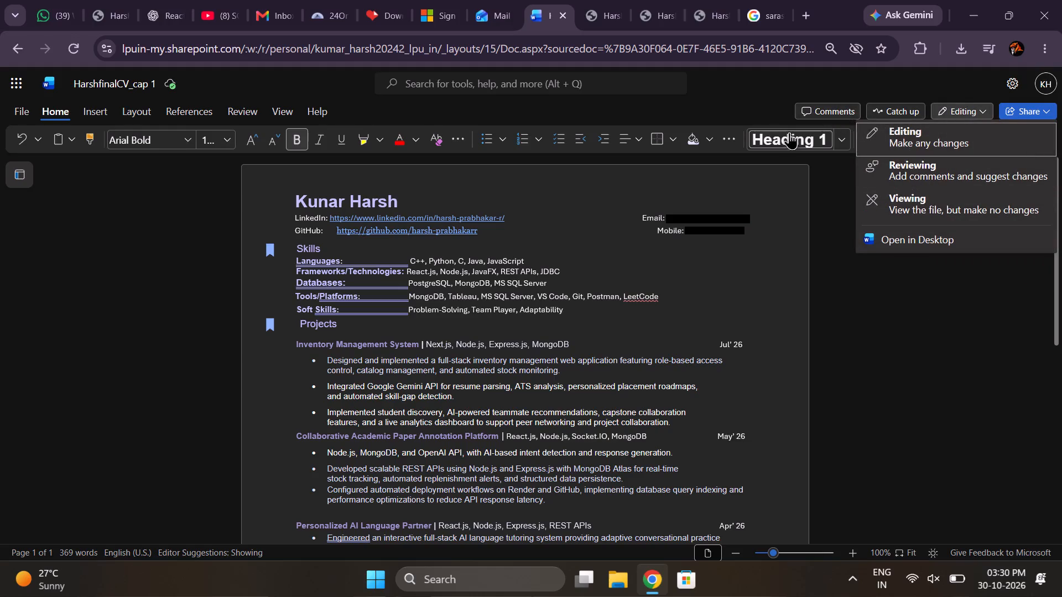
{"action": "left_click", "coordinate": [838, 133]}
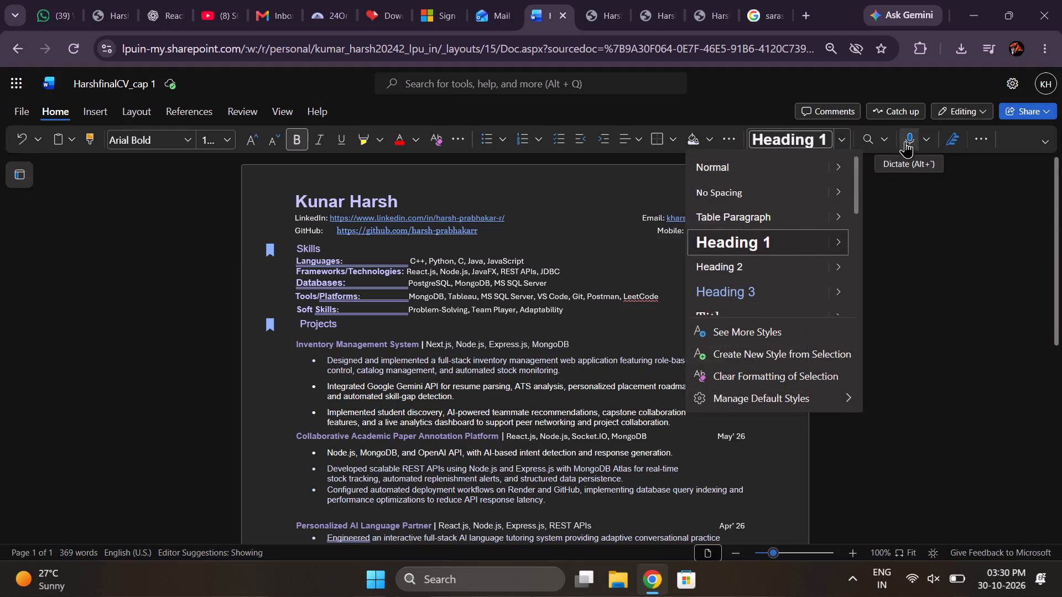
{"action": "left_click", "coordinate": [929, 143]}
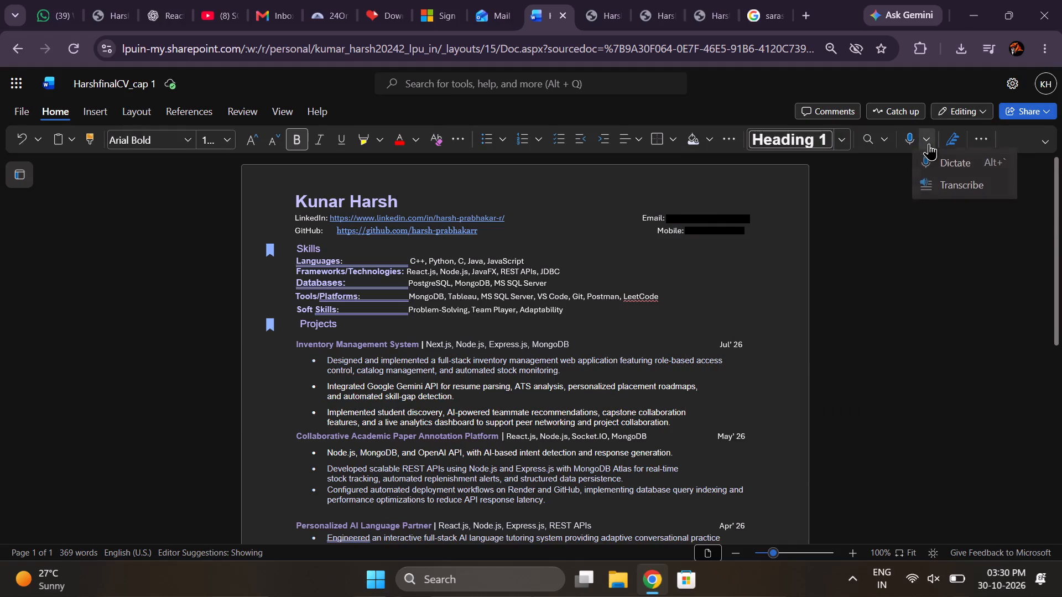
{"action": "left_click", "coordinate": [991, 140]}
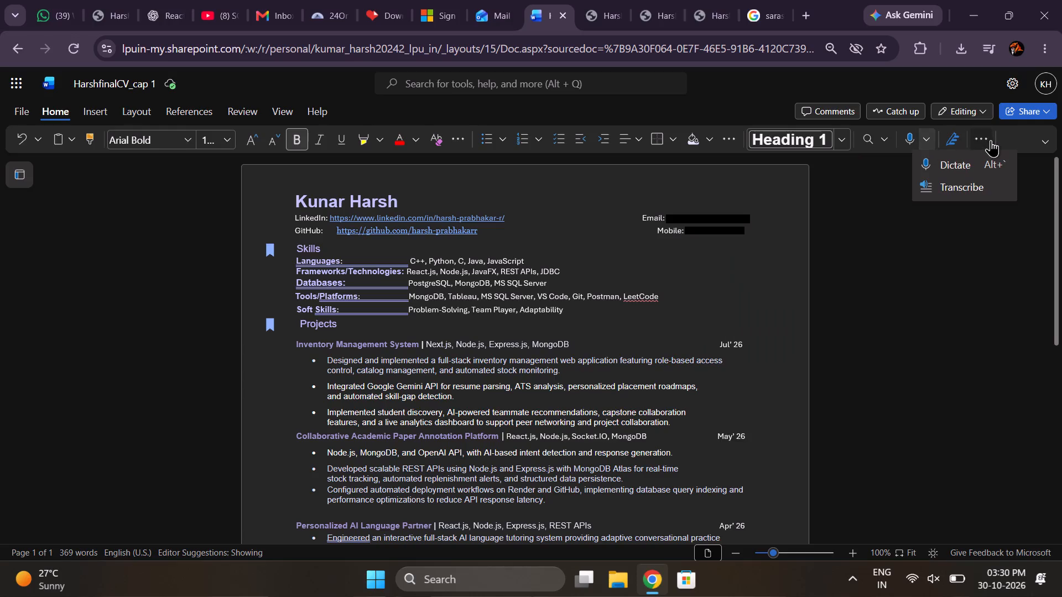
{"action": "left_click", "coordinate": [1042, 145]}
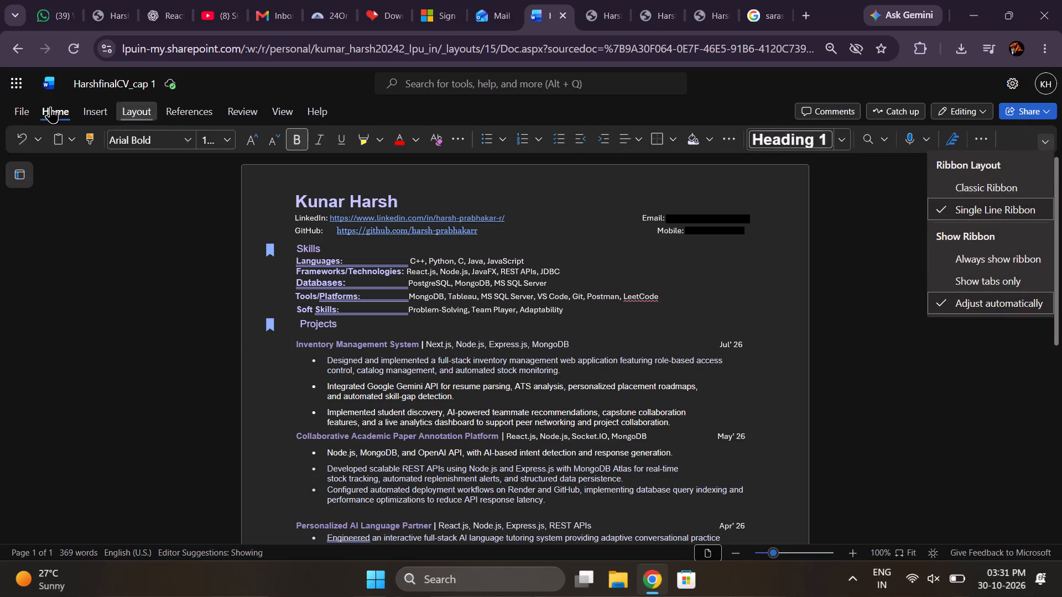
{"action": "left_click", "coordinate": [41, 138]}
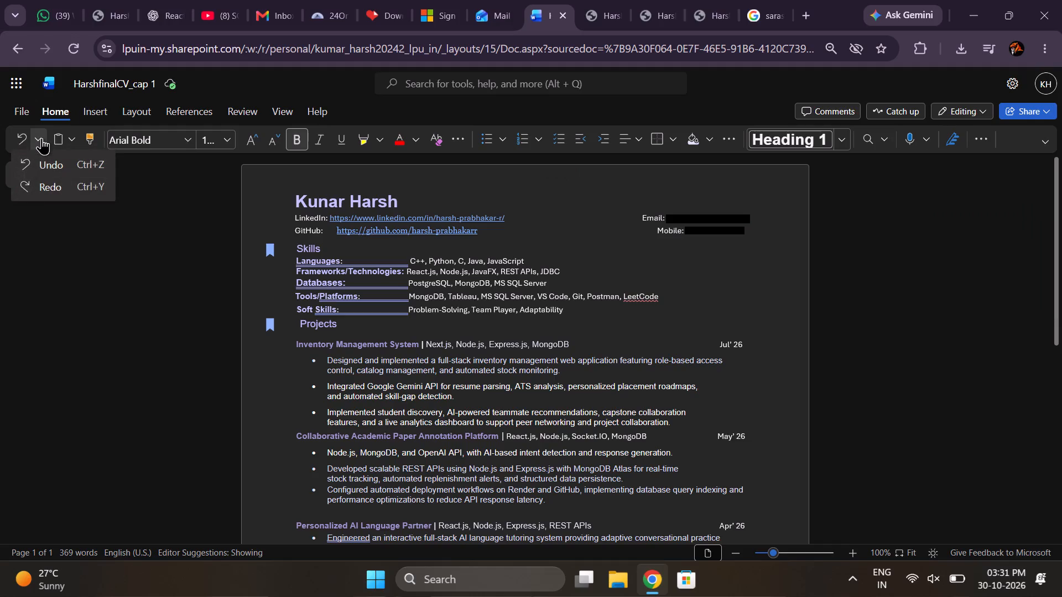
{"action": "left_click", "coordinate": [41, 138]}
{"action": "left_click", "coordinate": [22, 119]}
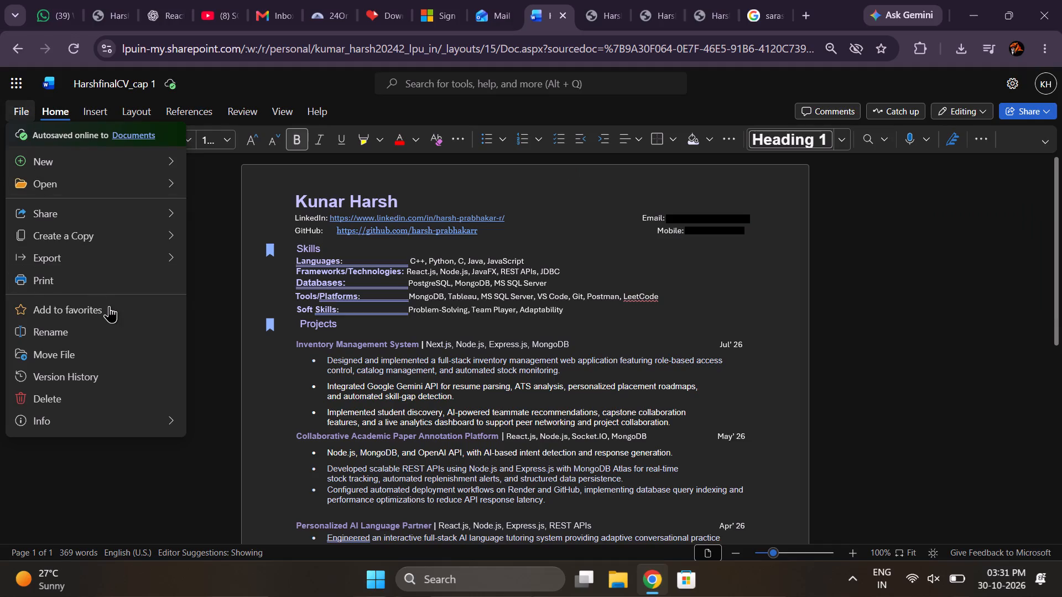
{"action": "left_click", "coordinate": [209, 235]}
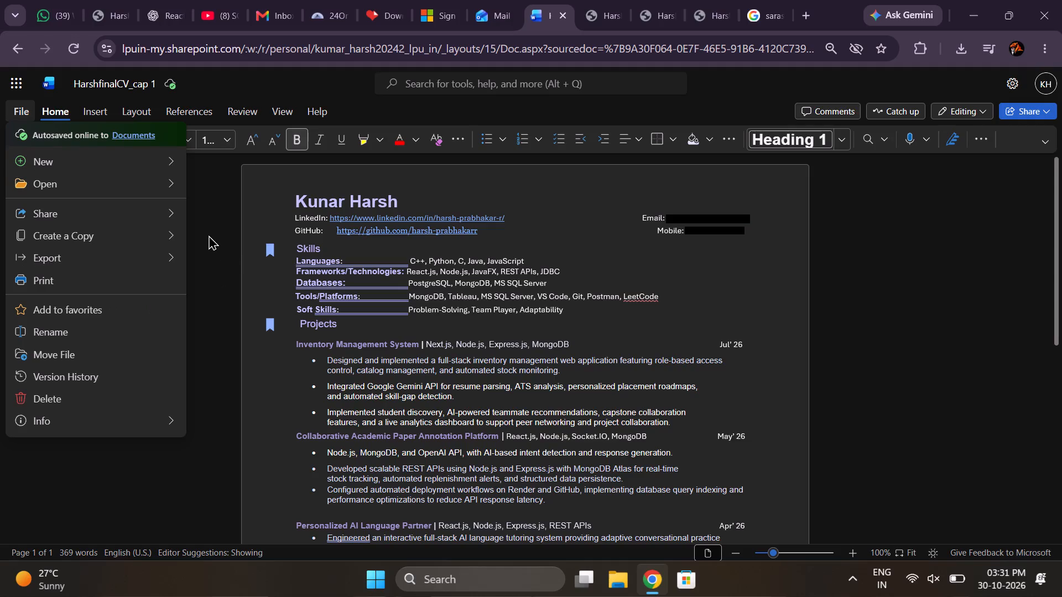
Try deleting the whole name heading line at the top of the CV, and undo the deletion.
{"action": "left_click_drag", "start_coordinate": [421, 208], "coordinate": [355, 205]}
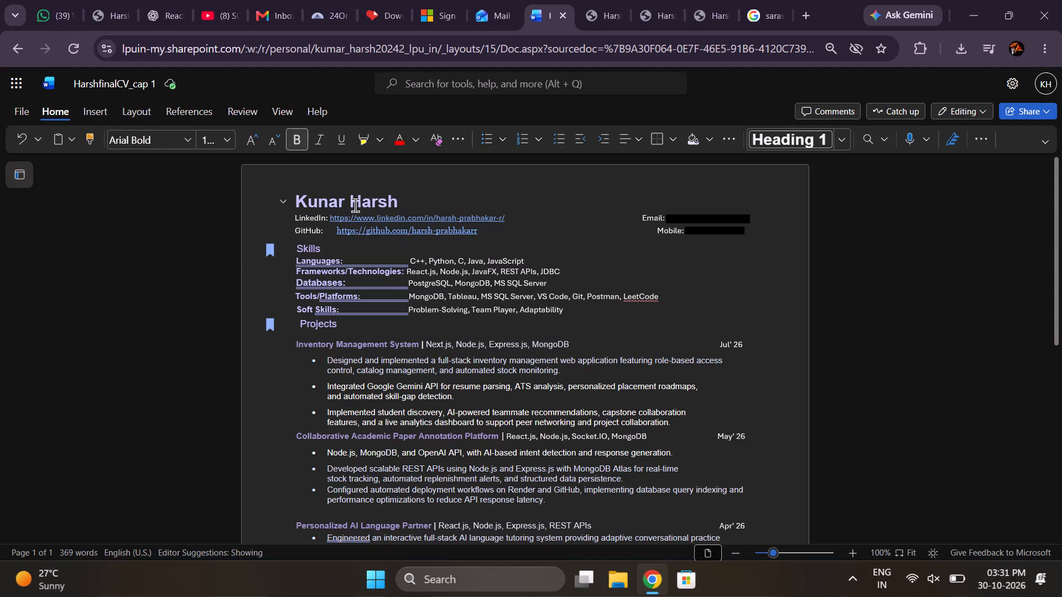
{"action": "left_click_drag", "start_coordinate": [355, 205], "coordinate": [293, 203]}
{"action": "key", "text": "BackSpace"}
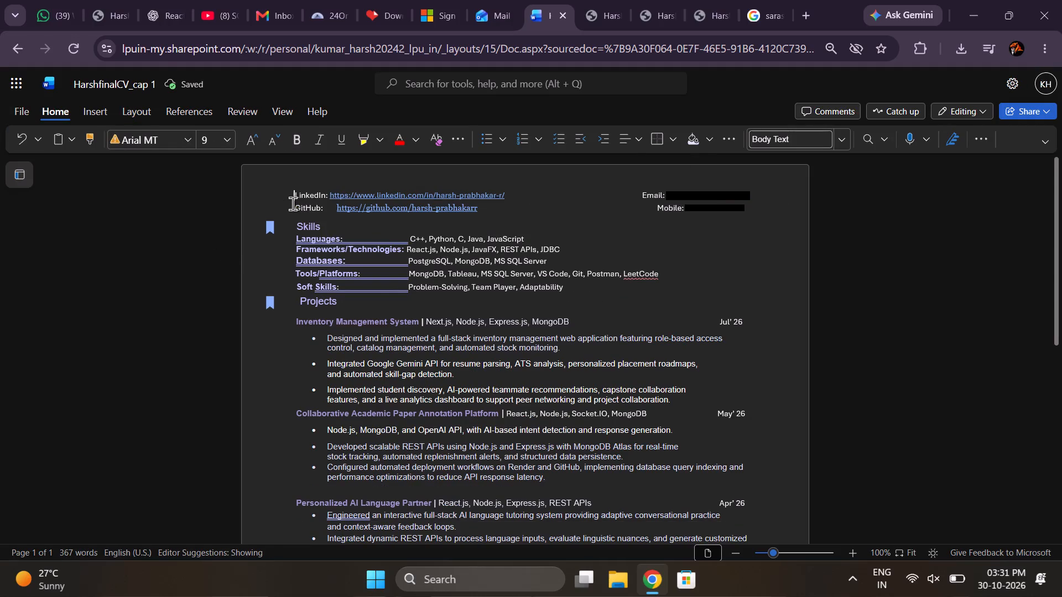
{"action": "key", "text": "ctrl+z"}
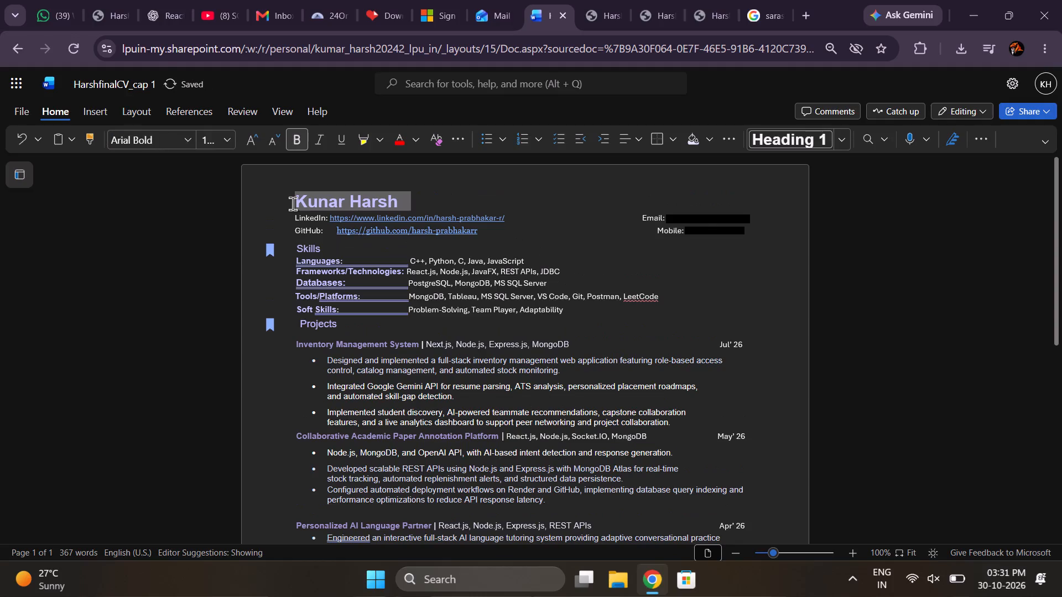
Erase all the text of the name heading while keeping its Heading 1 line, and reload the online document.
{"action": "key", "text": "Right"}
{"action": "key", "text": "BackSpace"}
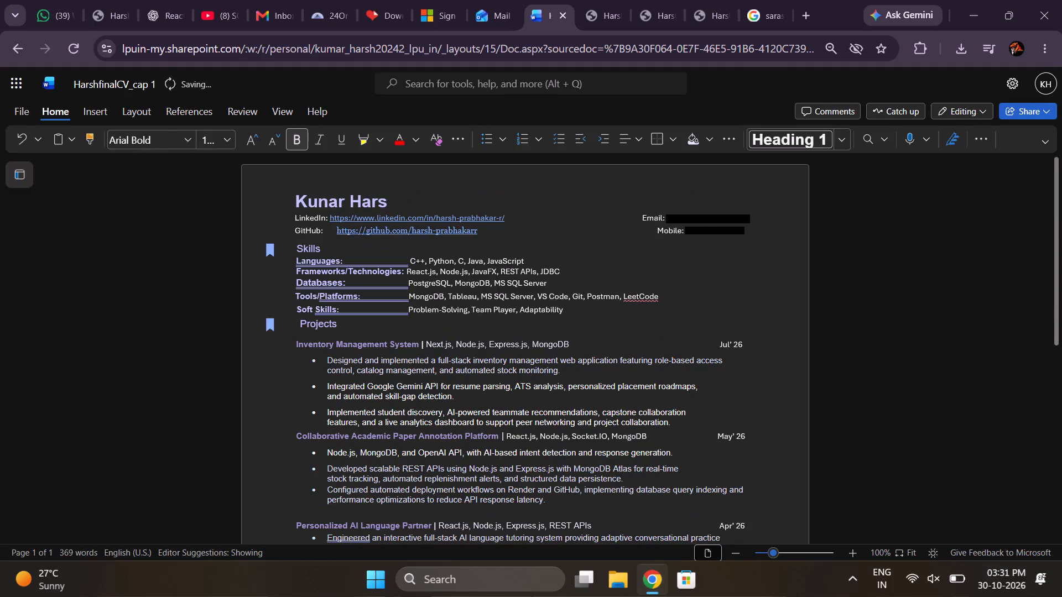
{"action": "key", "text": "BackSpace"}
{"action": "key", "text": "BackSpace"}
{"action": "key", "text": "BackSpace"}
{"action": "key", "text": "BackSpace"}
{"action": "key", "text": "BackSpace"}
{"action": "key", "text": "BackSpace"}
{"action": "key", "text": "BackSpace"}
{"action": "key", "text": "BackSpace"}
{"action": "key", "text": "BackSpace"}
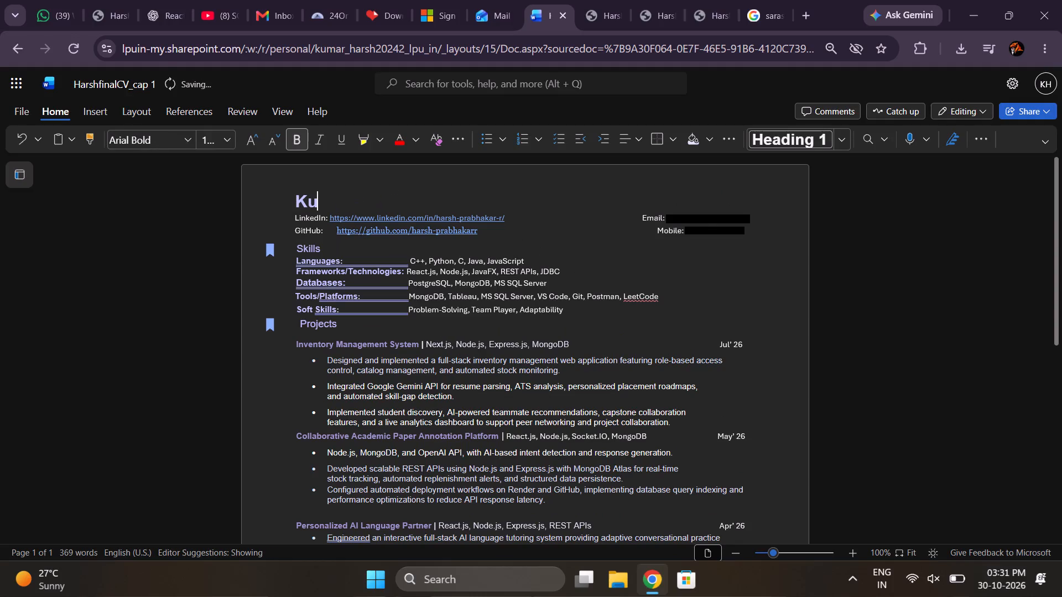
{"action": "key", "text": "BackSpace"}
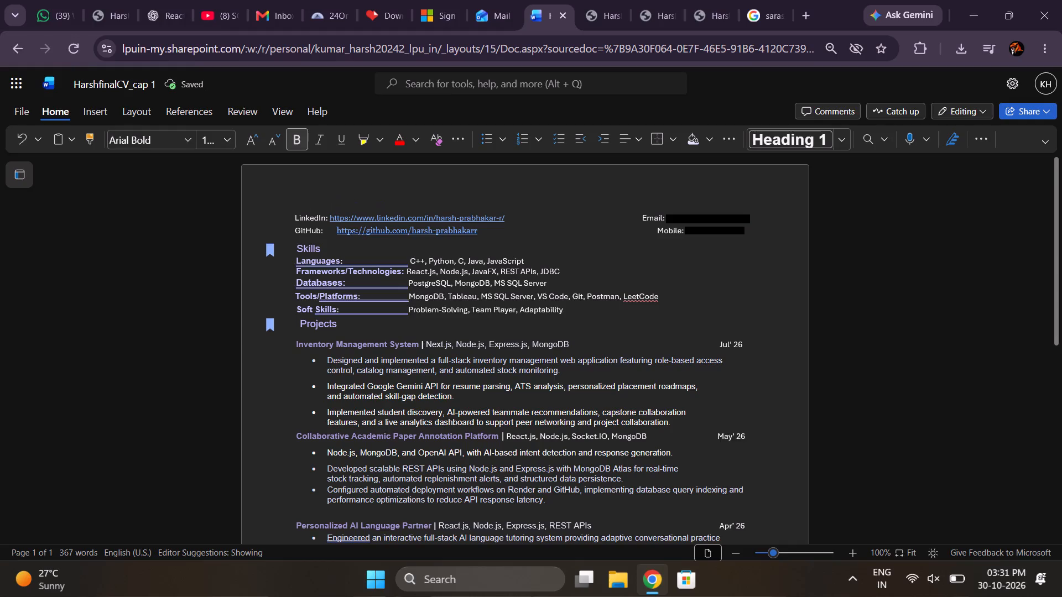
{"action": "left_click", "coordinate": [63, 50]}
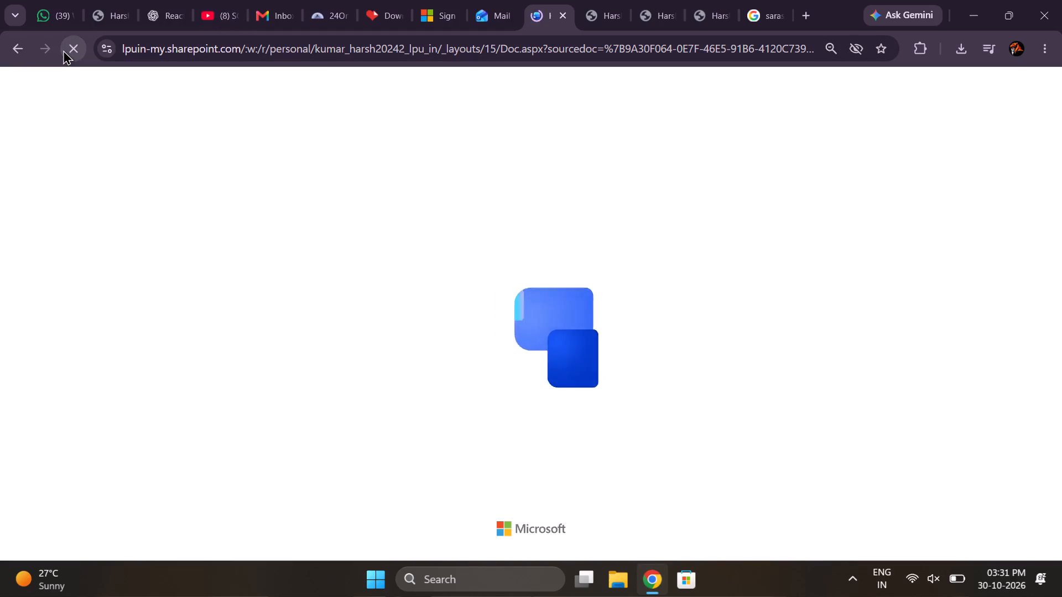
Enter the CV owner's two-word name, capitalised, in the empty Heading 1 line at the top of the CV.
{"action": "left_click", "coordinate": [344, 201]}
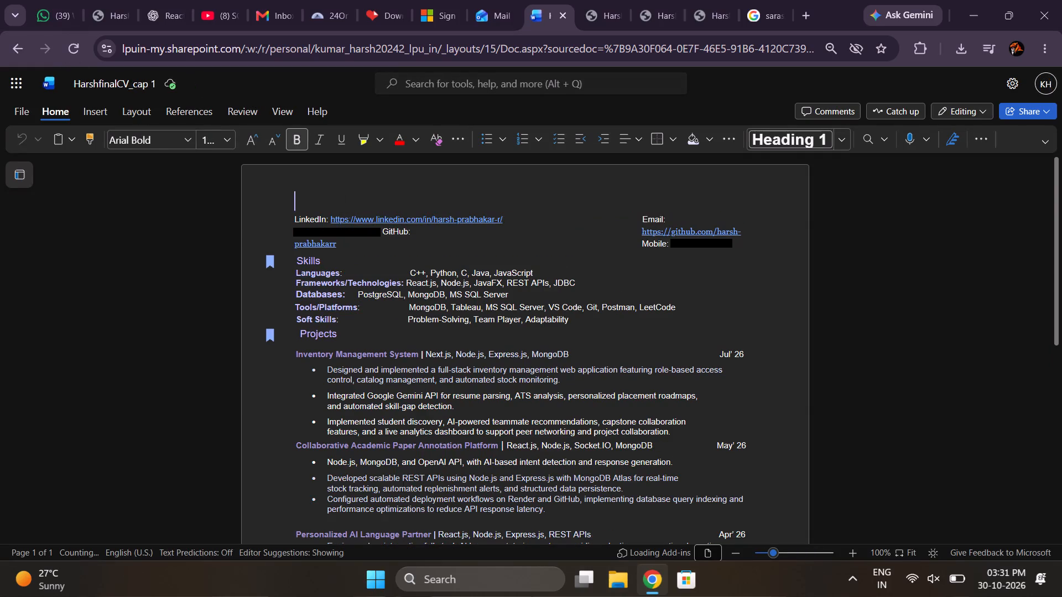
{"action": "key", "text": "k"}
{"action": "key", "text": "BackSpace"}
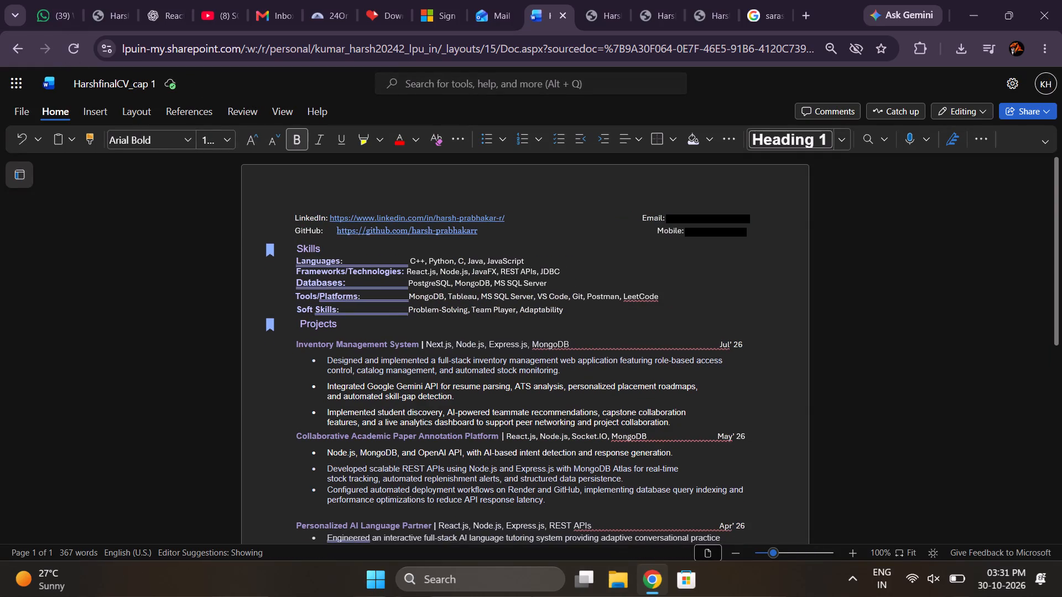
{"action": "key", "text": "shift+k"}
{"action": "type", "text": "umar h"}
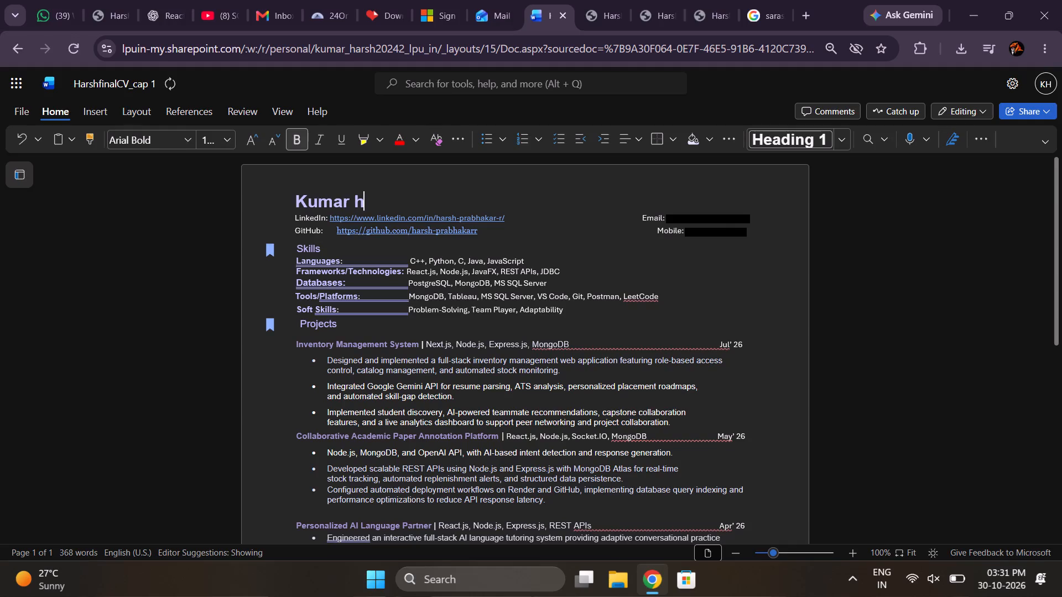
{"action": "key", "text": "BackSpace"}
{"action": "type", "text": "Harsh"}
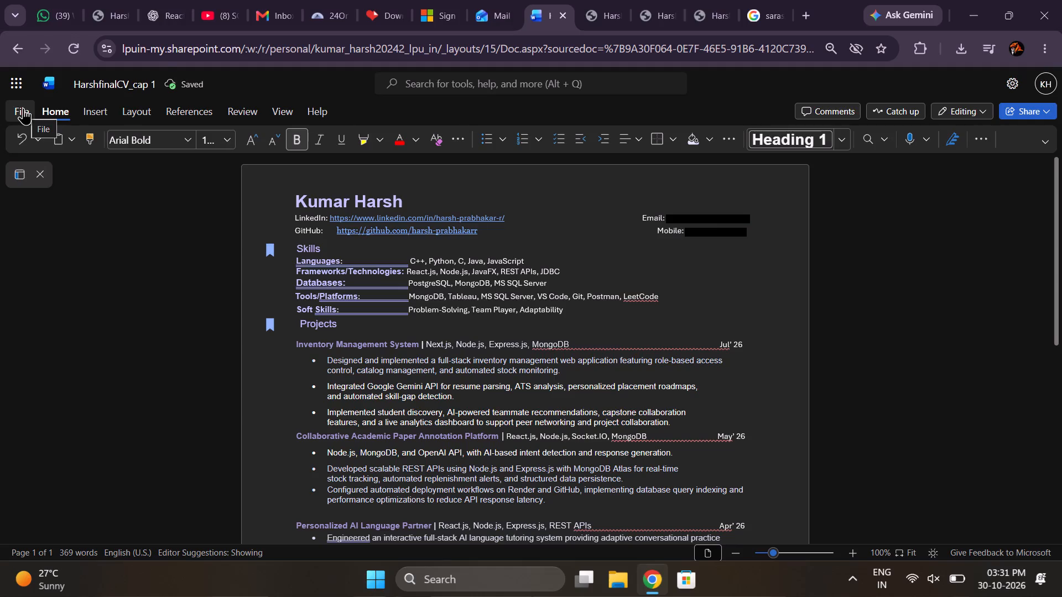
Open the CV's print preview, check the name heading there, and cancel without printing.
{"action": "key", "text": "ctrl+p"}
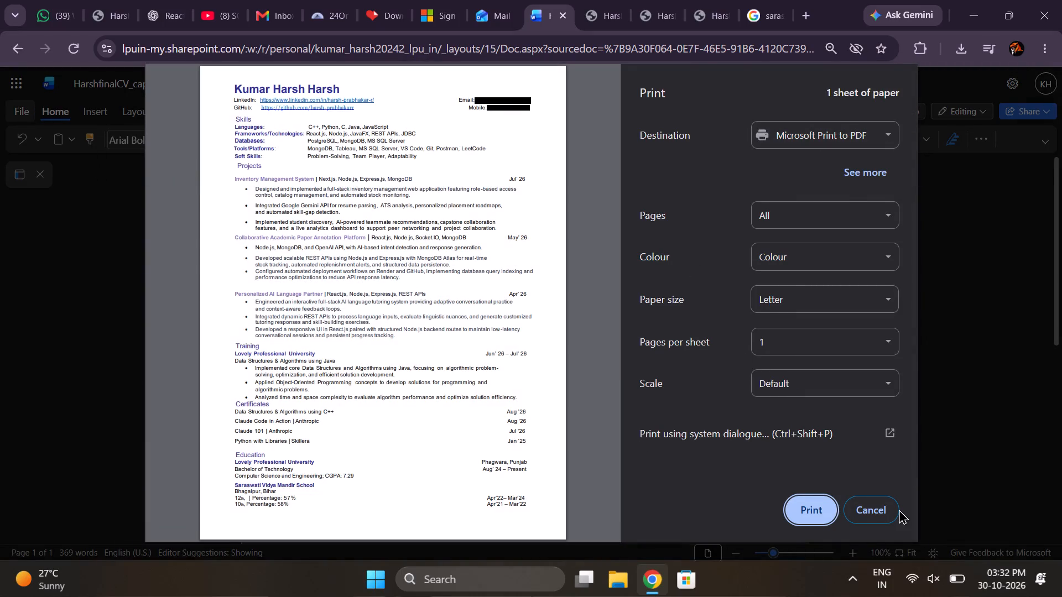
{"action": "left_click", "coordinate": [884, 517]}
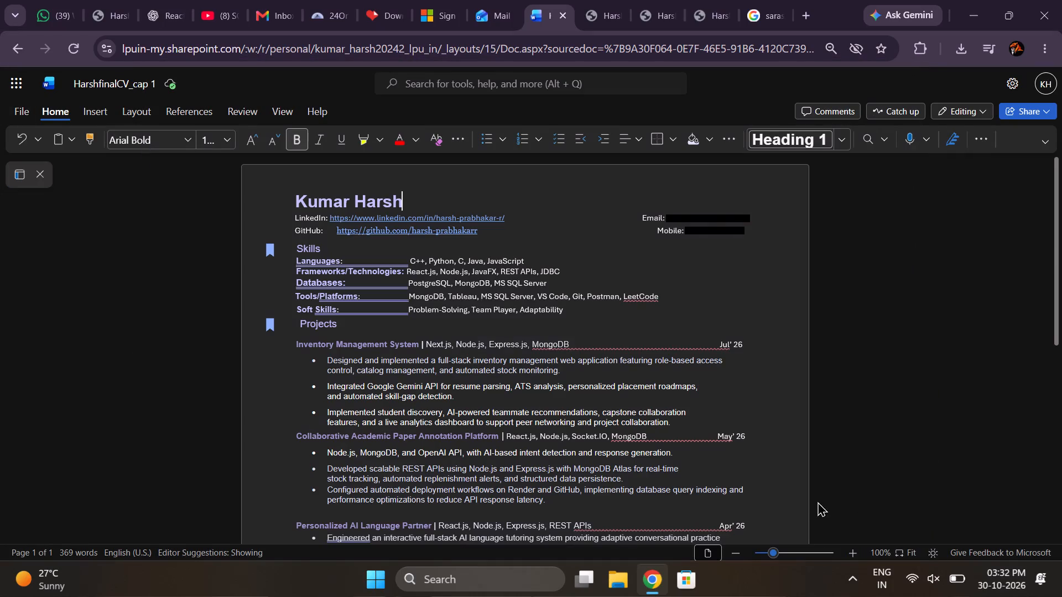
Delete the second word and trailing space of the name heading, leaving the first word, and check the print preview between deletions.
{"action": "key", "text": "BackSpace"}
{"action": "key", "text": "BackSpace"}
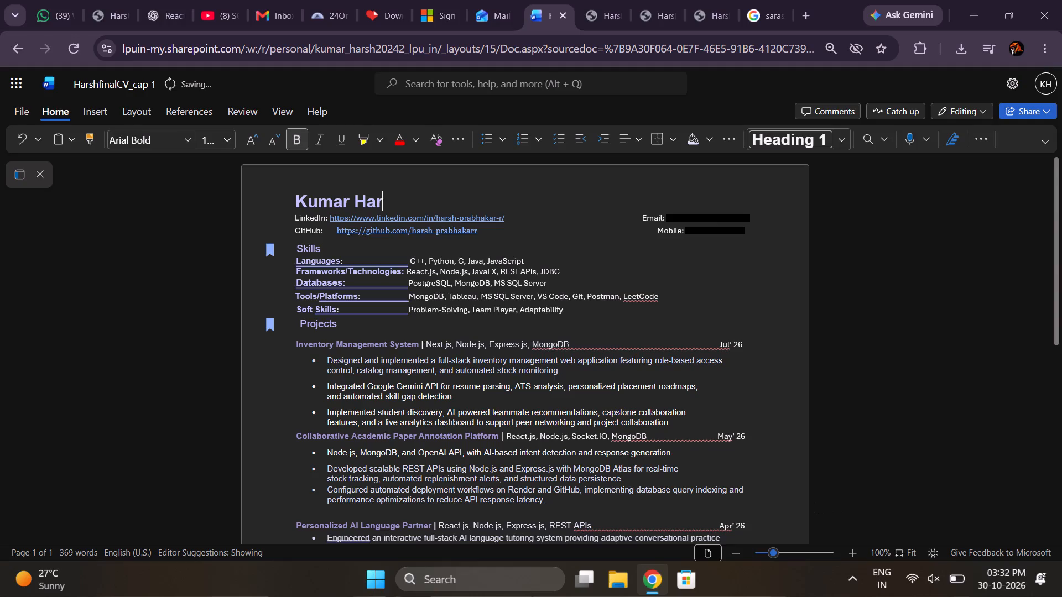
{"action": "key", "text": "ctrl+p"}
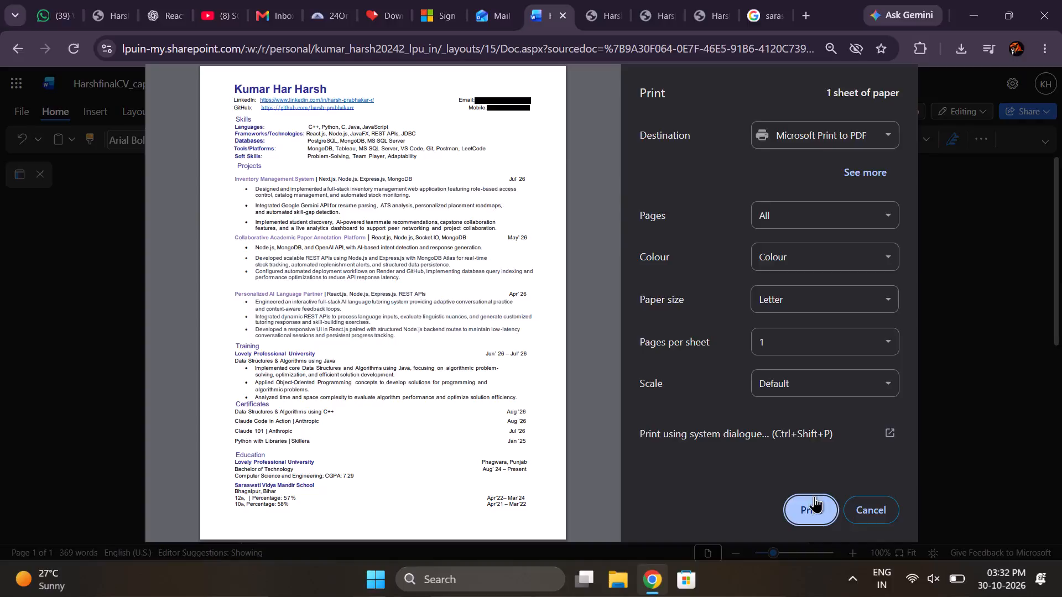
{"action": "left_click_drag", "start_coordinate": [872, 493], "coordinate": [873, 493]}
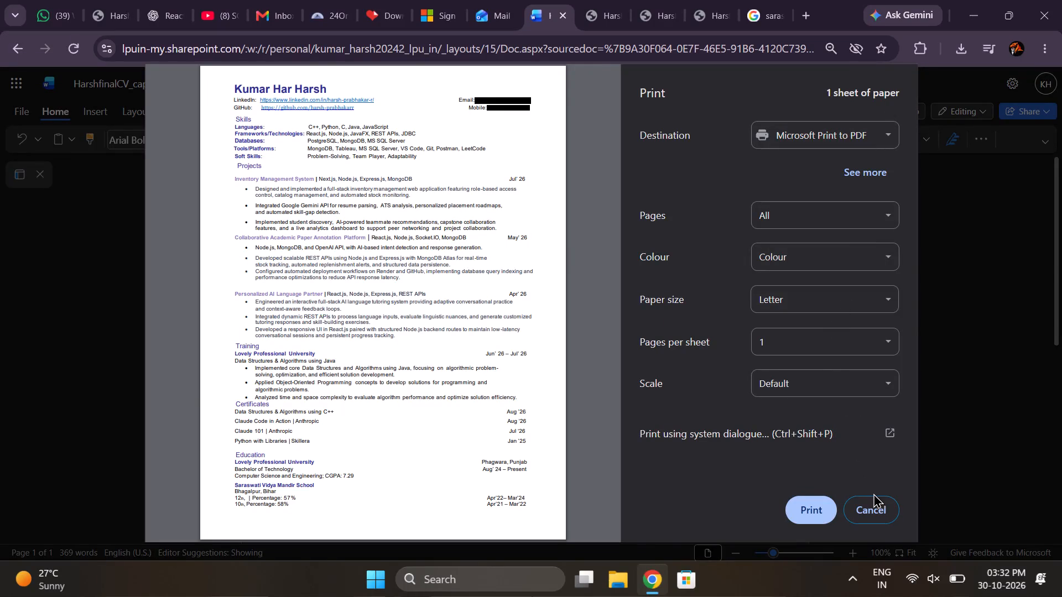
{"action": "left_click_drag", "start_coordinate": [873, 493], "coordinate": [873, 511]}
{"action": "left_click", "coordinate": [873, 511]}
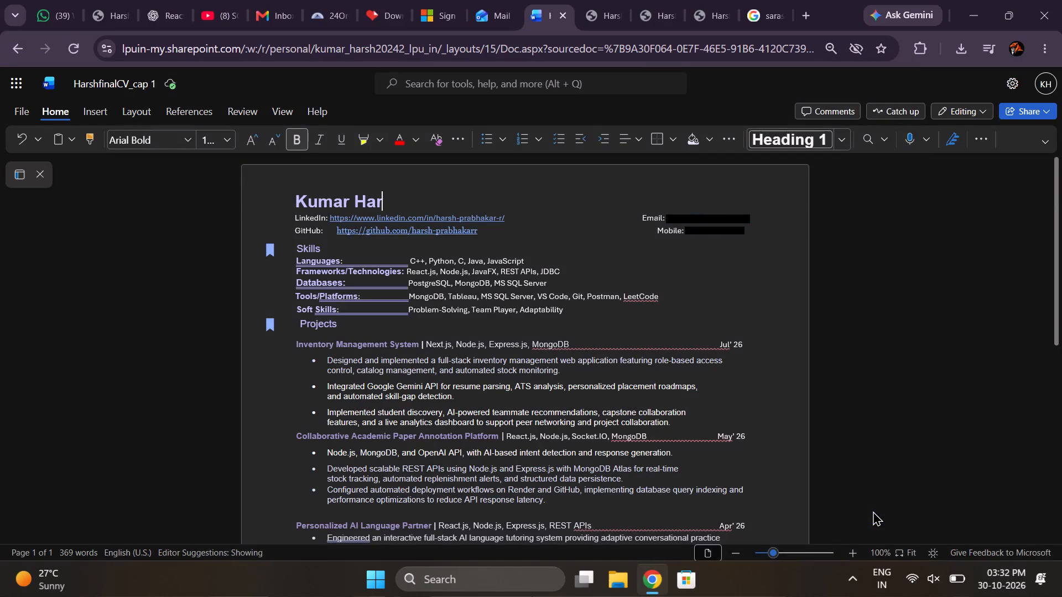
{"action": "key", "text": "BackSpace"}
{"action": "key", "text": "BackSpace"}
{"action": "key", "text": "BackSpace"}
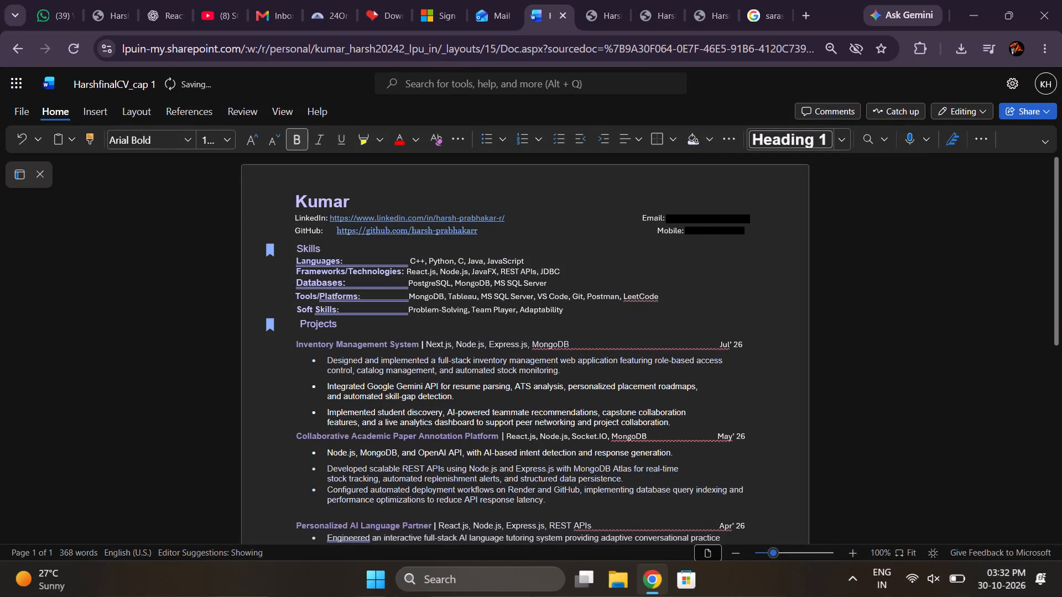
{"action": "key", "text": "ctrl+p"}
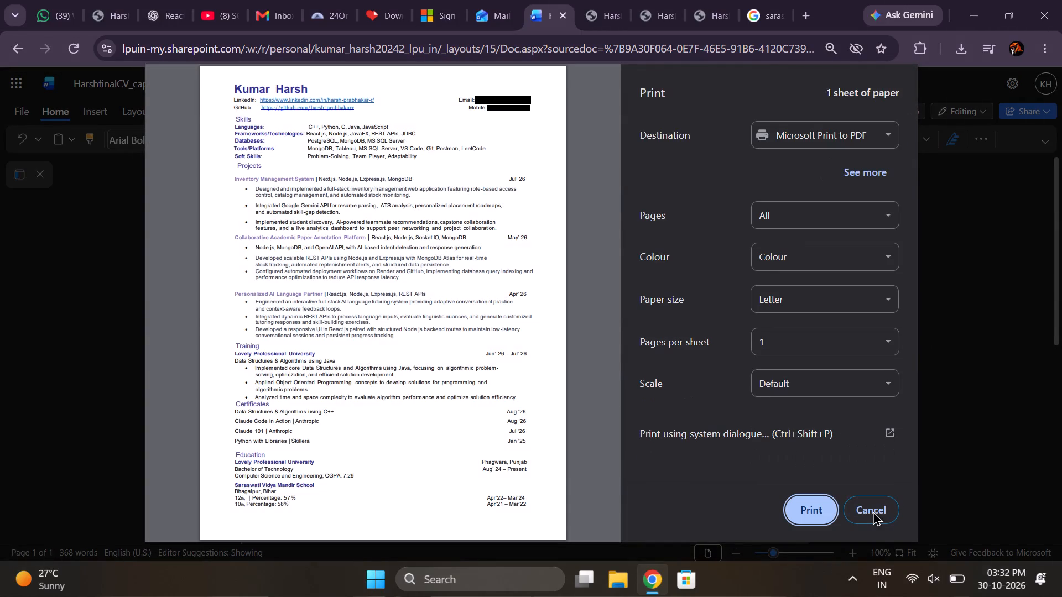
{"action": "left_click", "coordinate": [873, 511]}
{"action": "left_click", "coordinate": [873, 511]}
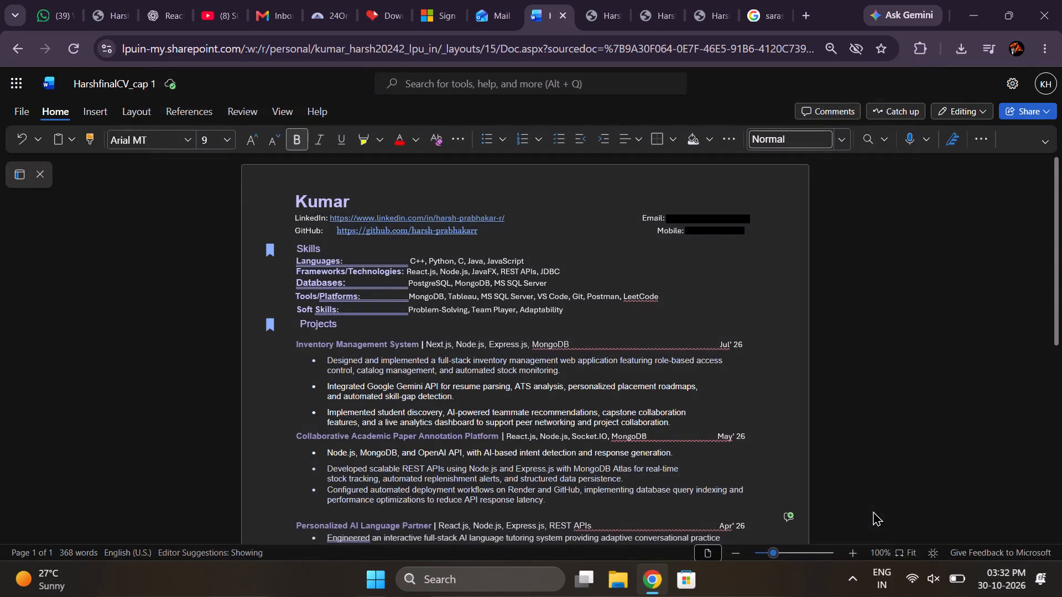
{"action": "left_click", "coordinate": [475, 207]}
{"action": "key", "text": "BackSpace"}
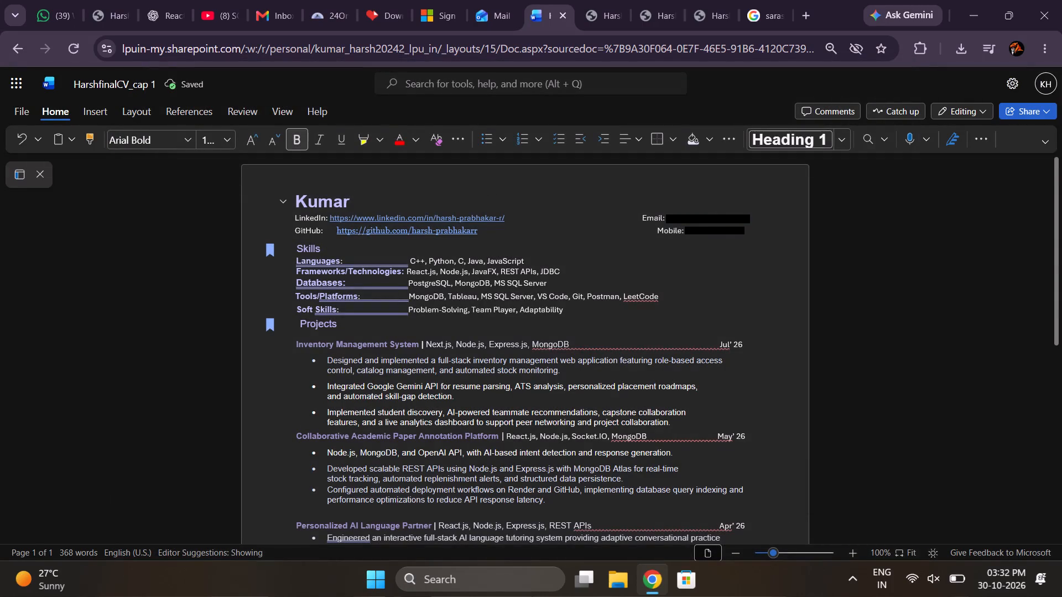
Preview the CV for printing with Save as PDF as the destination, and cancel without saving.
{"action": "key", "text": "ctrl+p"}
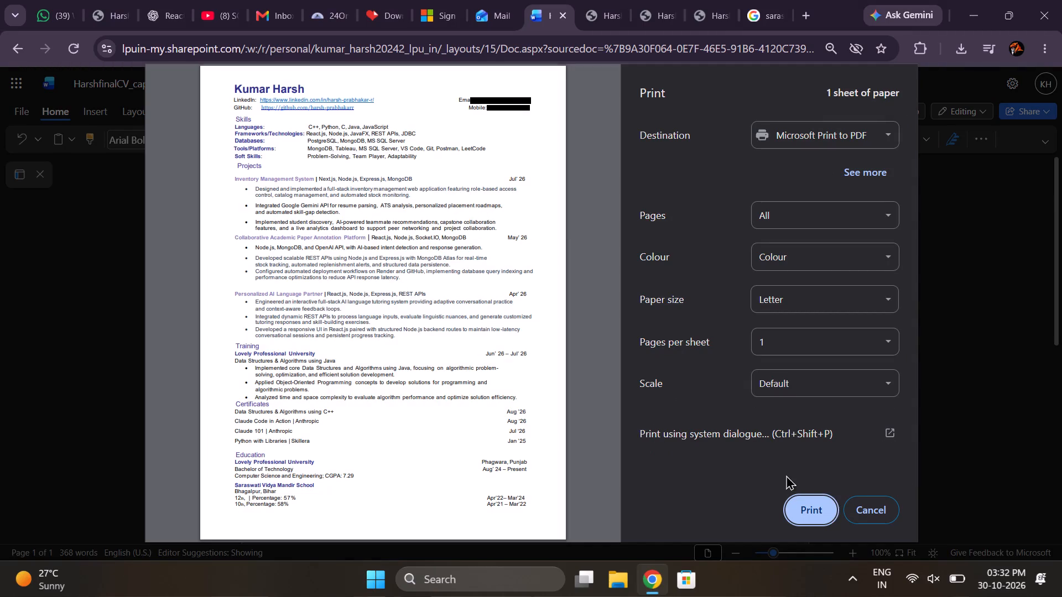
{"action": "left_click", "coordinate": [862, 135]}
{"action": "left_click", "coordinate": [839, 184]}
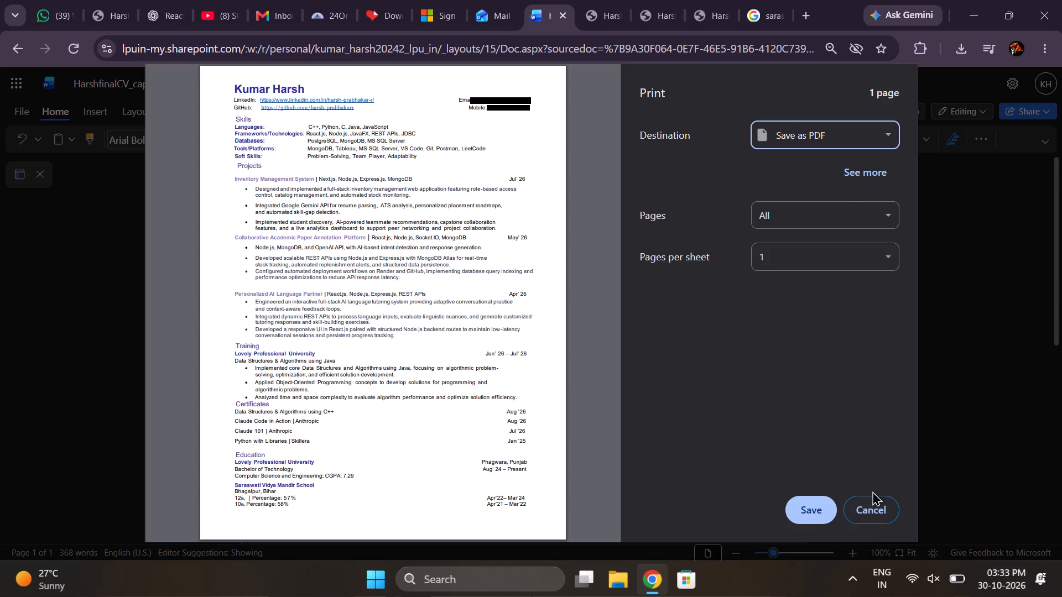
{"action": "left_click", "coordinate": [869, 511]}
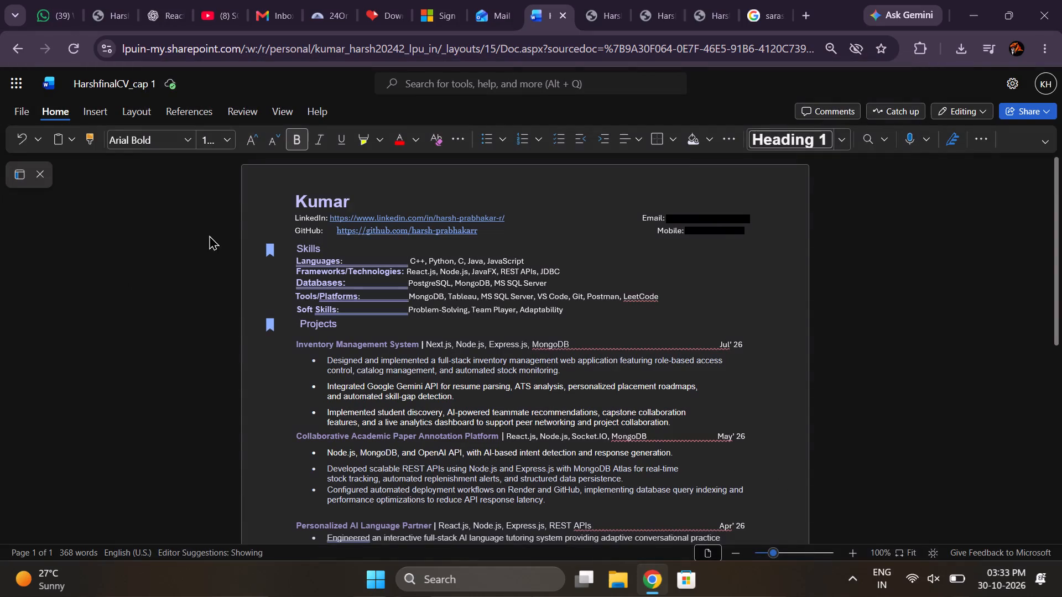
Export the CV as a PDF, download it, and show the downloaded file in its folder.
{"action": "left_click", "coordinate": [15, 77]}
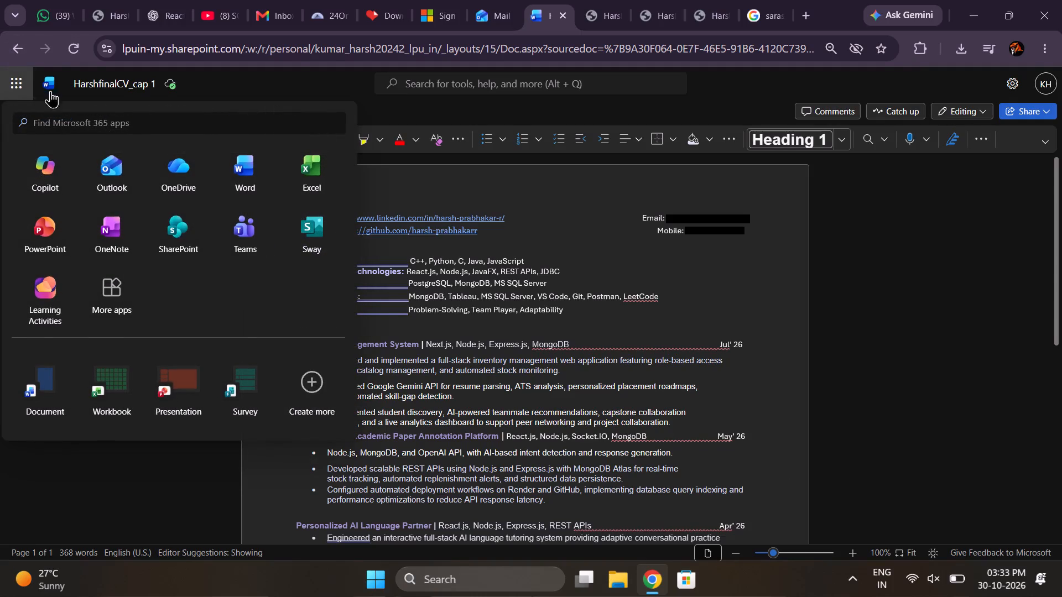
{"action": "left_click", "coordinate": [17, 91]}
{"action": "left_click", "coordinate": [30, 114]}
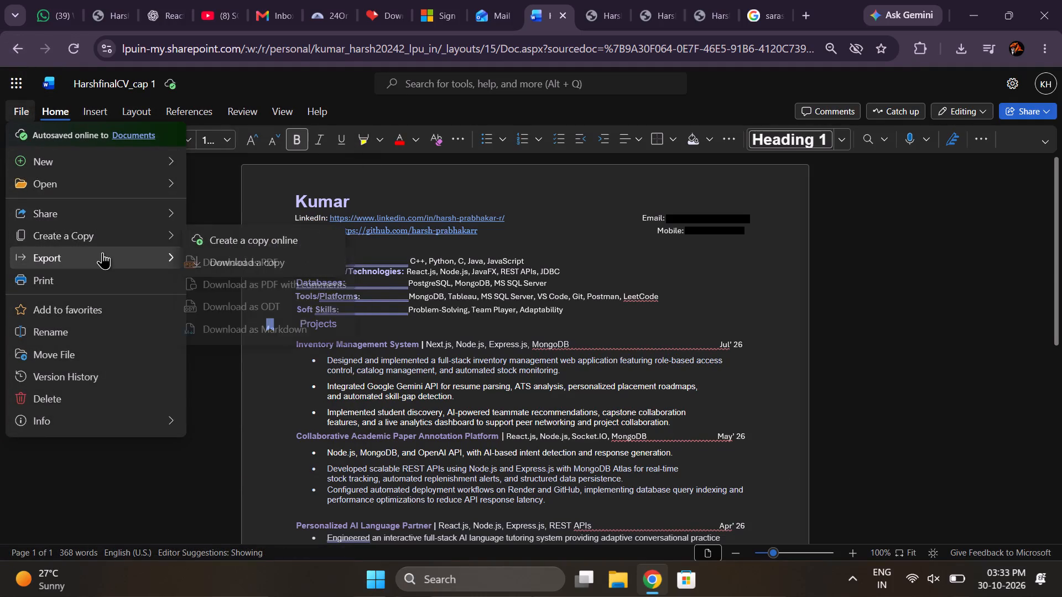
{"action": "left_click", "coordinate": [206, 268]}
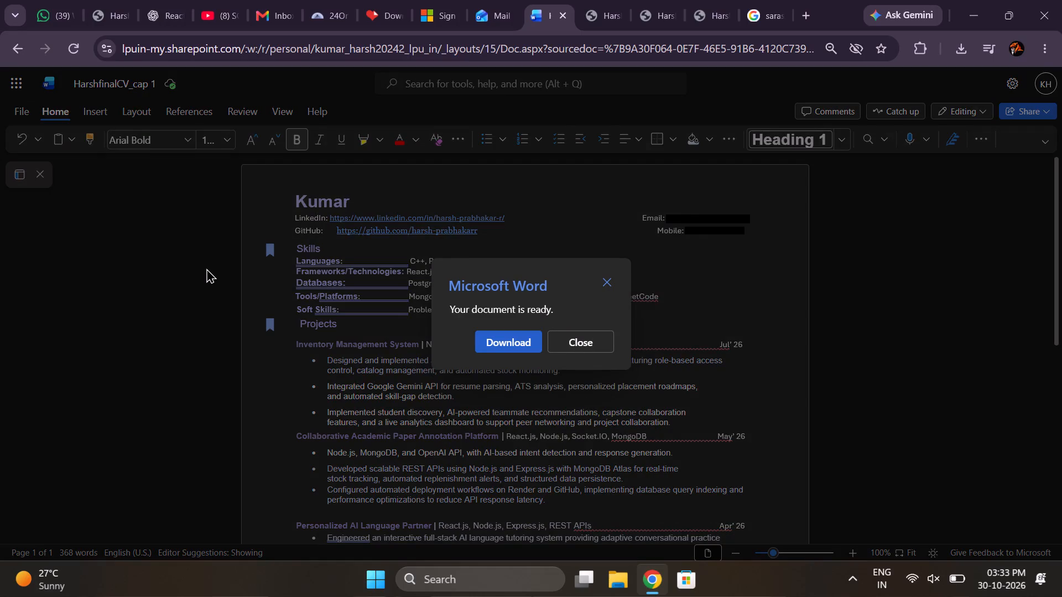
{"action": "left_click", "coordinate": [527, 340]}
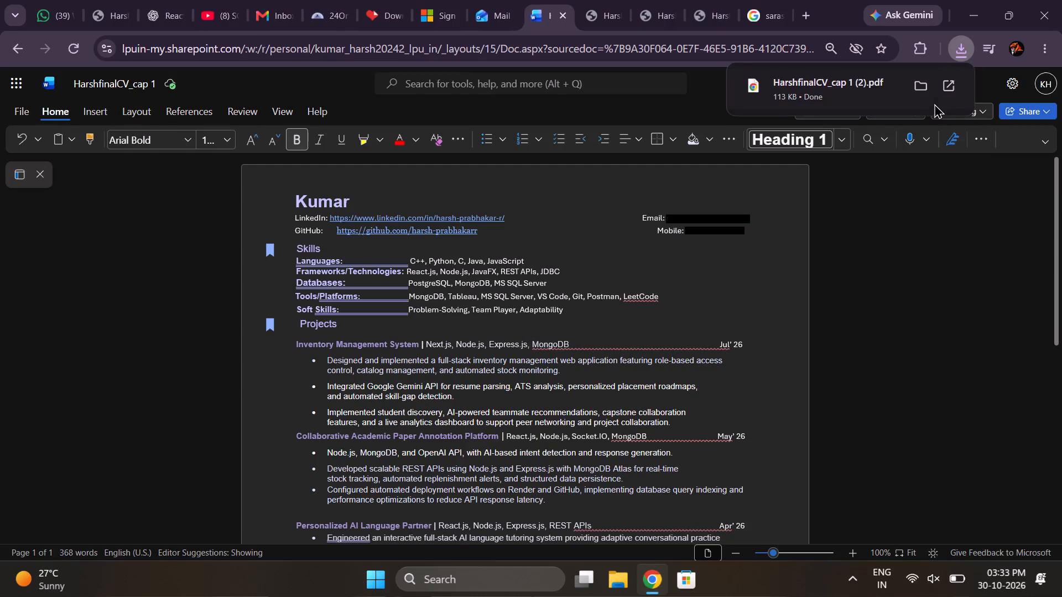
{"action": "left_click", "coordinate": [921, 93]}
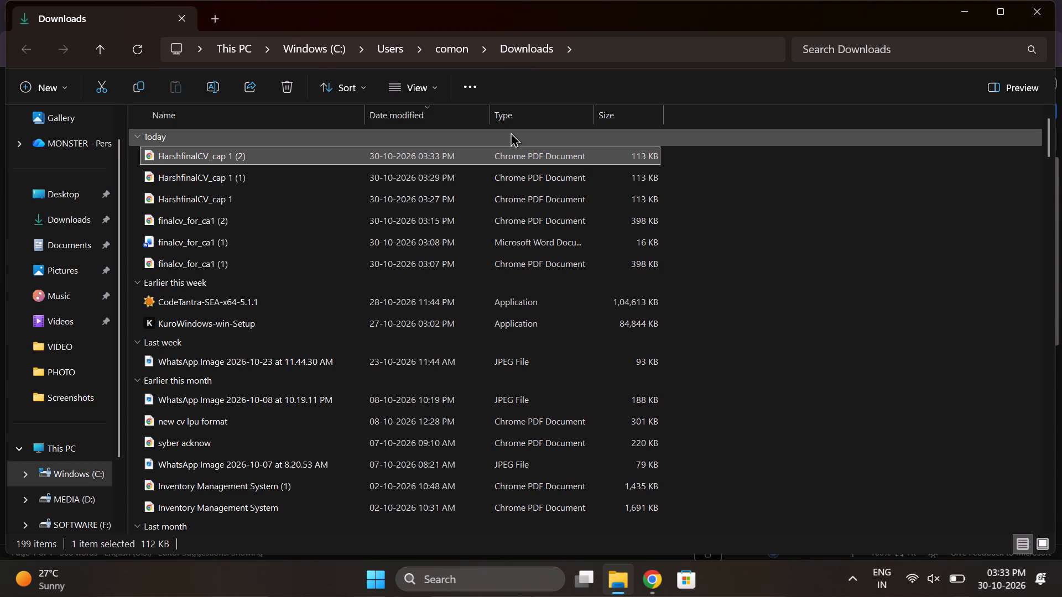
Open the newest downloaded CV PDF, the copy ending in "cap 1 (2)", and check its layout from the name heading through the Education section.
{"action": "double_click", "coordinate": [489, 147]}
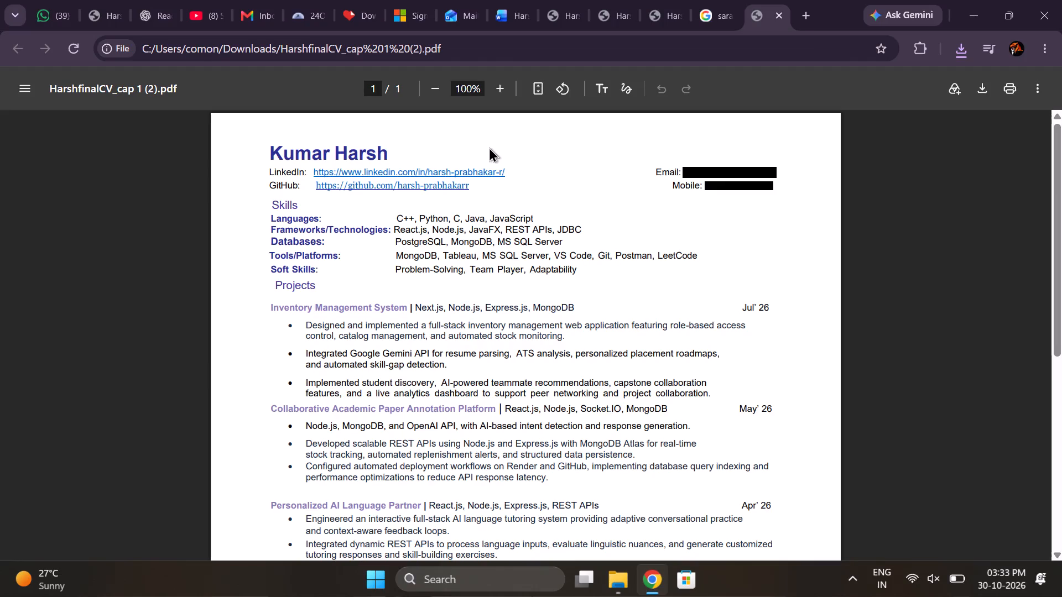
{"action": "scroll", "coordinate": [489, 147], "scroll_direction": "down", "scroll_amount": 4}
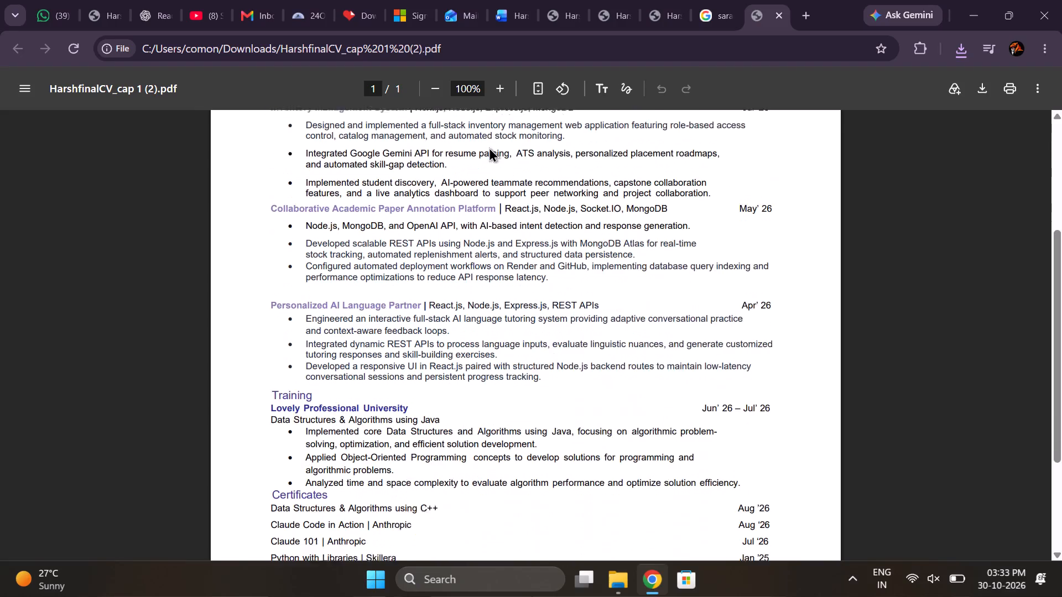
{"action": "scroll", "coordinate": [489, 147], "scroll_direction": "down", "scroll_amount": 5}
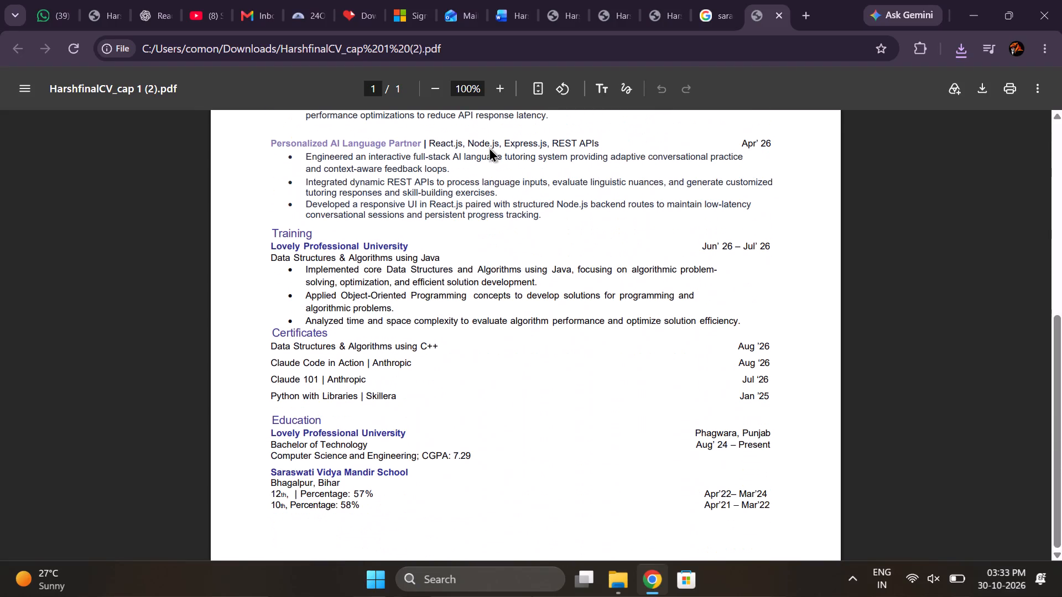
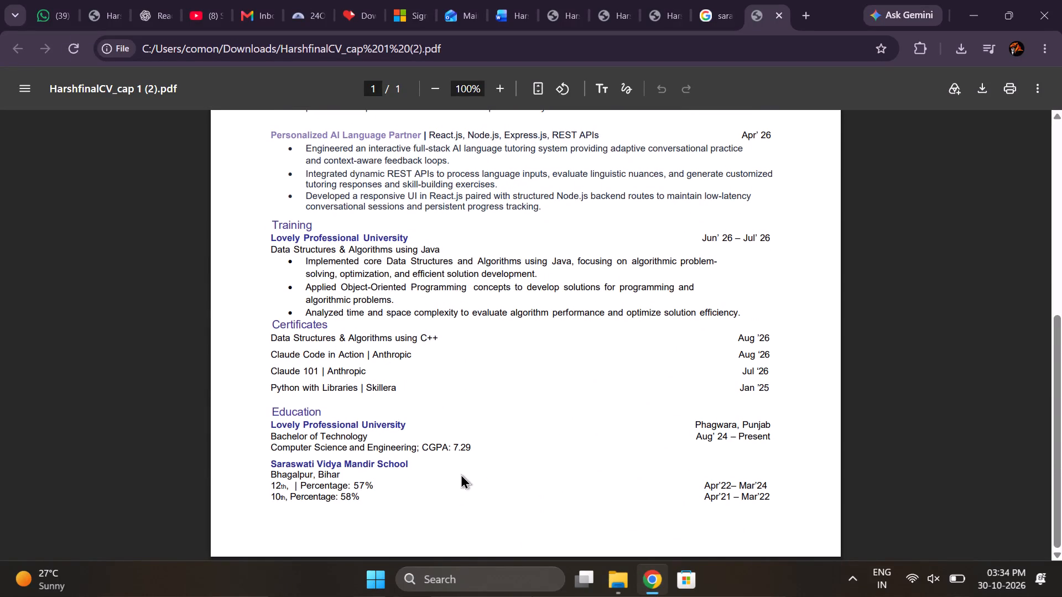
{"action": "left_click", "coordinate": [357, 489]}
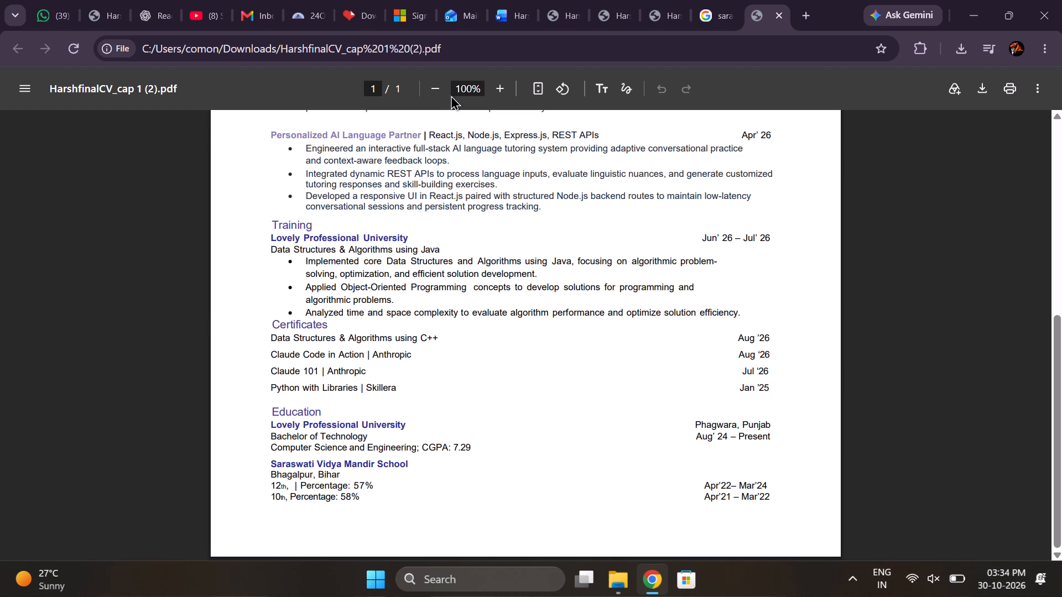
Search the web for "ats checker" in a new tab.
{"action": "left_click", "coordinate": [727, 1]}
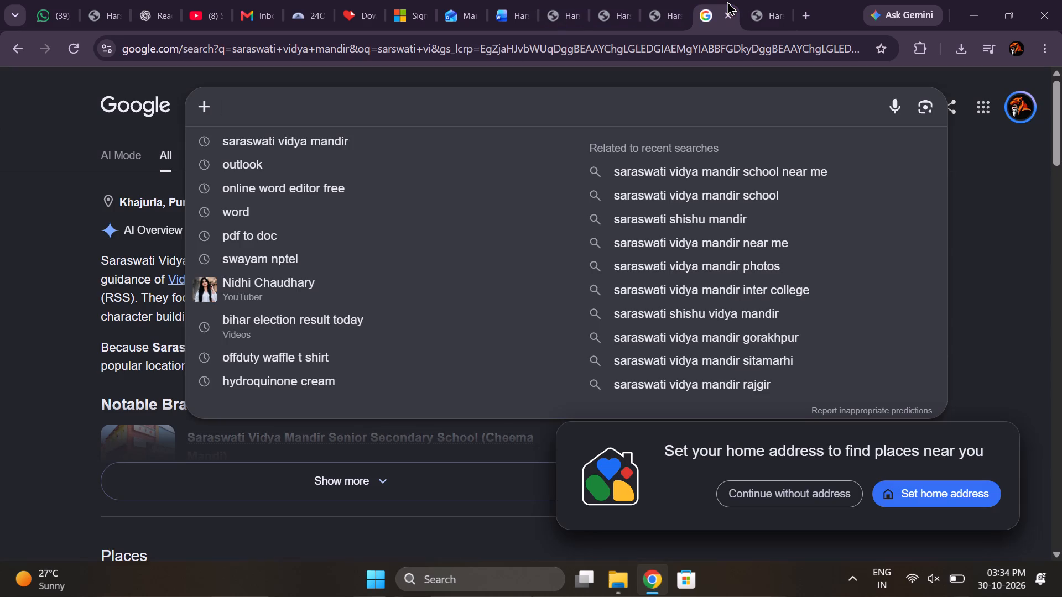
{"action": "left_click", "coordinate": [670, 0]}
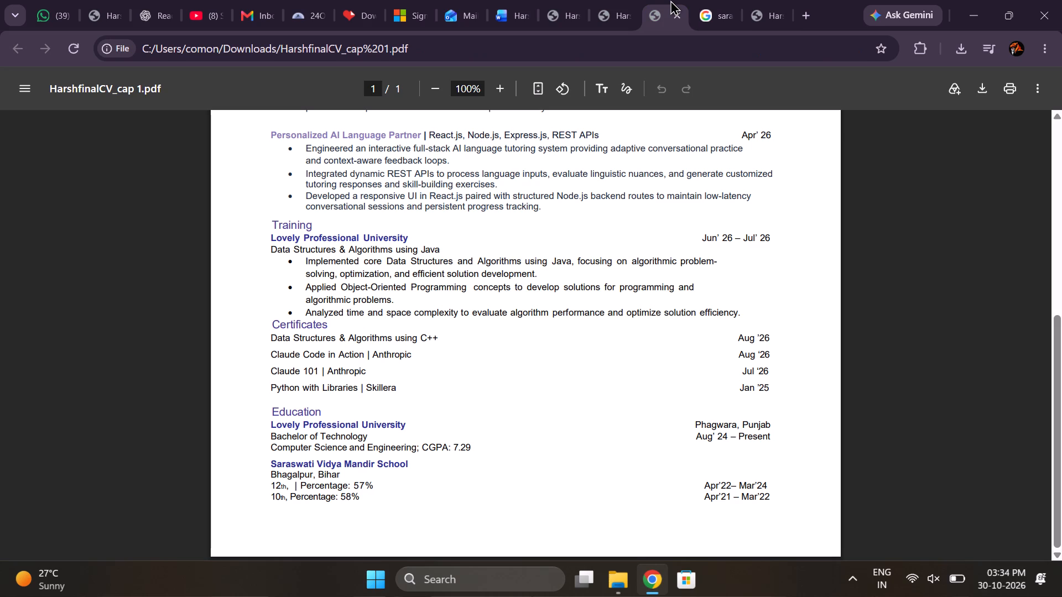
{"action": "left_click", "coordinate": [816, 13]}
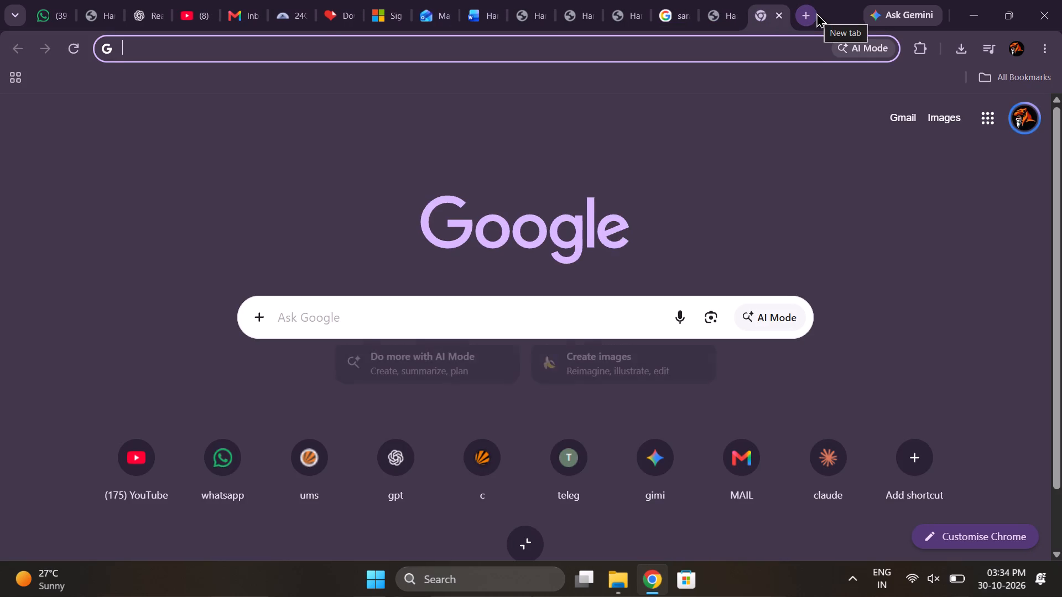
{"action": "key", "text": "a"}
{"action": "type", "text": "ta"}
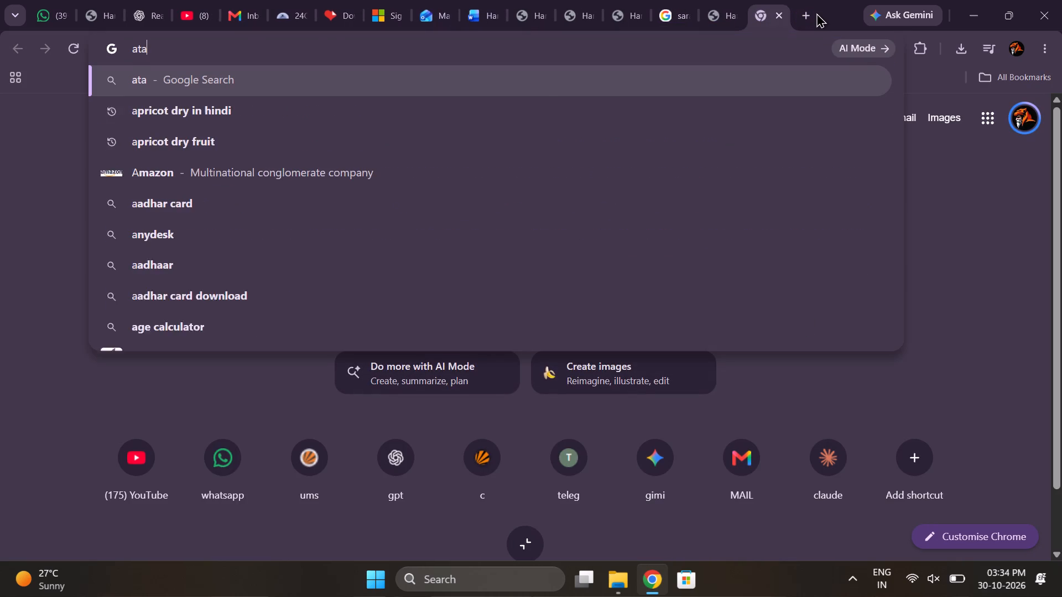
{"action": "key", "text": "Home"}
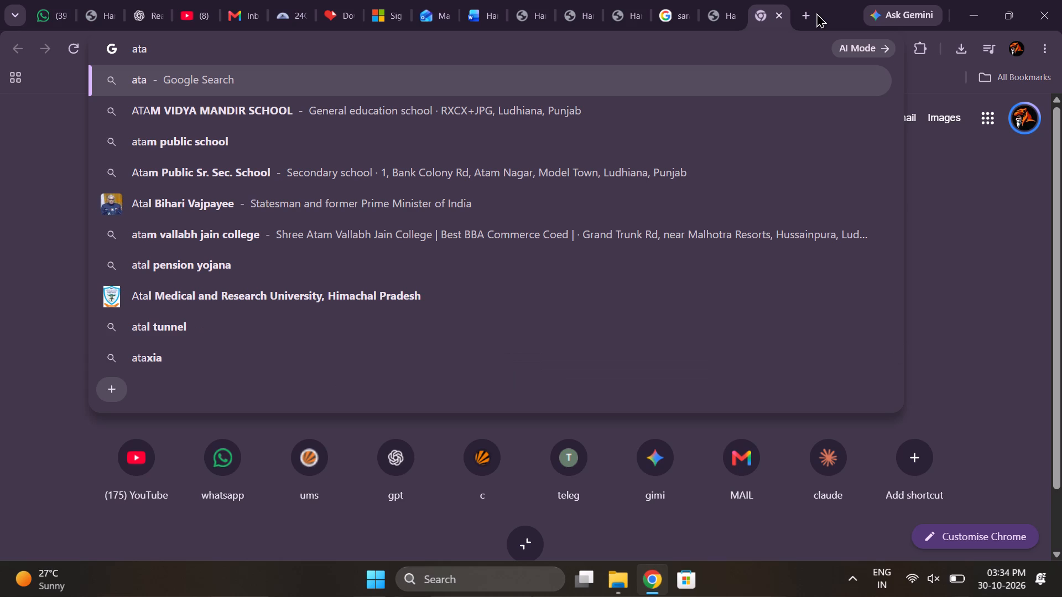
{"action": "key", "text": "Right"}
{"action": "key", "text": "Right"}
{"action": "key", "text": "Right"}
{"action": "key", "text": "Right"}
{"action": "key", "text": "Right"}
{"action": "key", "text": "Right"}
{"action": "key", "text": "Right"}
{"action": "key", "text": "BackSpace"}
{"action": "key", "text": "s"}
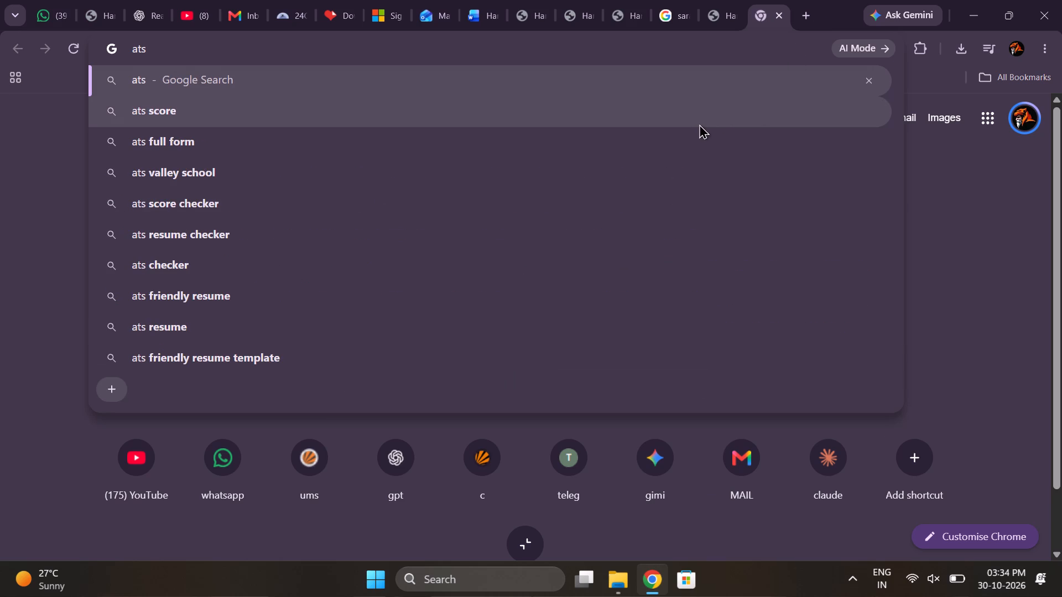
{"action": "left_click", "coordinate": [694, 128]}
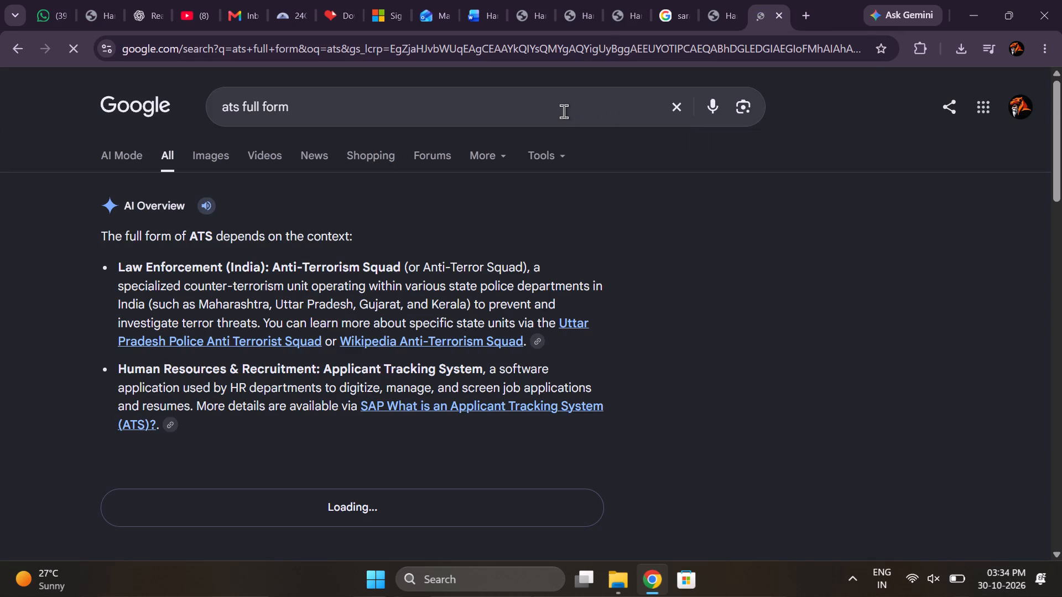
{"action": "left_click", "coordinate": [564, 111]}
{"action": "key", "text": "BackSpace"}
{"action": "key", "text": "BackSpace"}
{"action": "key", "text": "BackSpace"}
{"action": "key", "text": "BackSpace"}
{"action": "key", "text": "BackSpace"}
{"action": "key", "text": "BackSpace"}
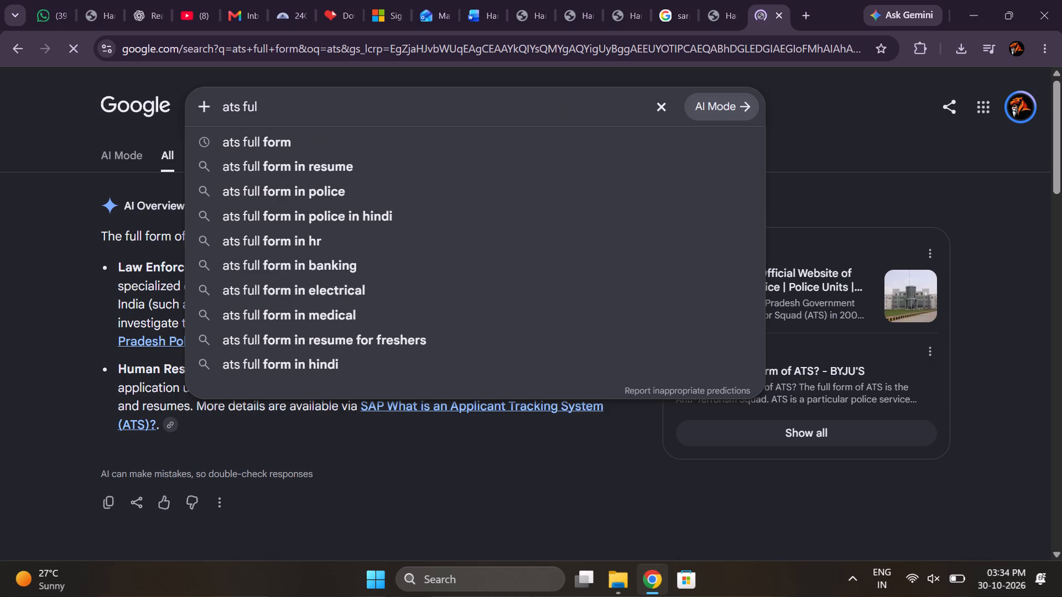
{"action": "key", "text": "BackSpace"}
{"action": "key", "text": "BackSpace"}
{"action": "key", "text": "BackSpace"}
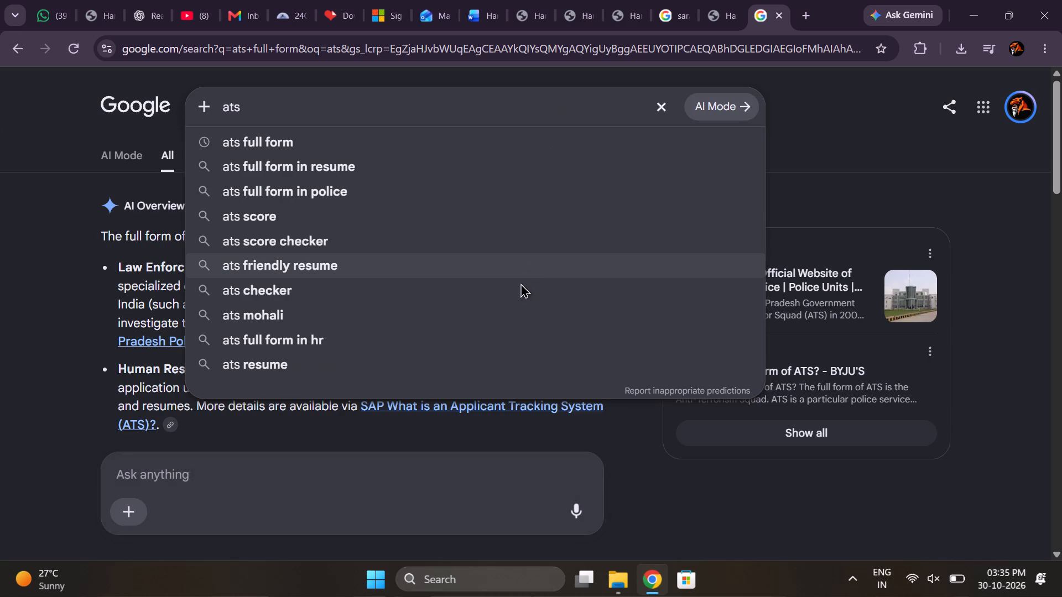
{"action": "left_click", "coordinate": [518, 289]}
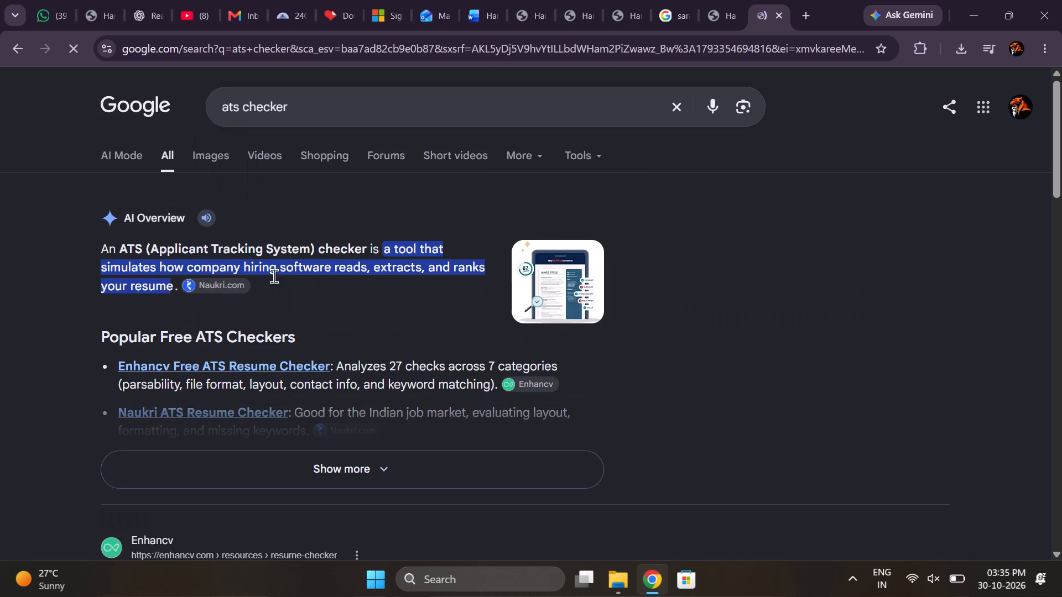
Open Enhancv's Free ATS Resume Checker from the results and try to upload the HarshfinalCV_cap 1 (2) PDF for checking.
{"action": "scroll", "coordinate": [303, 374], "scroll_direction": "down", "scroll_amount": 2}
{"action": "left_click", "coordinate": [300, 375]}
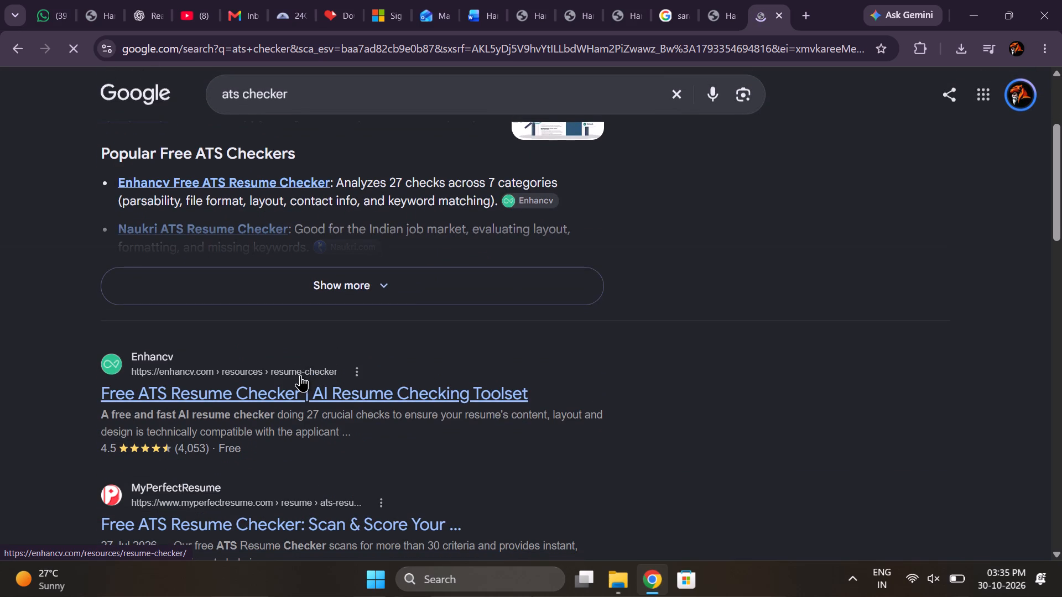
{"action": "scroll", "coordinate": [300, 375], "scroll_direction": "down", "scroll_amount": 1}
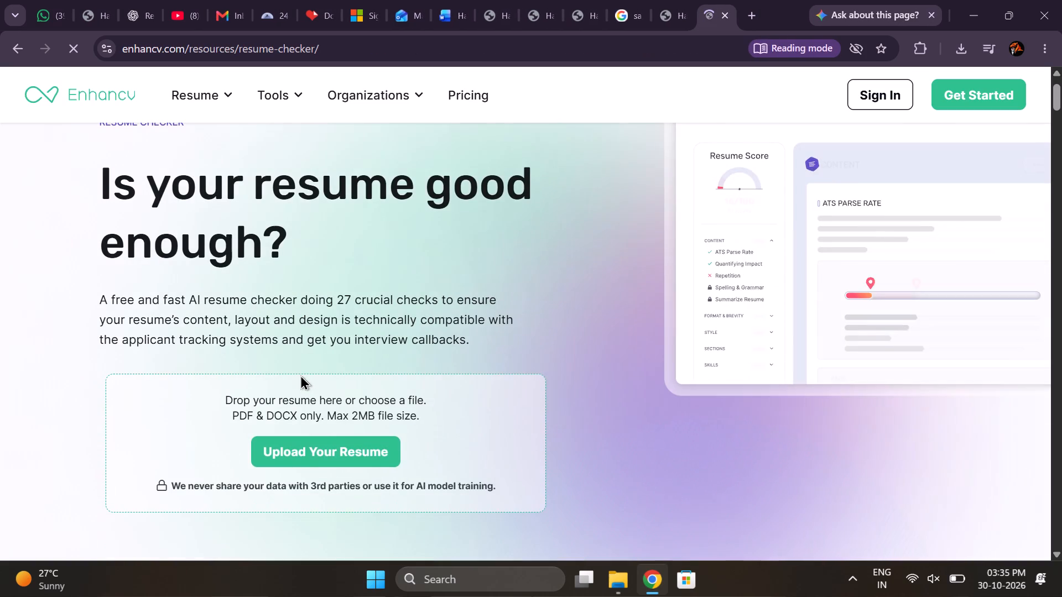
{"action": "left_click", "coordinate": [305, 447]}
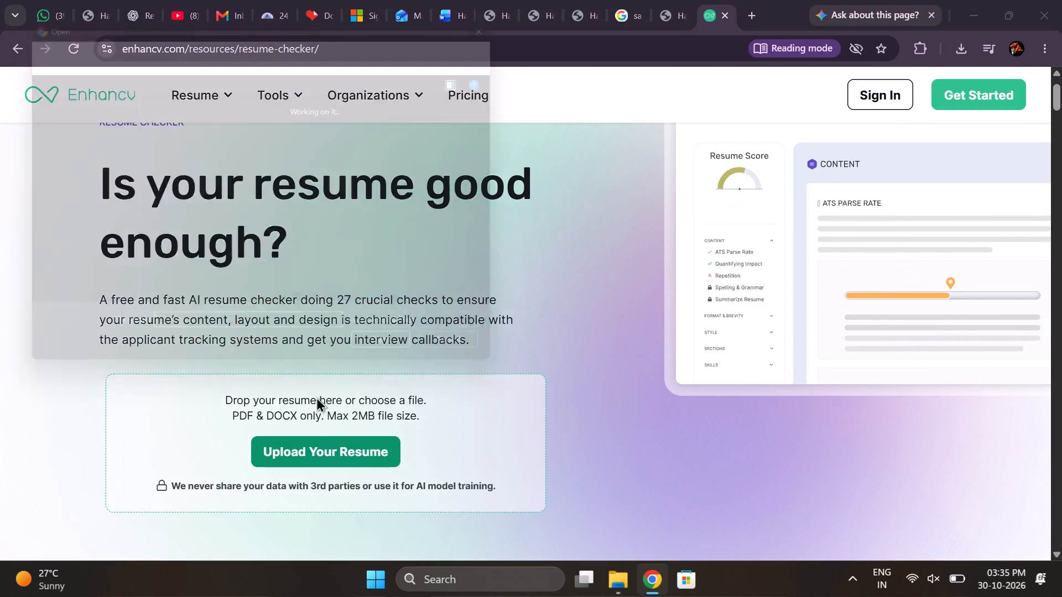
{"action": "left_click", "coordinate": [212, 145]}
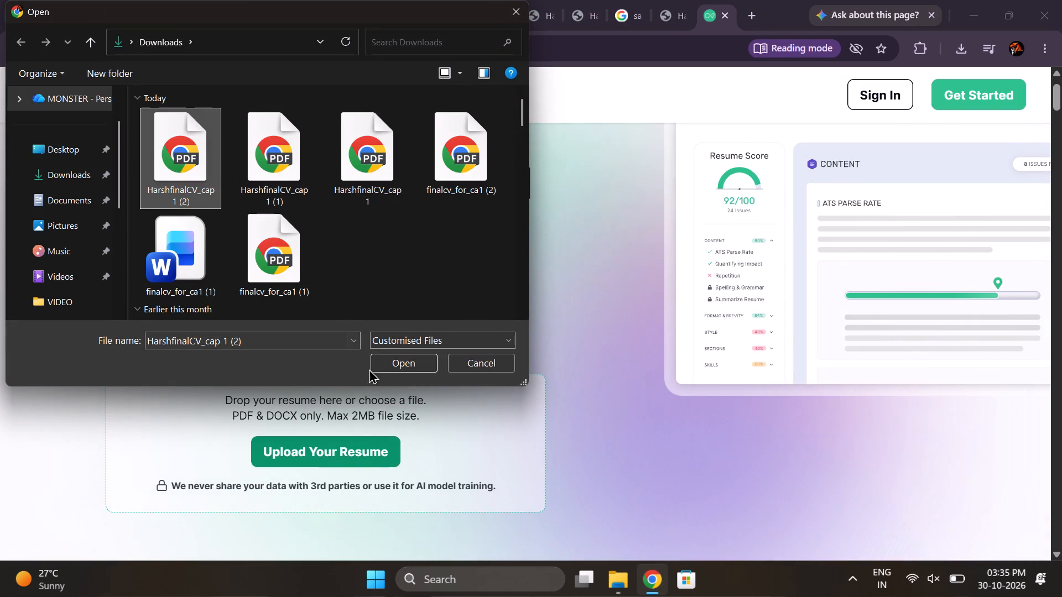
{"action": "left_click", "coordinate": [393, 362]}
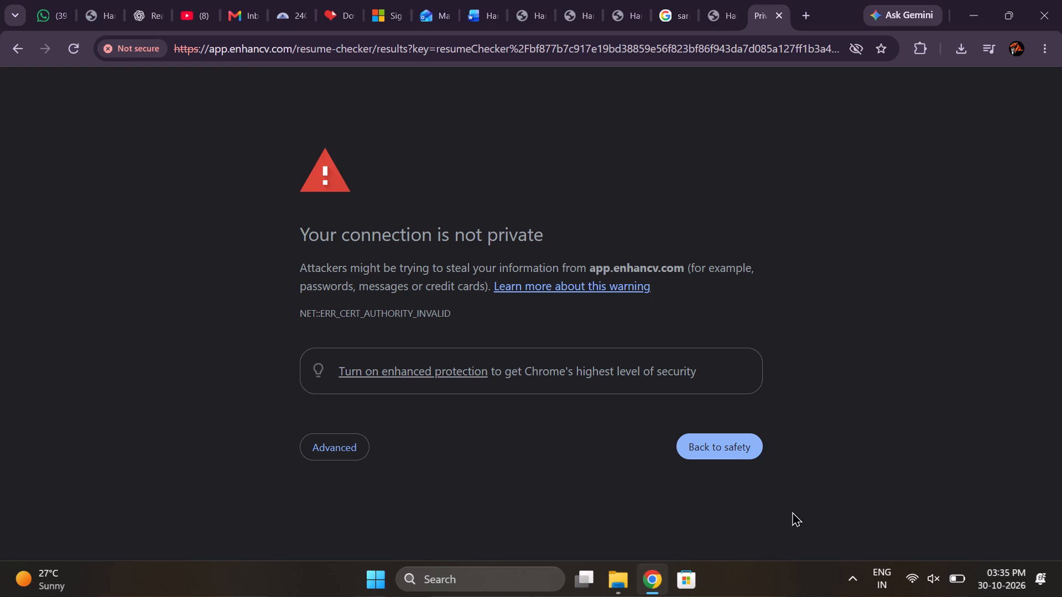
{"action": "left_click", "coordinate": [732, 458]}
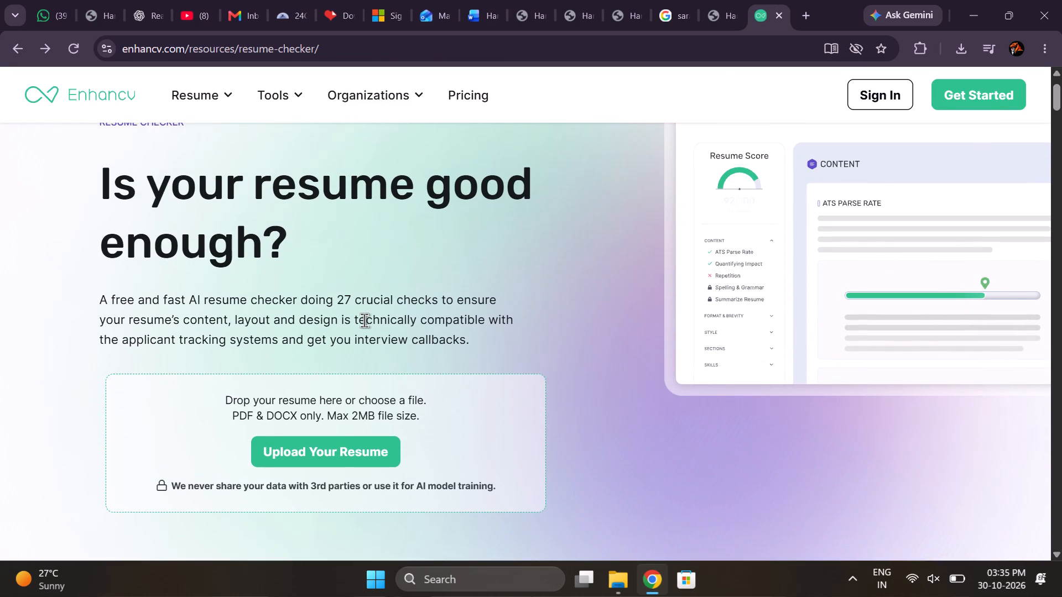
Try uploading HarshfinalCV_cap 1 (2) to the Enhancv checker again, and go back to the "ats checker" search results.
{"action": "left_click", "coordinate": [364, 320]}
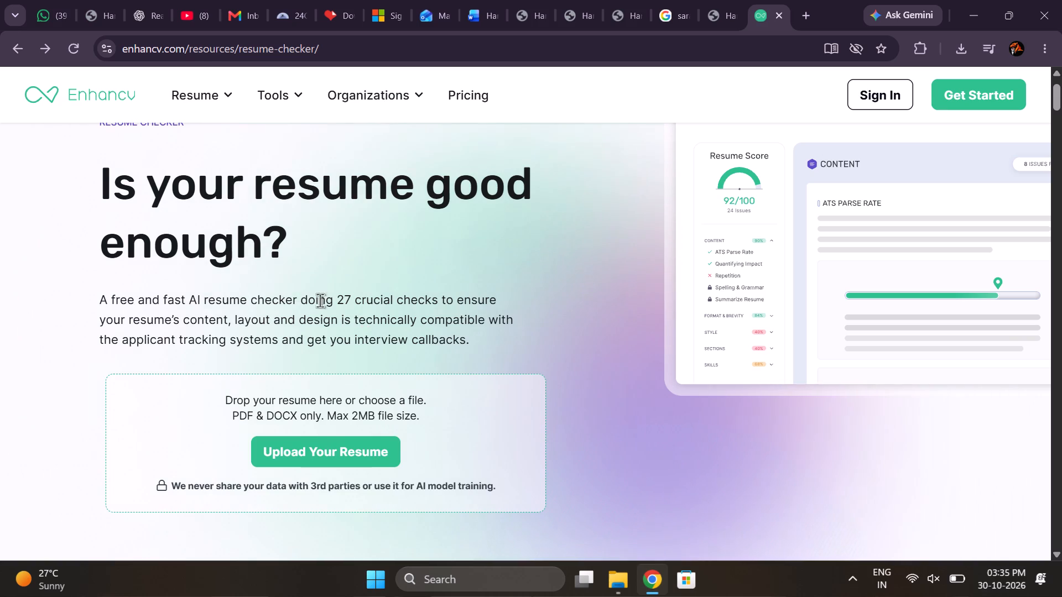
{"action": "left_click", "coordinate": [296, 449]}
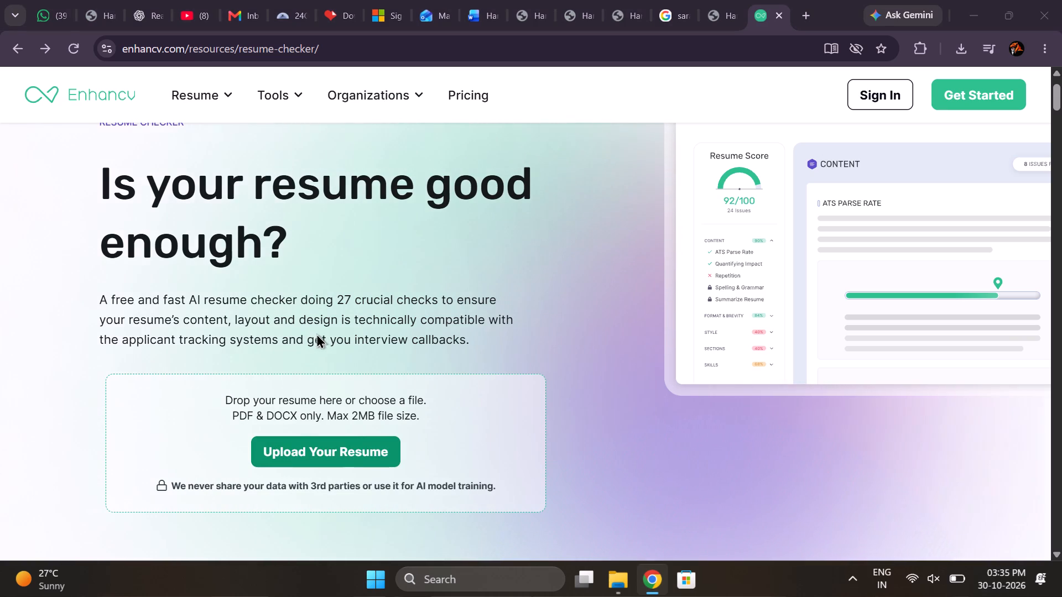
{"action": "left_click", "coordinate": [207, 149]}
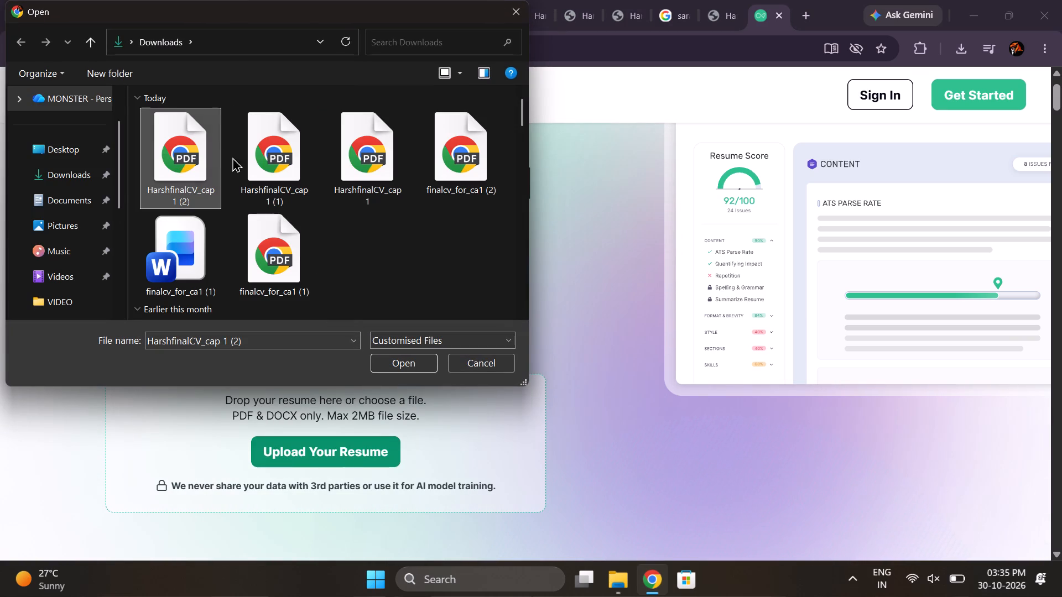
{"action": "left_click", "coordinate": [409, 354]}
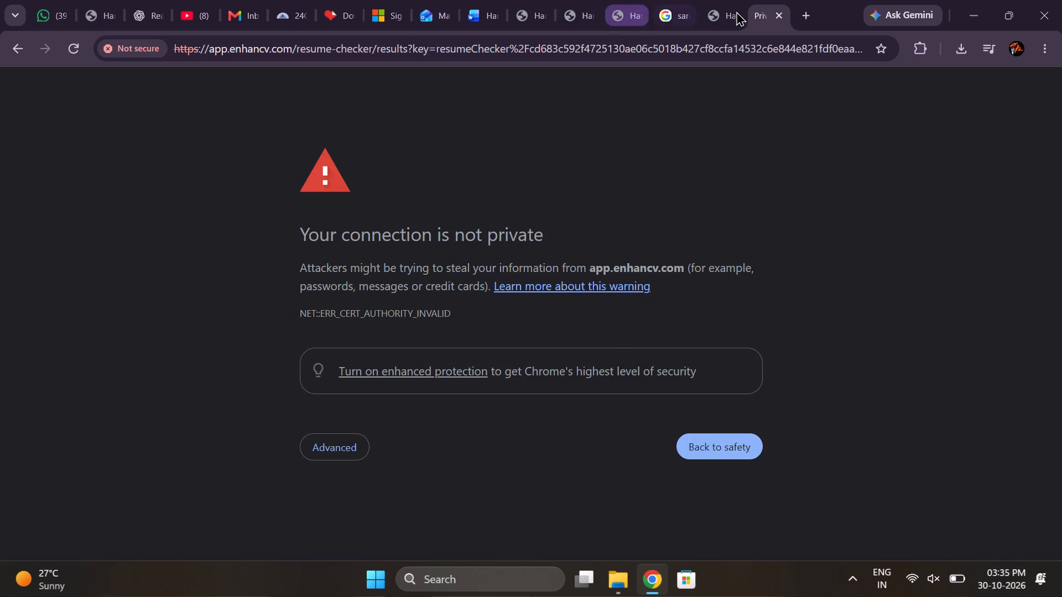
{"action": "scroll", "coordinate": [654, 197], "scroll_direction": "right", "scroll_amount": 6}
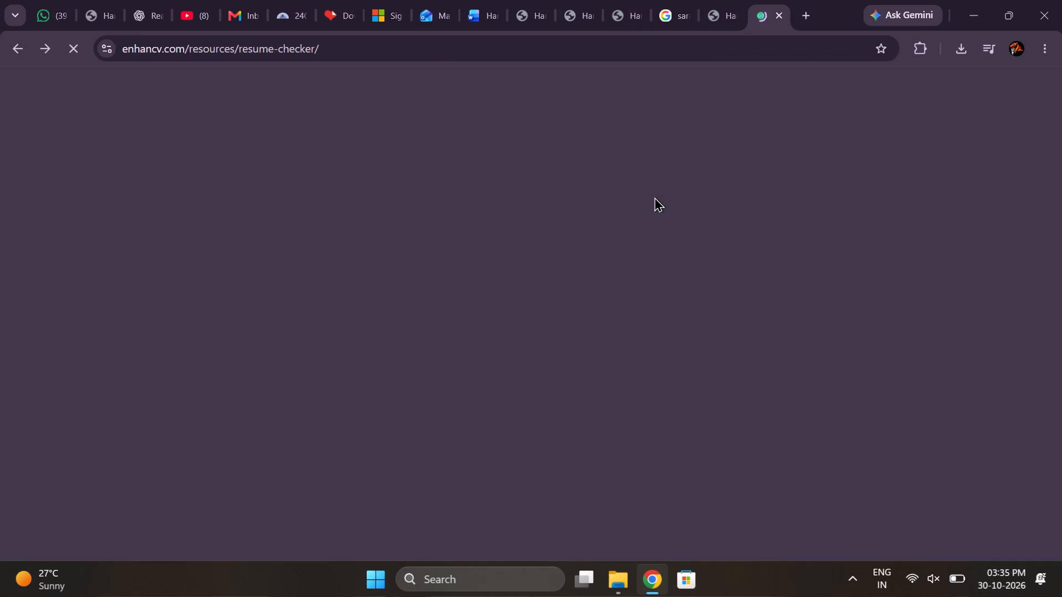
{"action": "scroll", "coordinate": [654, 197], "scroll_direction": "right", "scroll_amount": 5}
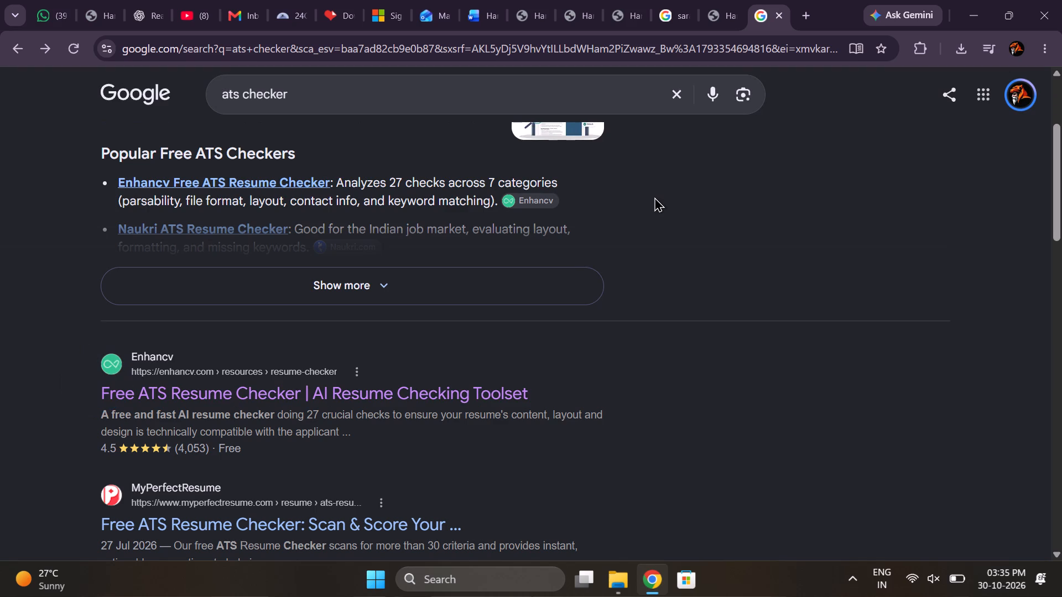
Open the Jobscan ATS Resume Checker from the results and upload the HarshfinalCV_cap 1 (2) PDF to its free resume scan.
{"action": "scroll", "coordinate": [348, 384], "scroll_direction": "down", "scroll_amount": 6}
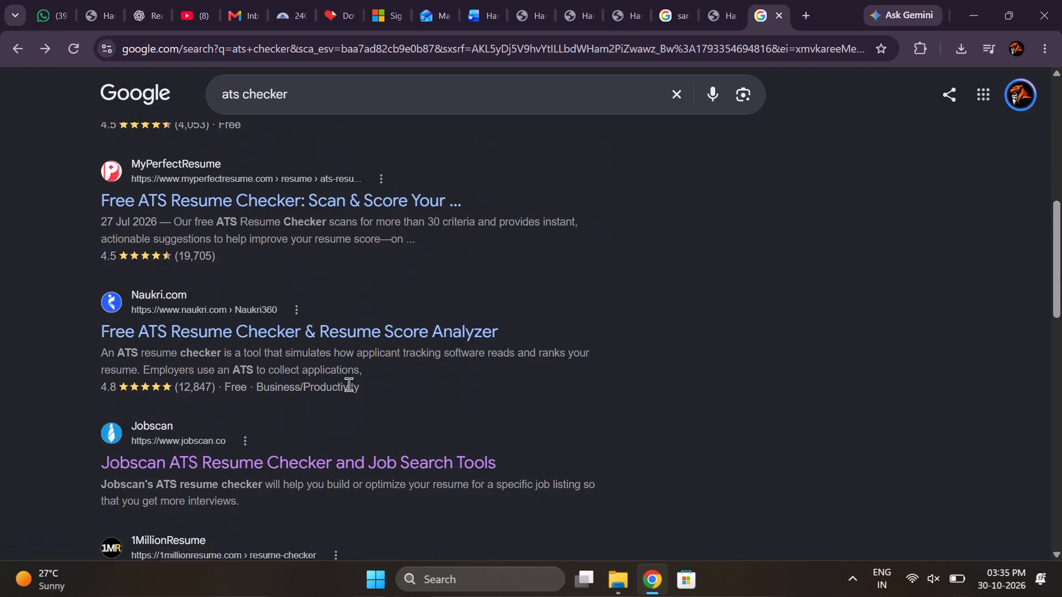
{"action": "scroll", "coordinate": [348, 384], "scroll_direction": "down", "scroll_amount": 1}
{"action": "left_click", "coordinate": [346, 404]}
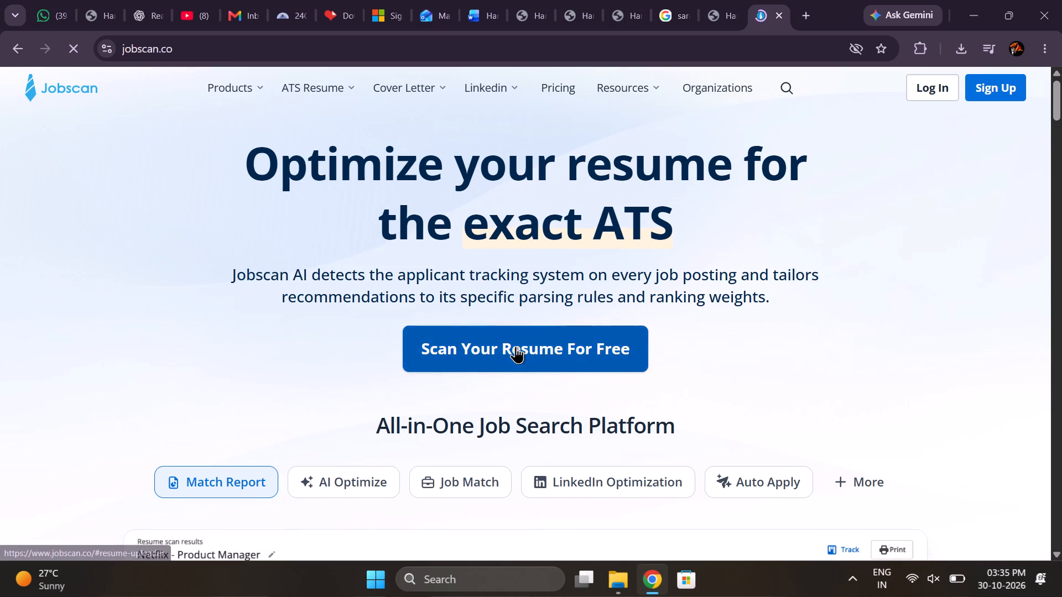
{"action": "left_click", "coordinate": [516, 346]}
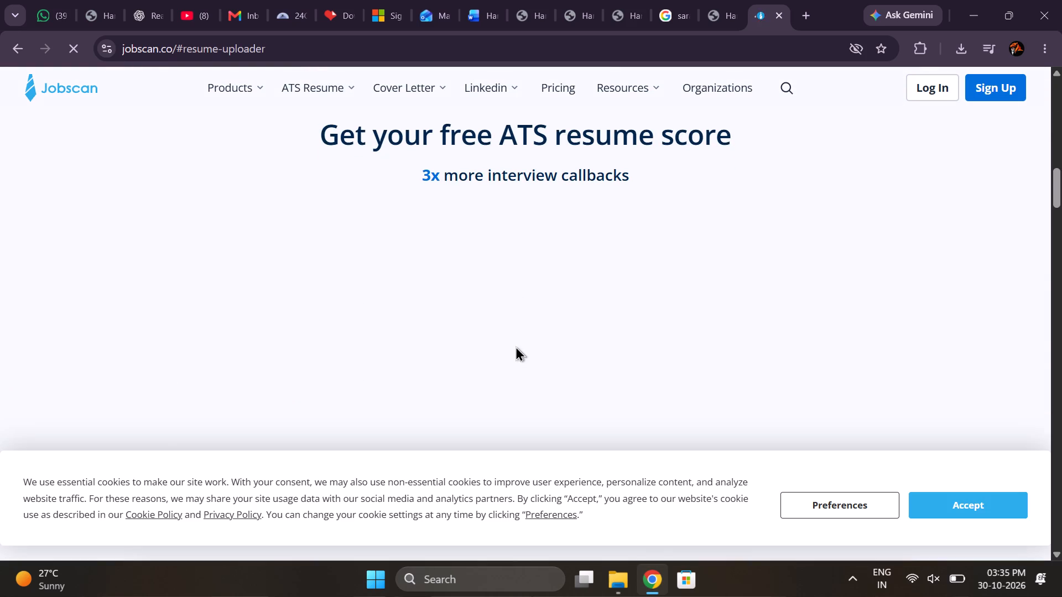
{"action": "left_click", "coordinate": [516, 346]}
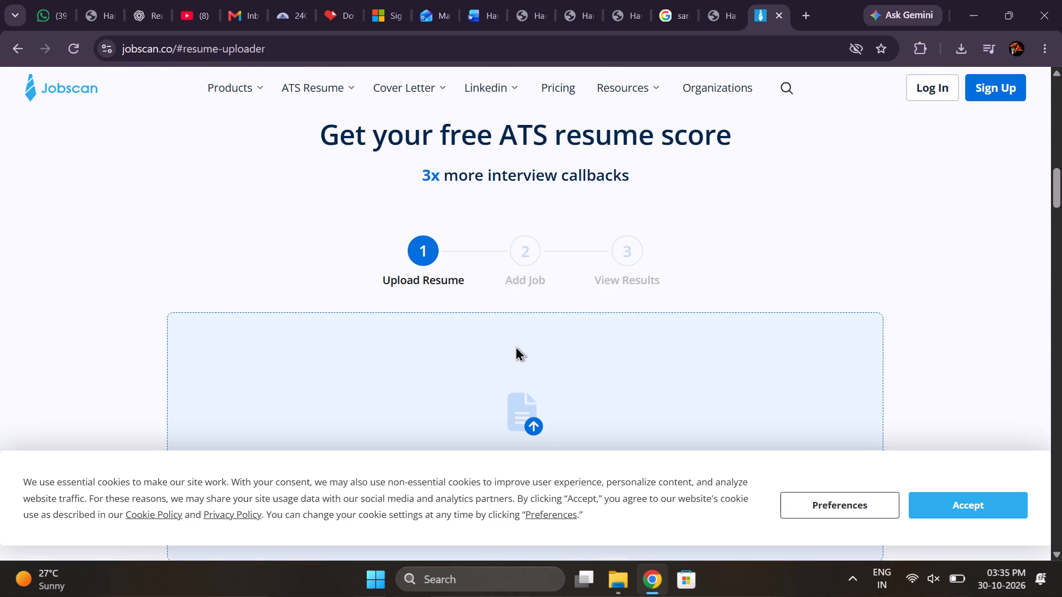
{"action": "left_click", "coordinate": [197, 138]}
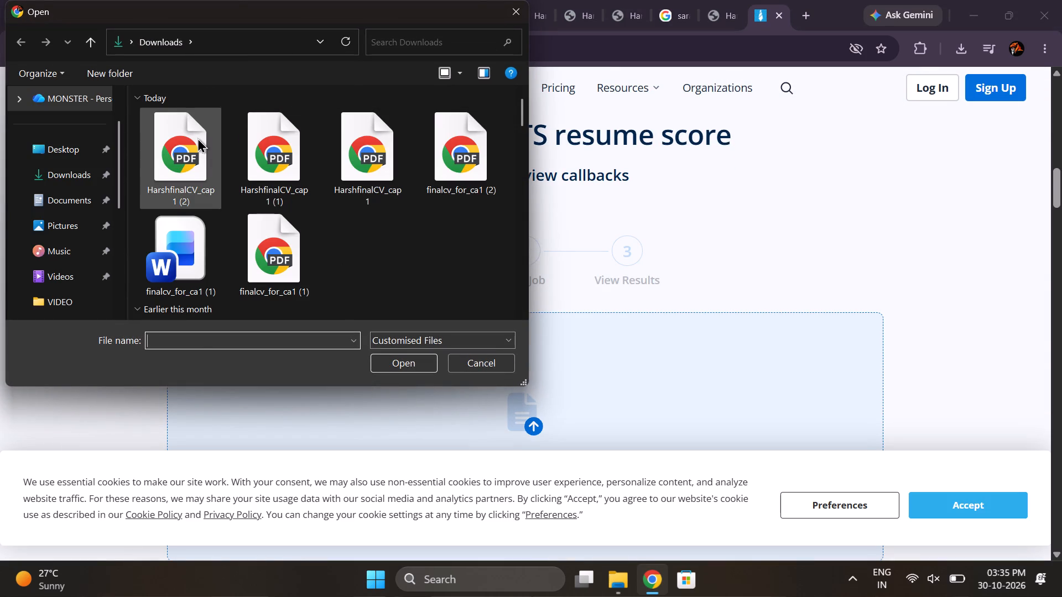
{"action": "left_click", "coordinate": [415, 370]}
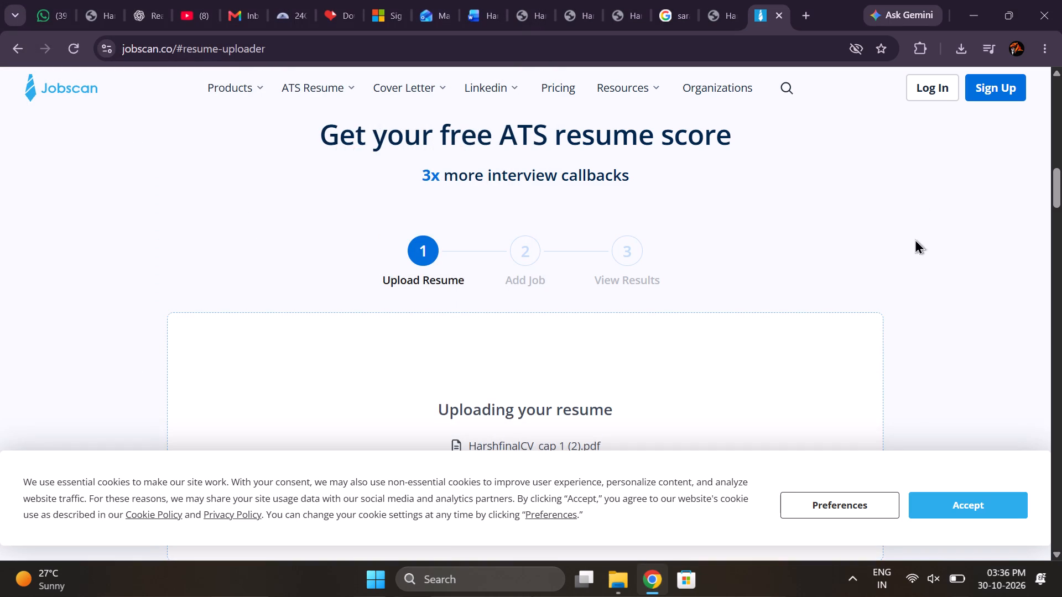
View Jobscan's sample report, and return to the resume scan page.
{"action": "scroll", "coordinate": [915, 239], "scroll_direction": "down", "scroll_amount": 2}
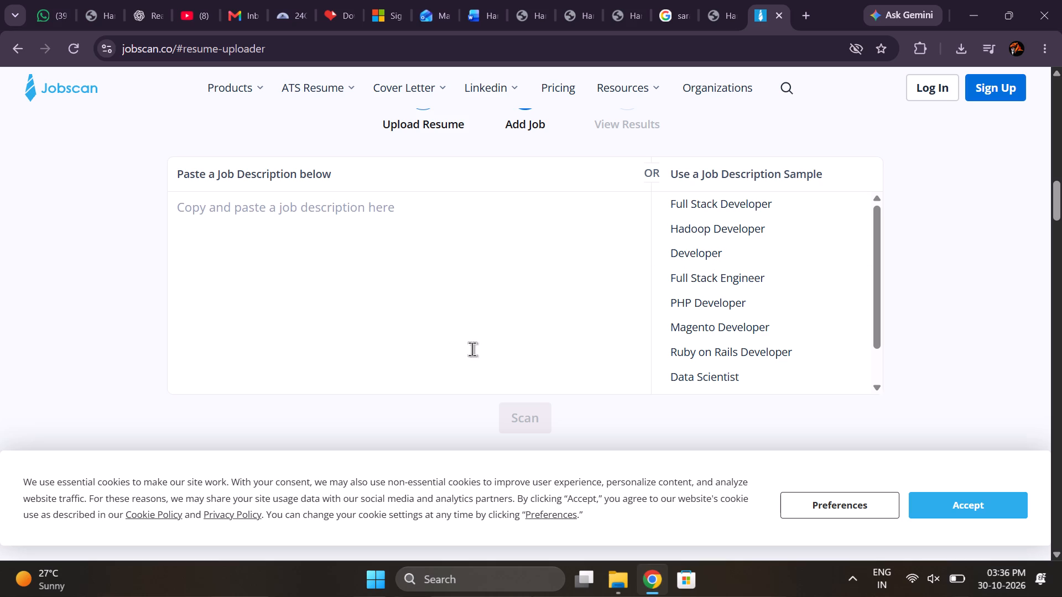
{"action": "scroll", "coordinate": [472, 349], "scroll_direction": "down", "scroll_amount": 2}
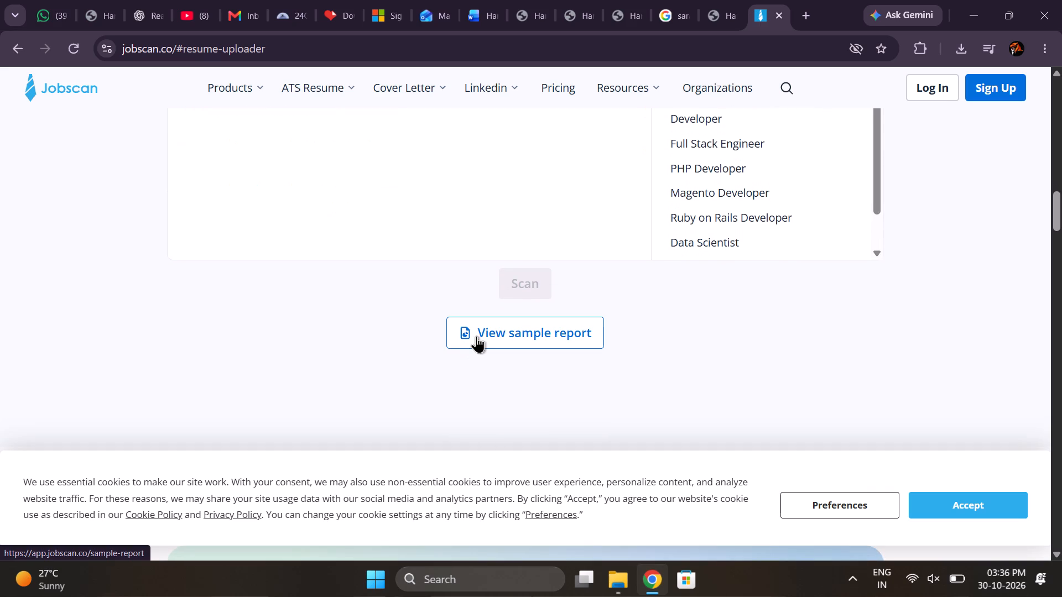
{"action": "left_click", "coordinate": [513, 336]}
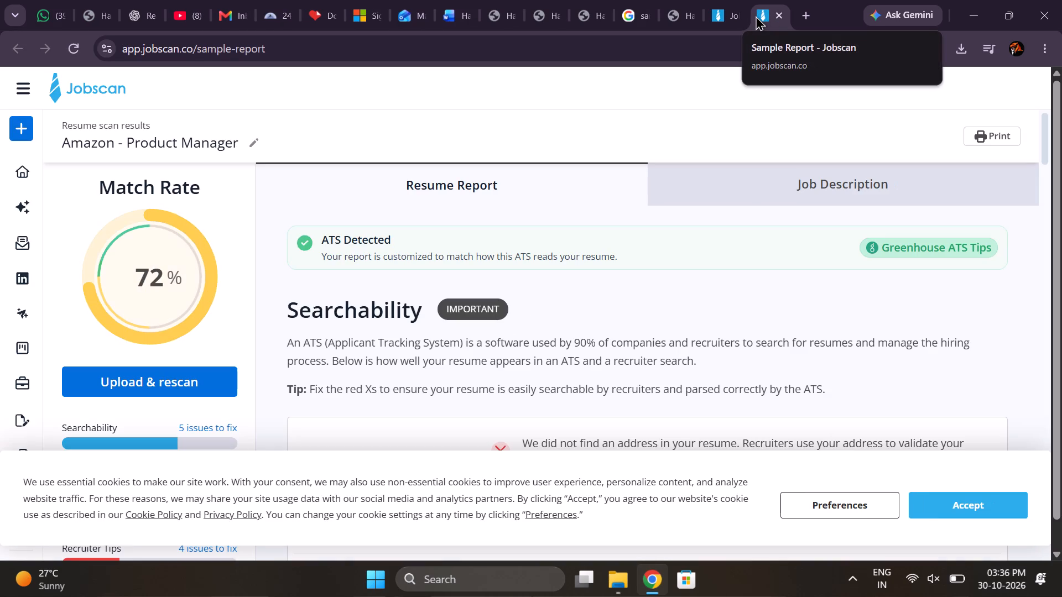
{"action": "left_click", "coordinate": [715, 14]}
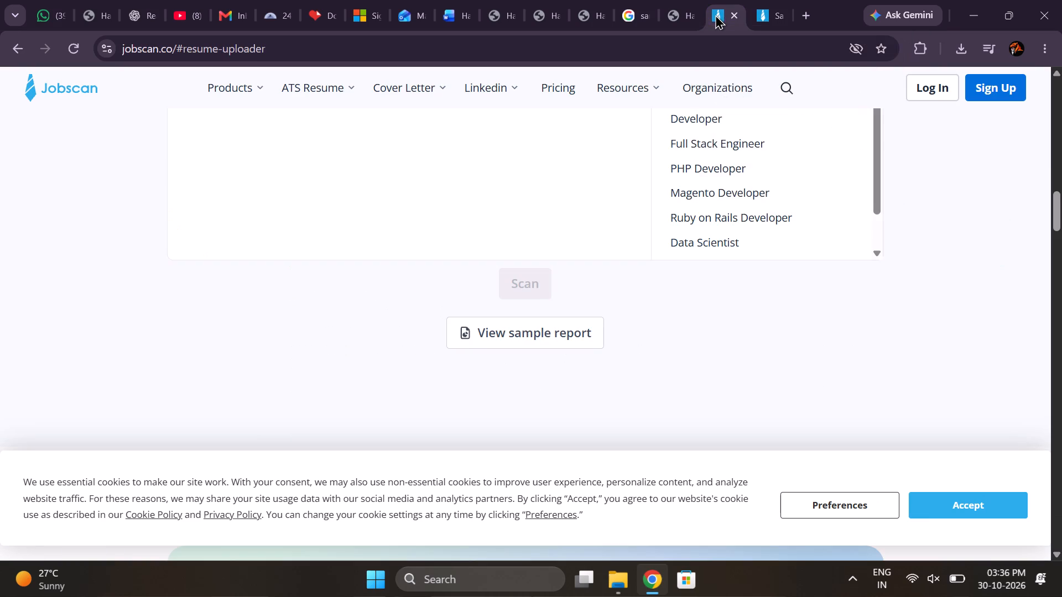
Use the Full Stack Developer sample as the job description for the resume scan.
{"action": "scroll", "coordinate": [585, 236], "scroll_direction": "up", "scroll_amount": 1}
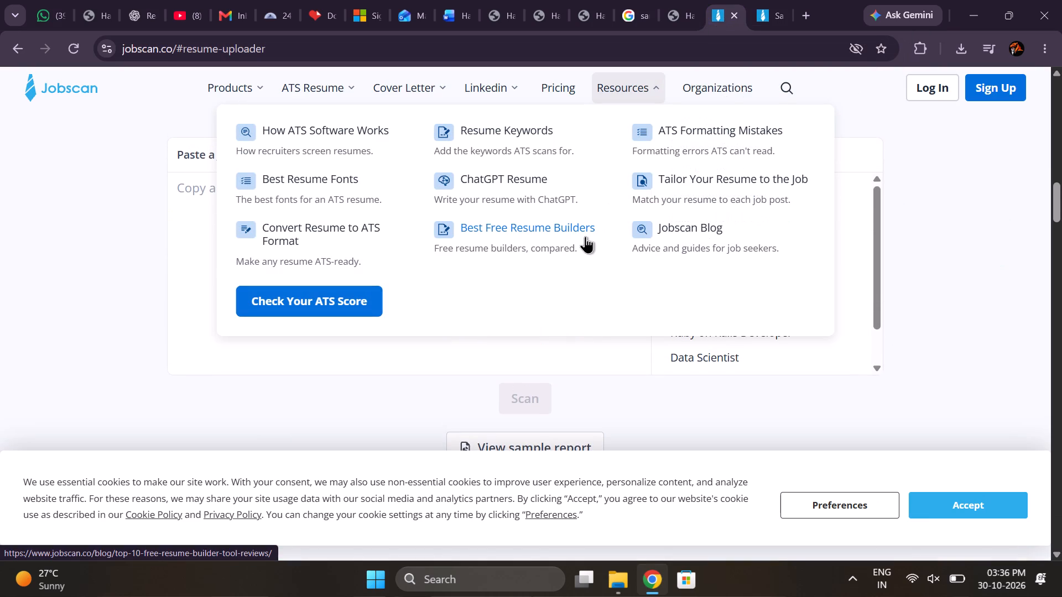
{"action": "scroll", "coordinate": [578, 391], "scroll_direction": "up", "scroll_amount": 2}
{"action": "scroll", "coordinate": [578, 391], "scroll_direction": "down", "scroll_amount": 1}
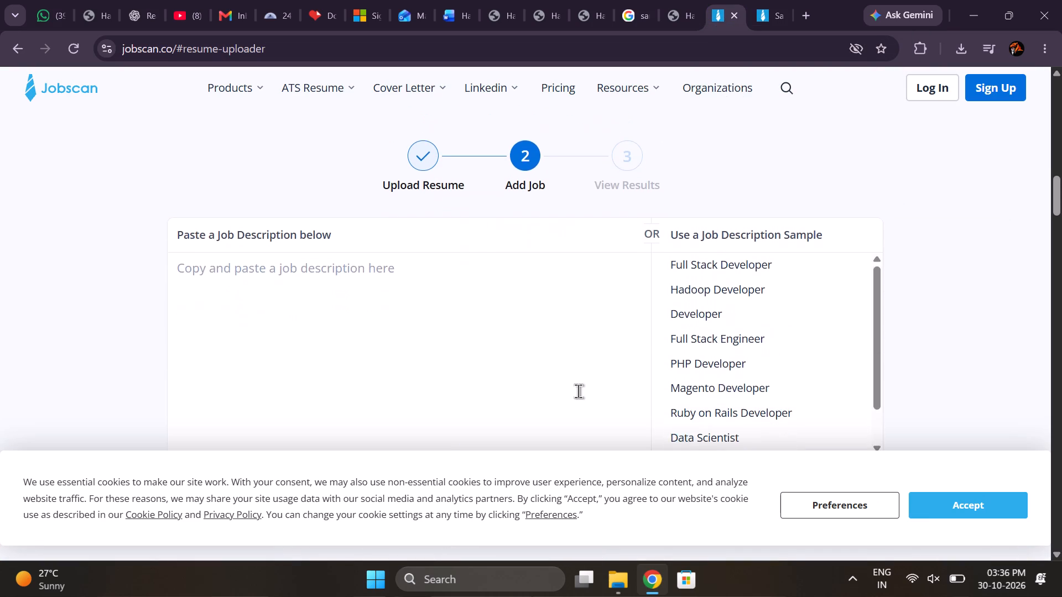
{"action": "scroll", "coordinate": [578, 391], "scroll_direction": "down", "scroll_amount": 3}
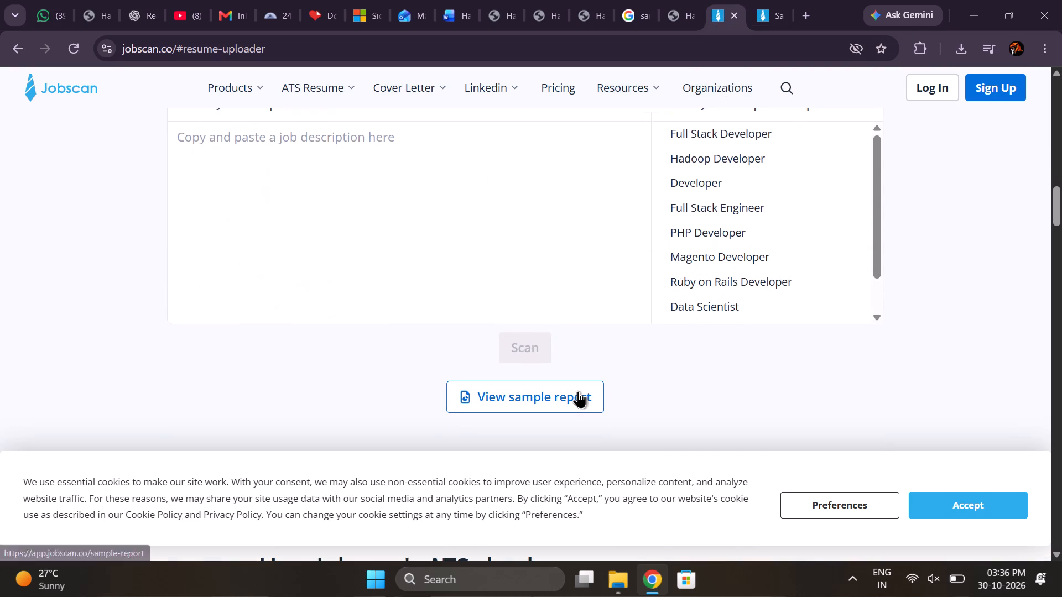
{"action": "scroll", "coordinate": [578, 391], "scroll_direction": "up", "scroll_amount": 1}
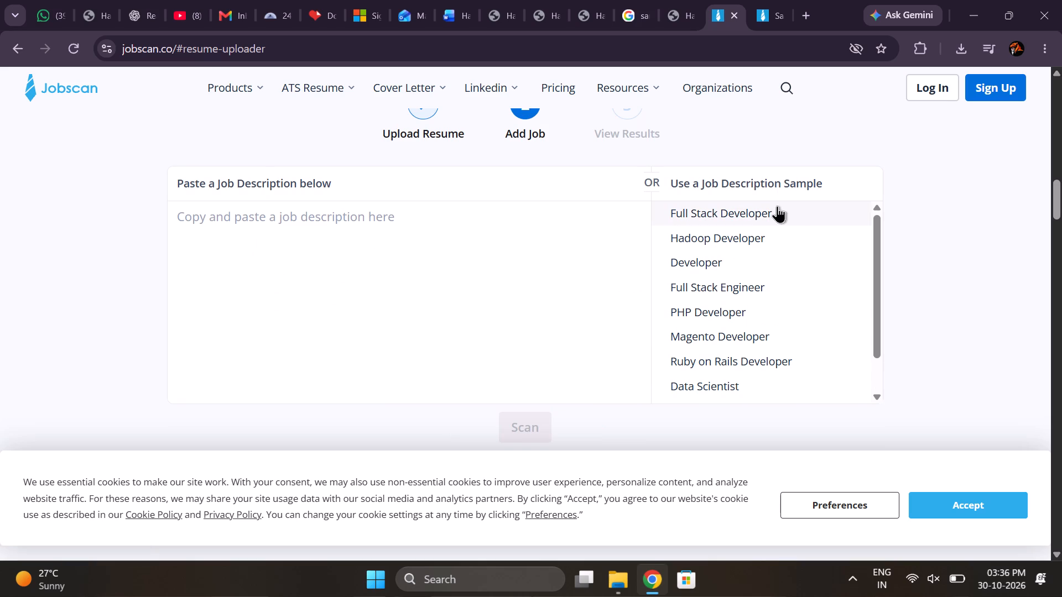
{"action": "left_click", "coordinate": [777, 206]}
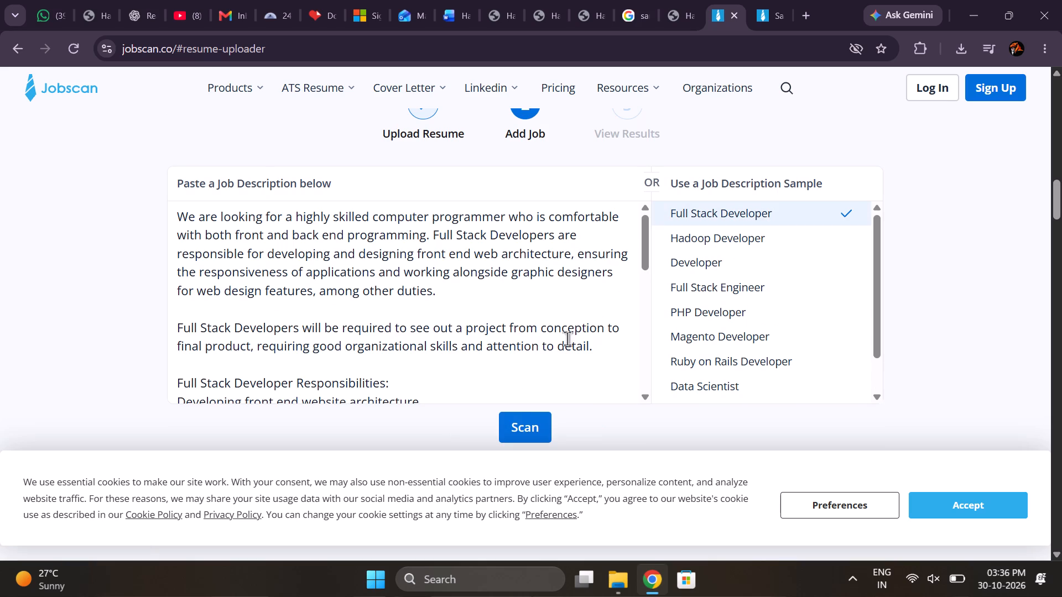
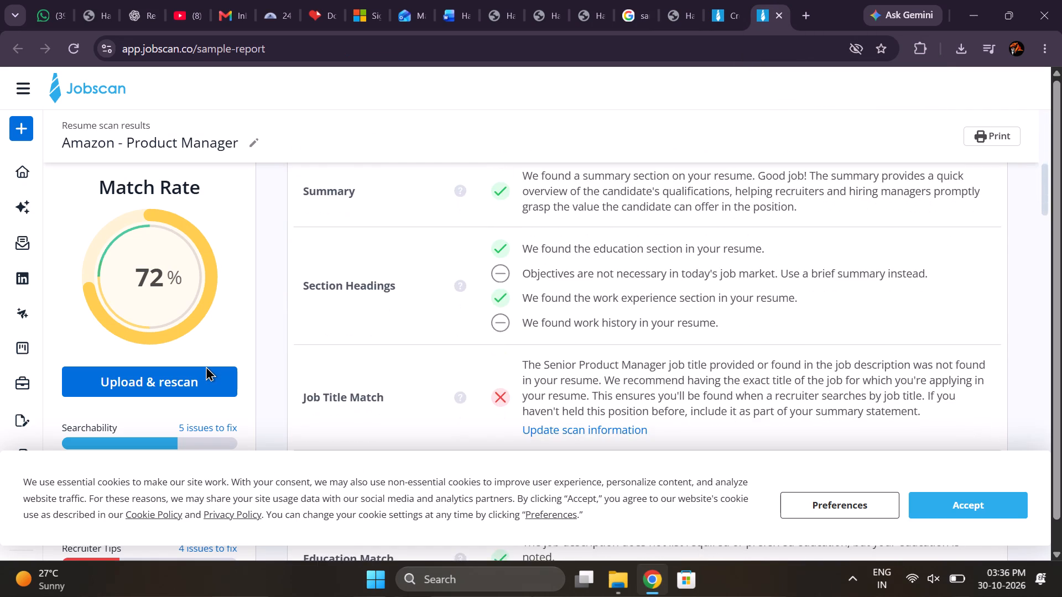
Review the Amazon - Product Manager sample scan report, from the searchability checks through the skills comparison to the soft skills section.
{"action": "scroll", "coordinate": [206, 366], "scroll_direction": "down", "scroll_amount": 7}
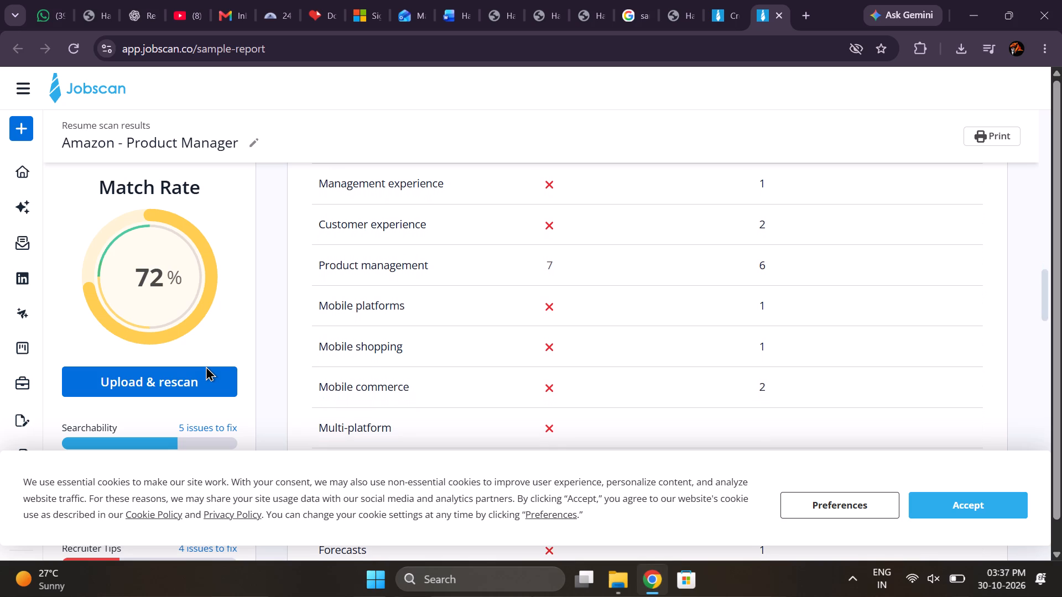
{"action": "scroll", "coordinate": [206, 366], "scroll_direction": "down", "scroll_amount": 4}
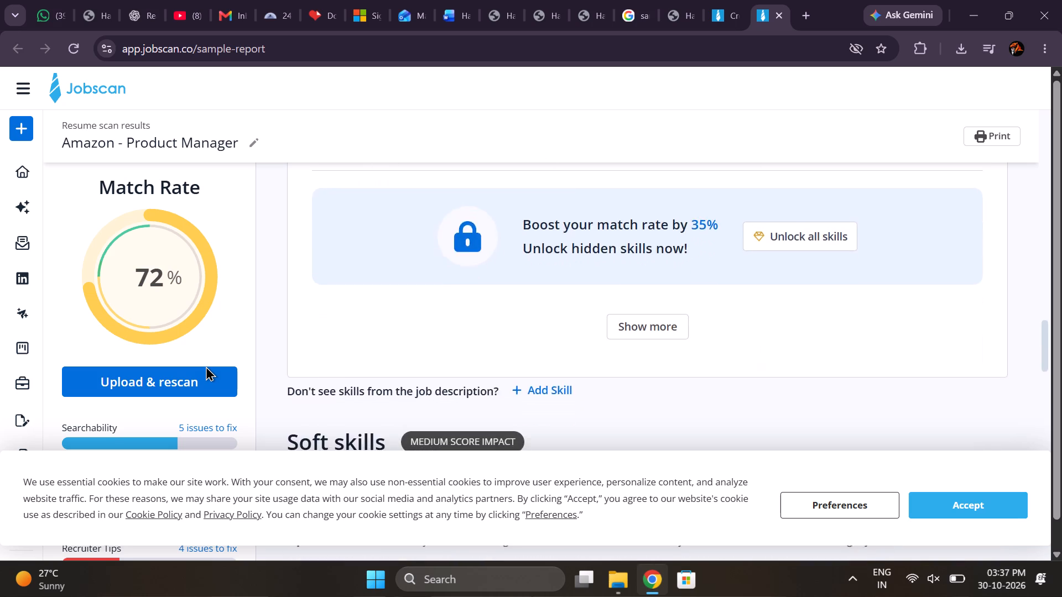
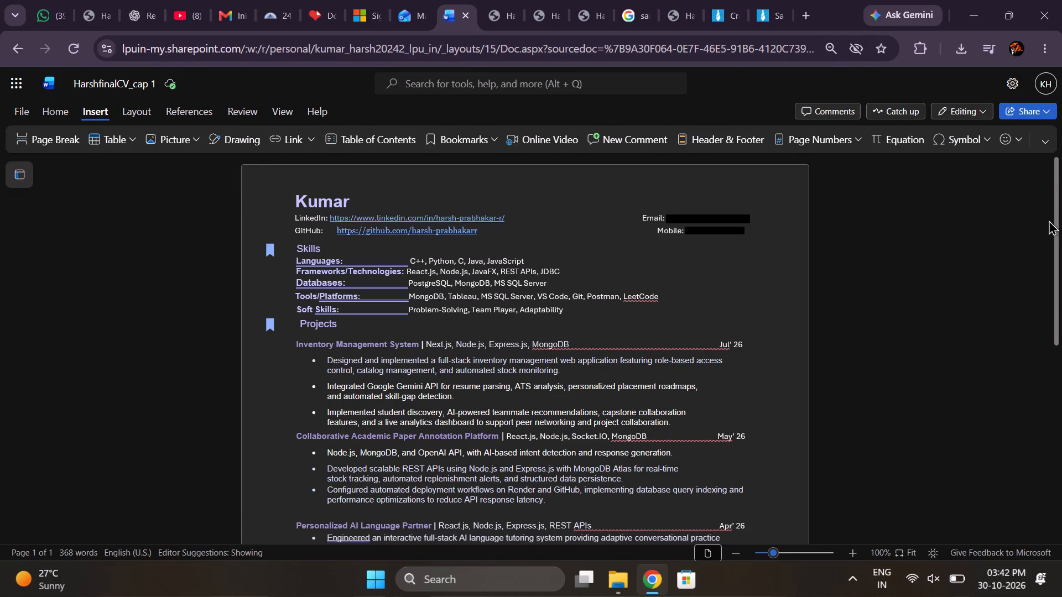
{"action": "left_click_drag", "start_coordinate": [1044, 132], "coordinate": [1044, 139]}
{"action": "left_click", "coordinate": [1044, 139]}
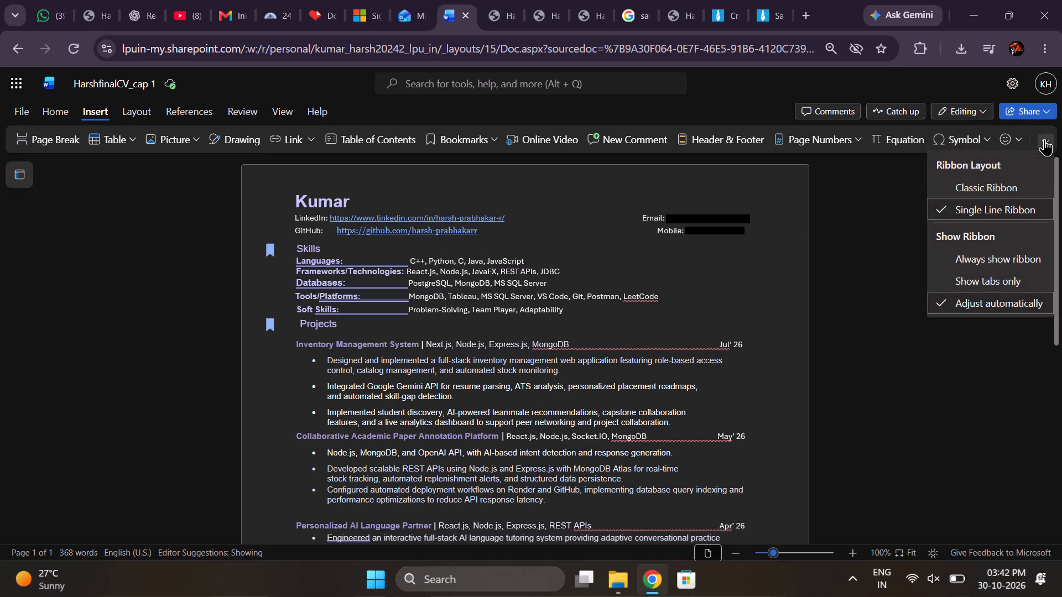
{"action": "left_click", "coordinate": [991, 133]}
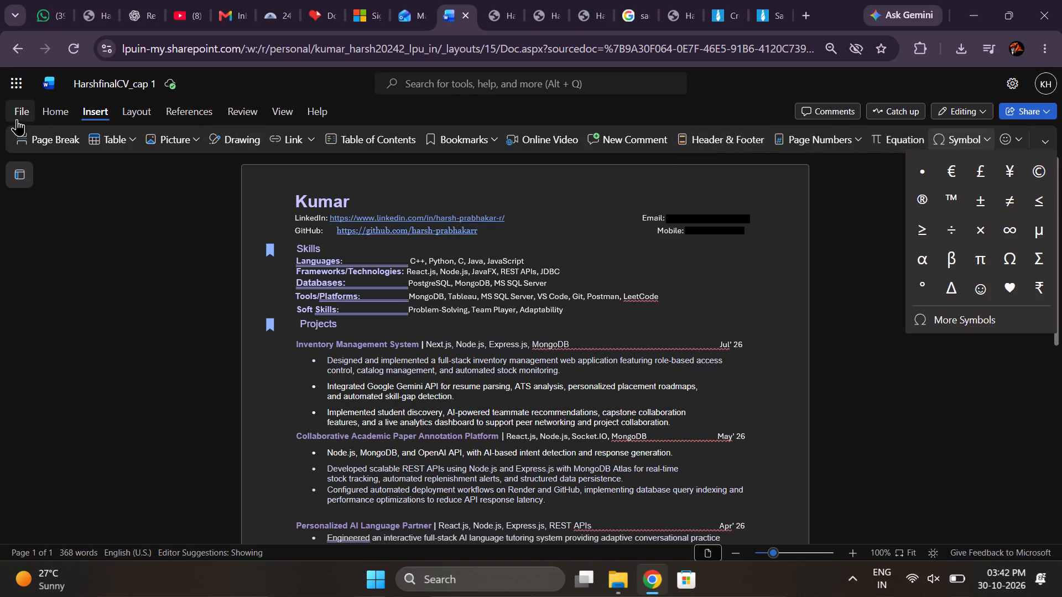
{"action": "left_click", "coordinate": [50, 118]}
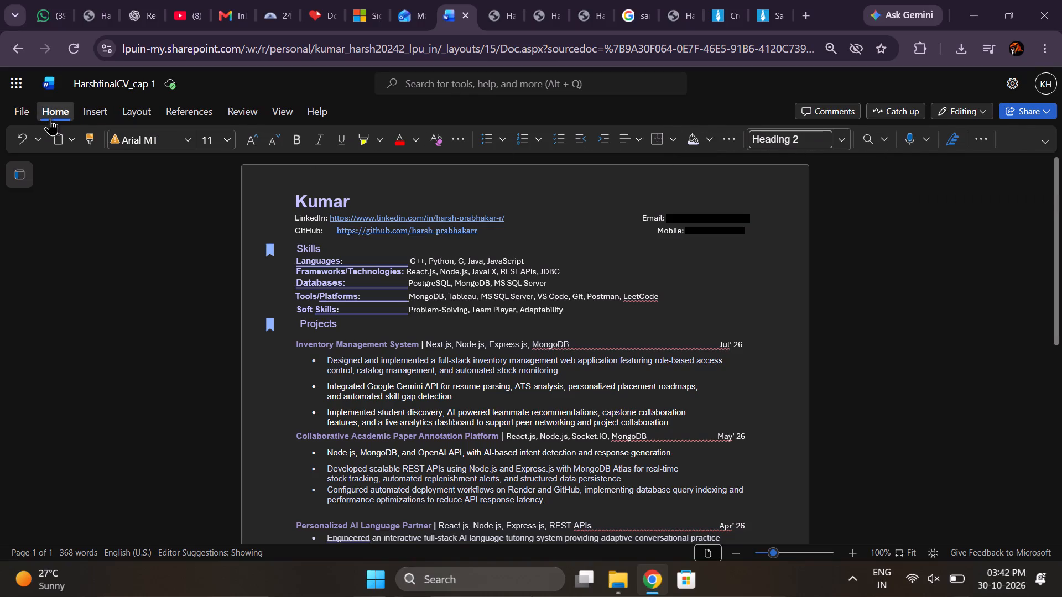
Open a new blank drawing canvas for insertion into the CV document.
{"action": "left_click", "coordinate": [93, 103]}
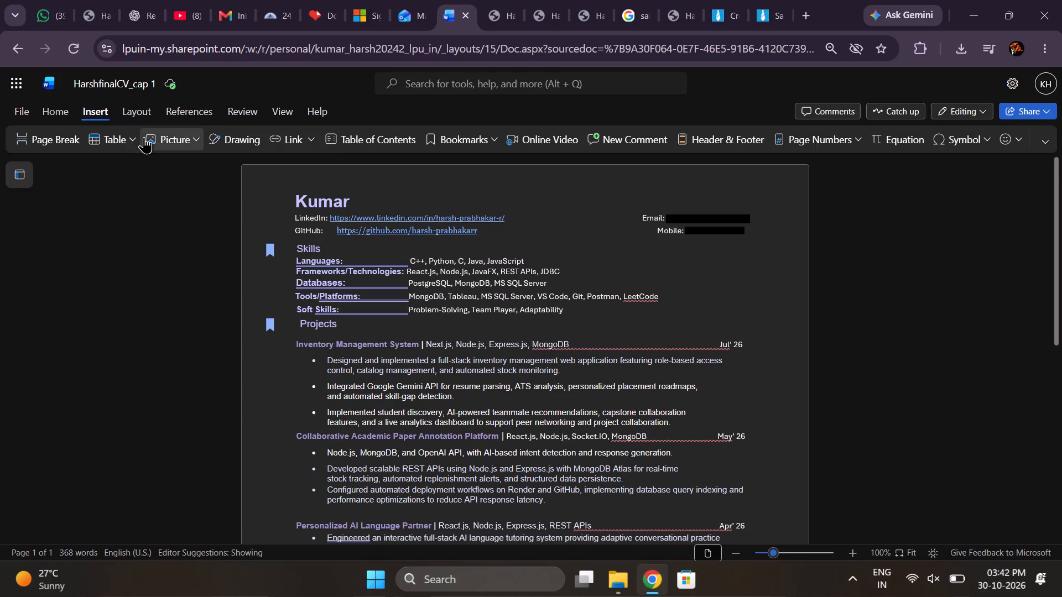
{"action": "left_click", "coordinate": [247, 143]}
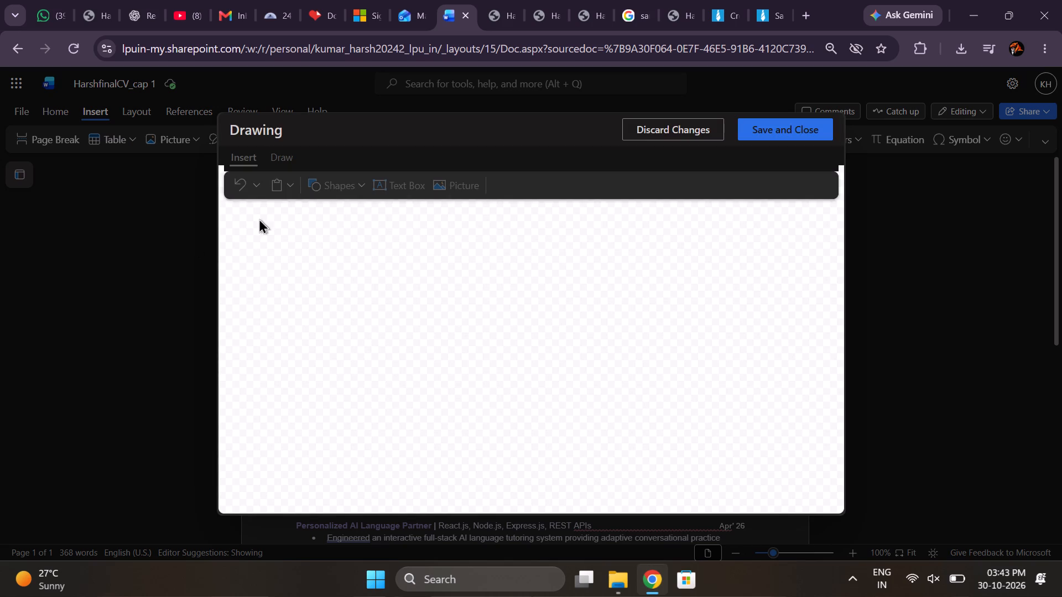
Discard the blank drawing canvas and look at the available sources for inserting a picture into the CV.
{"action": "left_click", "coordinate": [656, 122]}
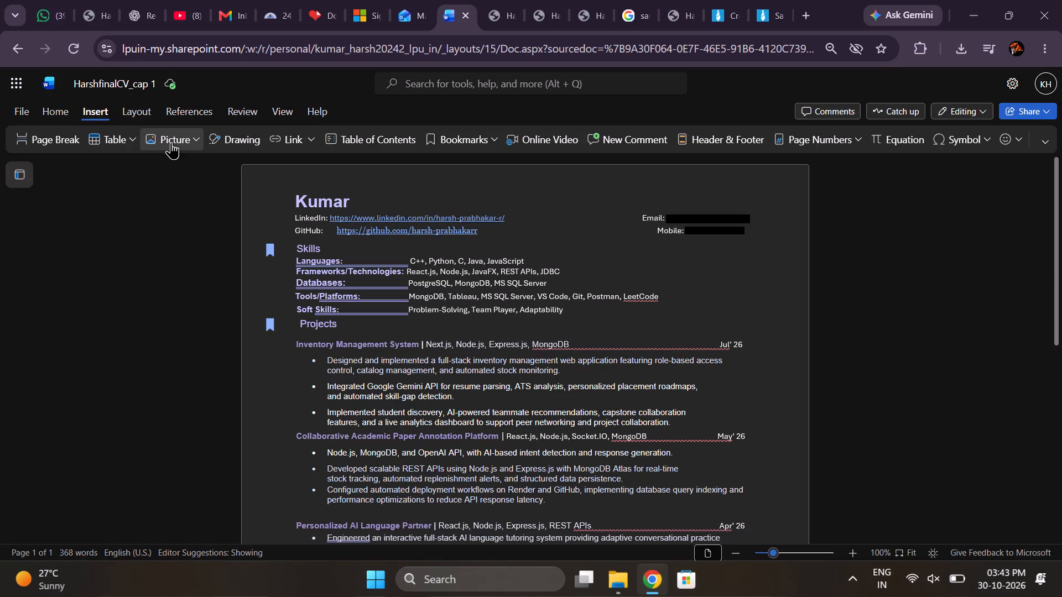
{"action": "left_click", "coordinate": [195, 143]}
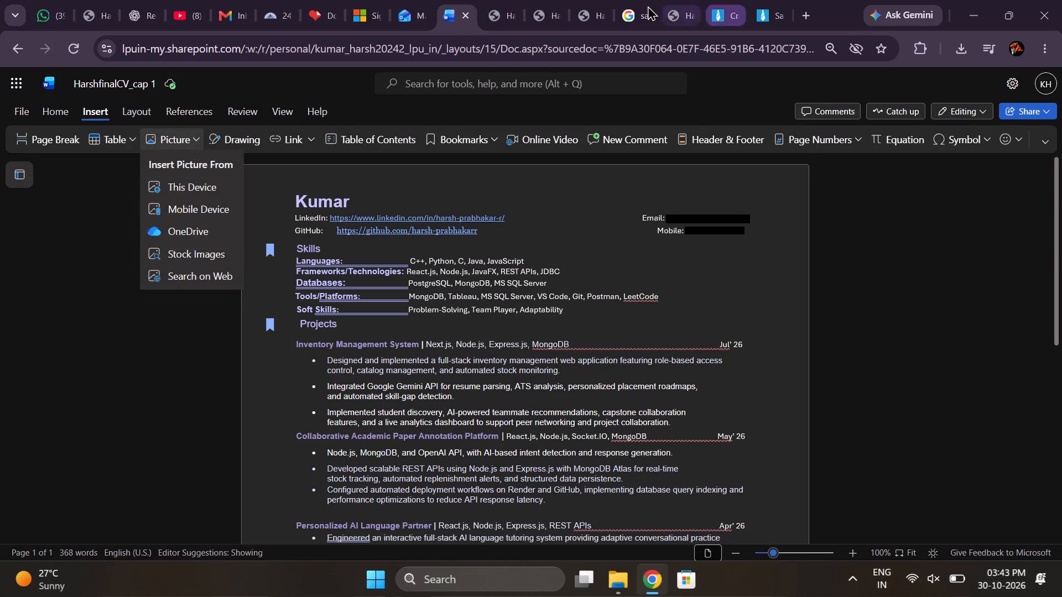
Switch to the exported HarshfinalCV_cap 1 (1).pdf to view the CV's heading and section layout.
{"action": "left_click", "coordinate": [496, 8]}
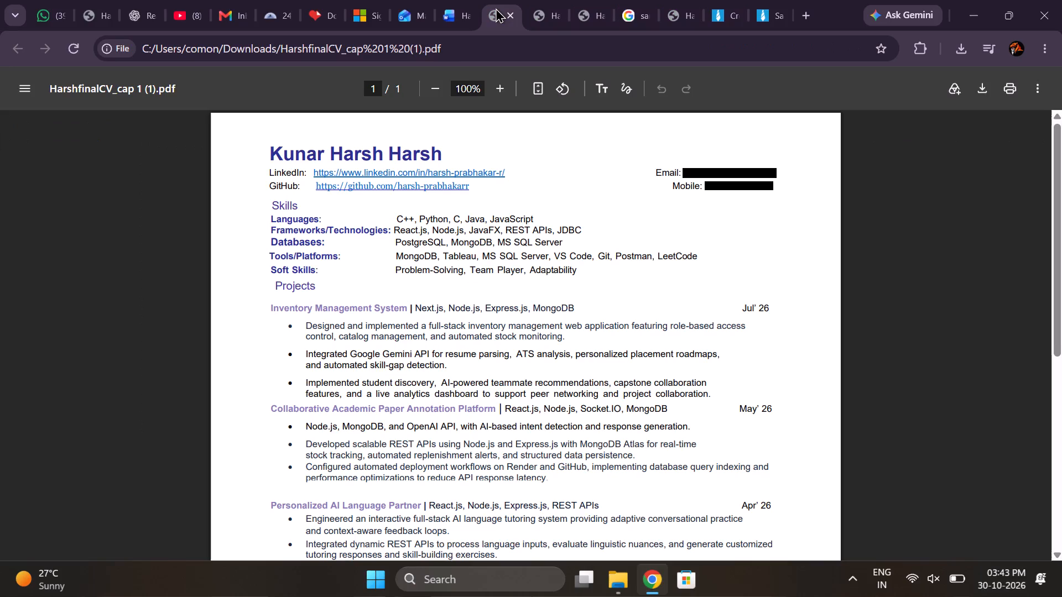
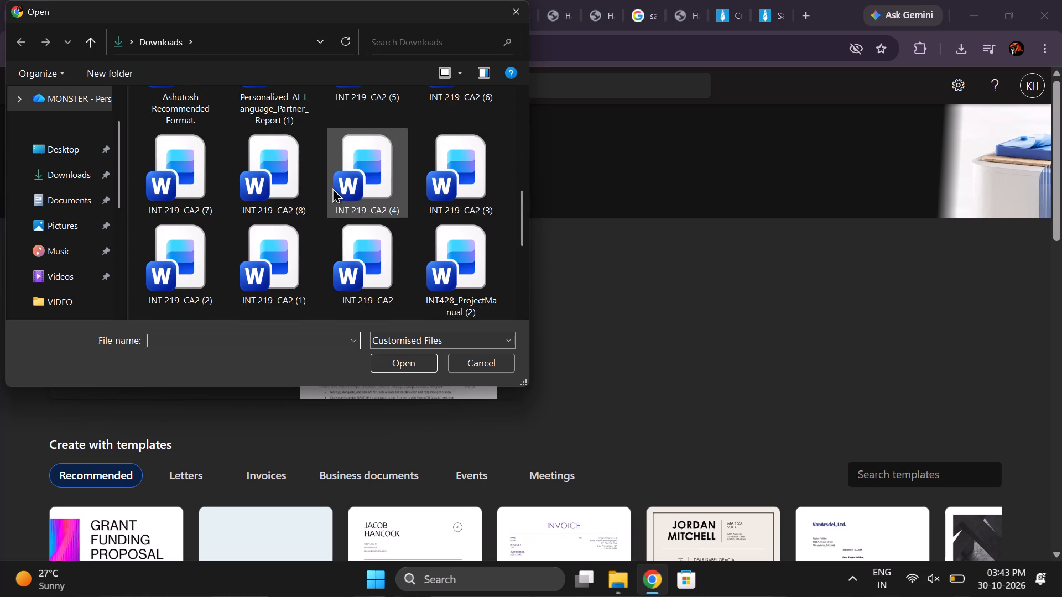
Browse the Downloads folder for the CV Word document to upload.
{"action": "scroll", "coordinate": [332, 188], "scroll_direction": "up", "scroll_amount": 1}
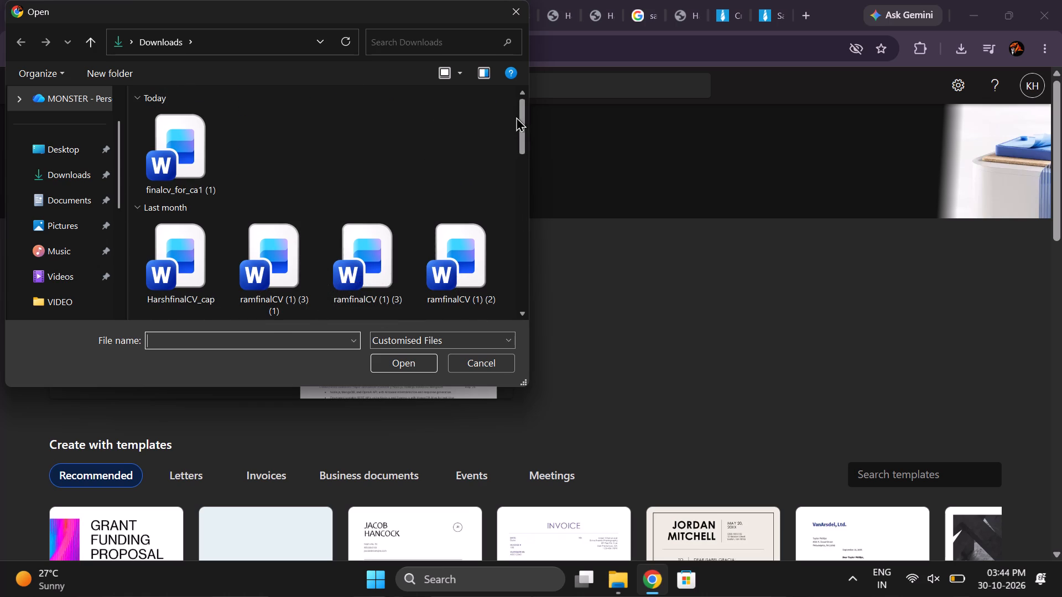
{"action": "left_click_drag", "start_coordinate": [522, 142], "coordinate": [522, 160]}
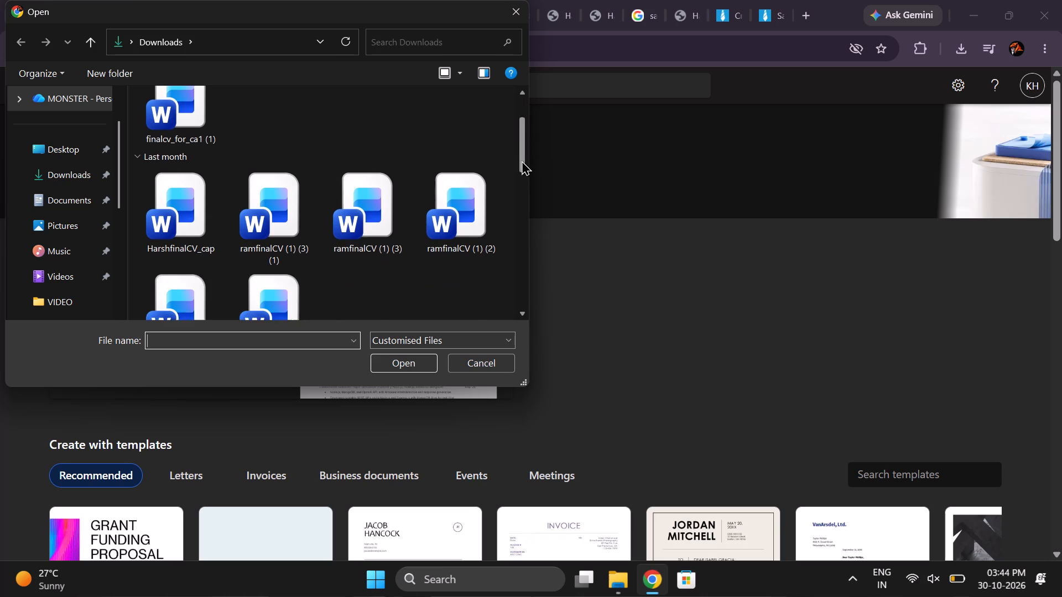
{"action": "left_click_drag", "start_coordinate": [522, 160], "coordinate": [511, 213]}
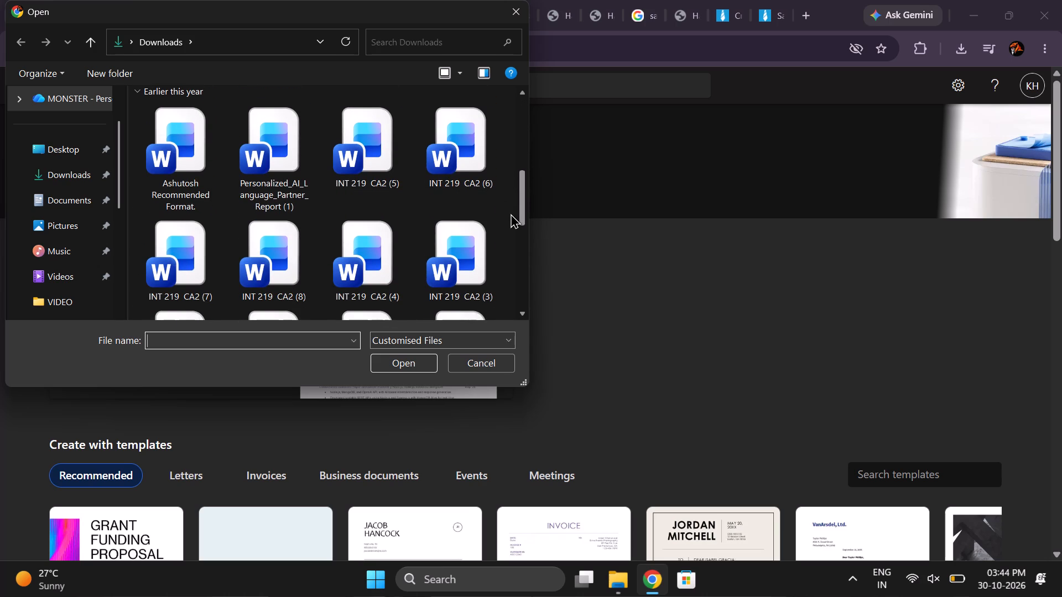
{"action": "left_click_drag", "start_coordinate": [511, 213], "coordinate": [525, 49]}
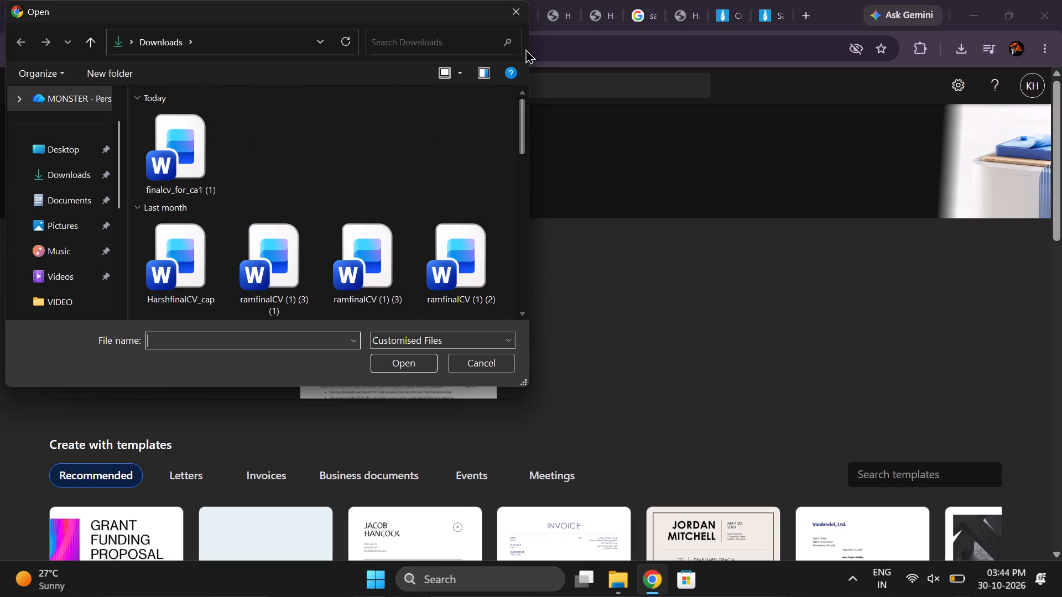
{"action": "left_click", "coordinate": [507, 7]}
Download a Word copy of the HarshfinalCV_cap 1 document to this device.
{"action": "left_click", "coordinate": [482, 12]}
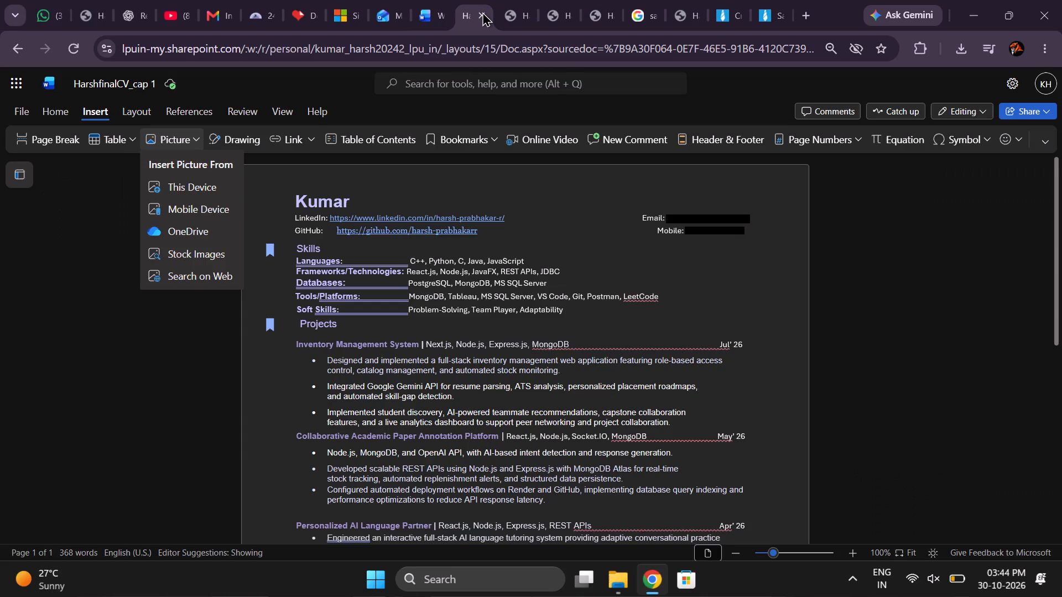
{"action": "left_click", "coordinate": [28, 106]}
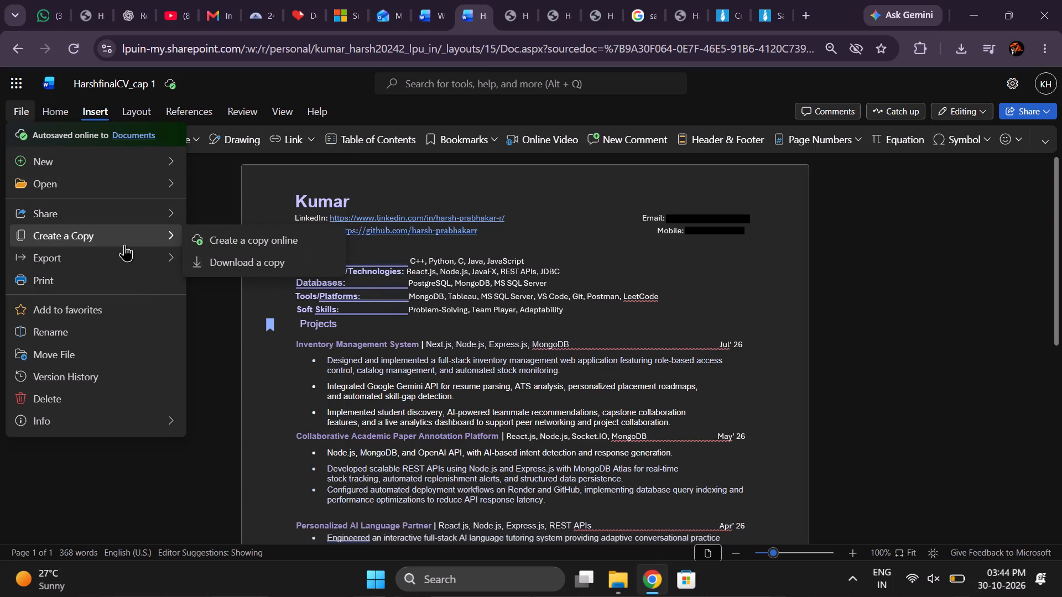
{"action": "left_click", "coordinate": [225, 260]}
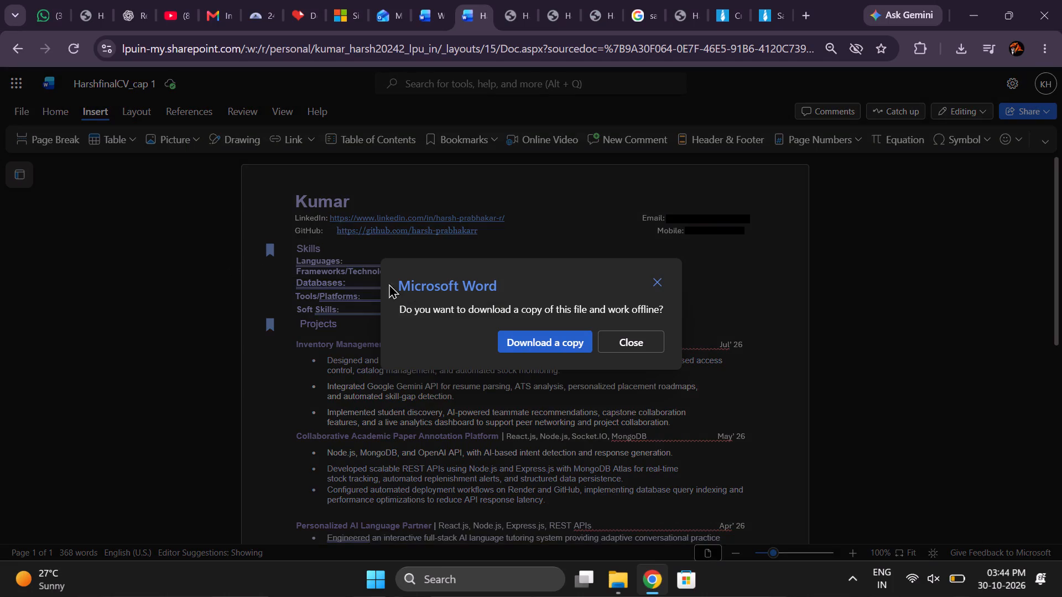
{"action": "left_click", "coordinate": [535, 337]}
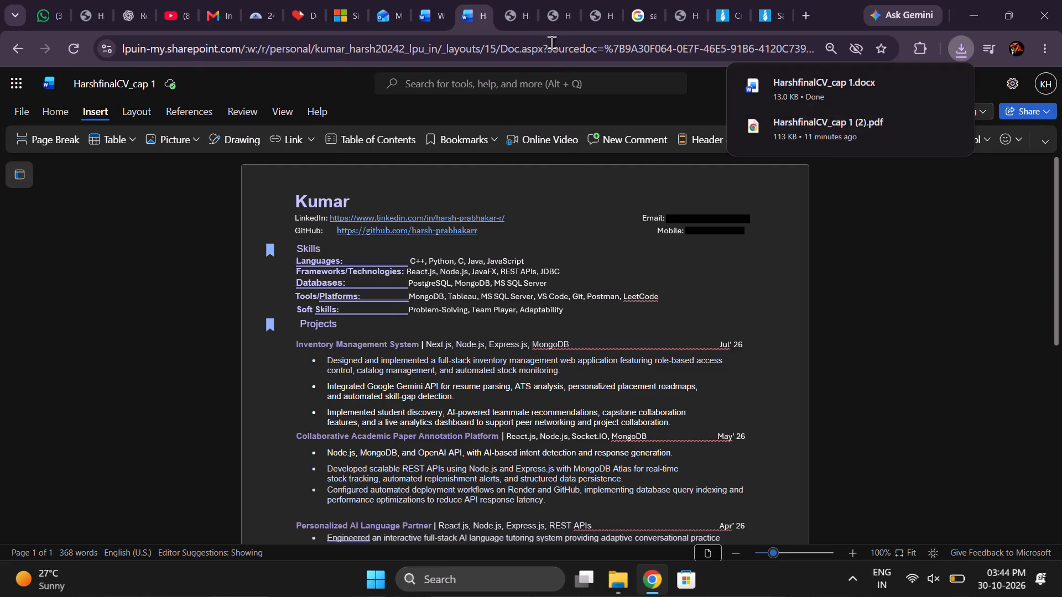
Upload the finalcv_for_ca1 (1) file from Downloads to Word for the web and open it.
{"action": "left_click", "coordinate": [442, 19]}
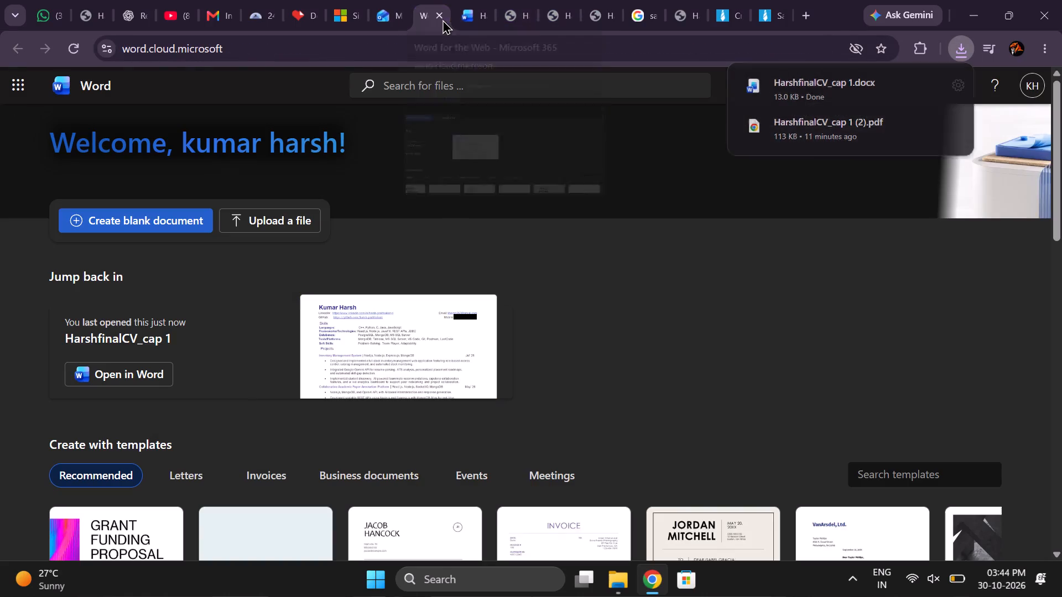
{"action": "left_click", "coordinate": [233, 226]}
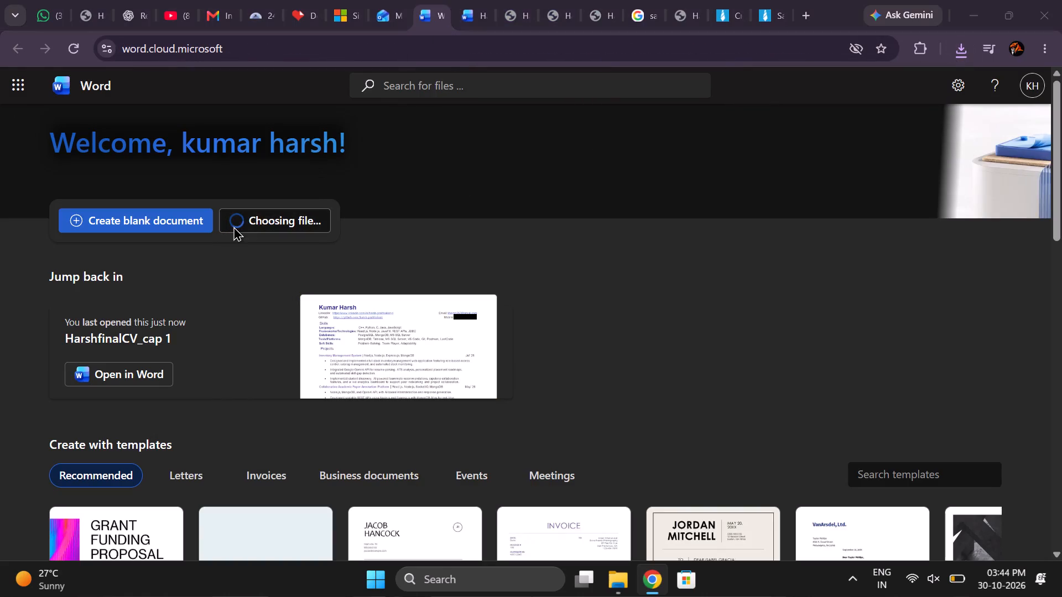
{"action": "left_click", "coordinate": [161, 159]}
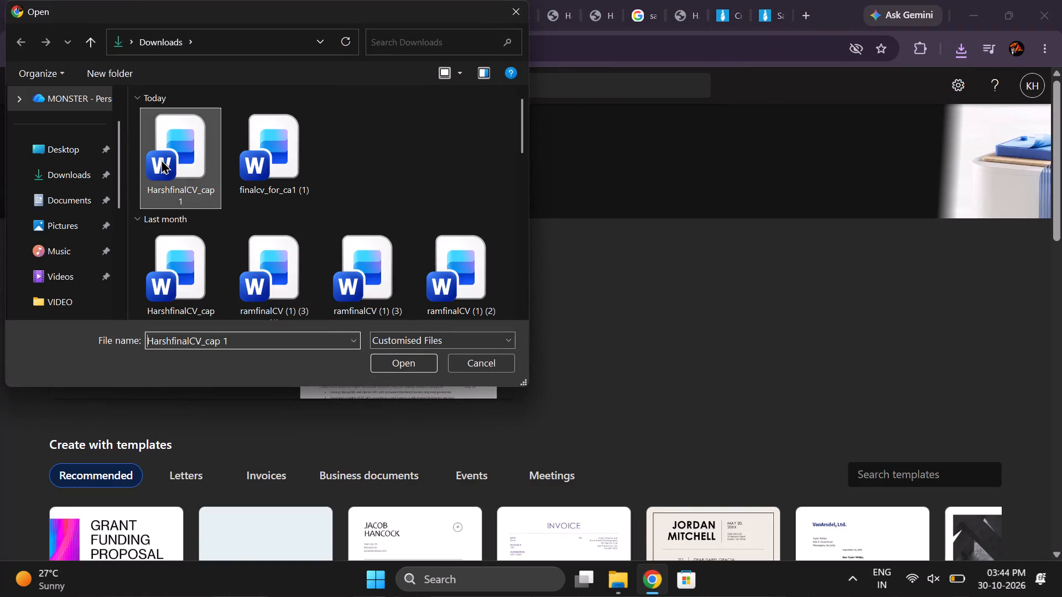
{"action": "left_click", "coordinate": [258, 167]}
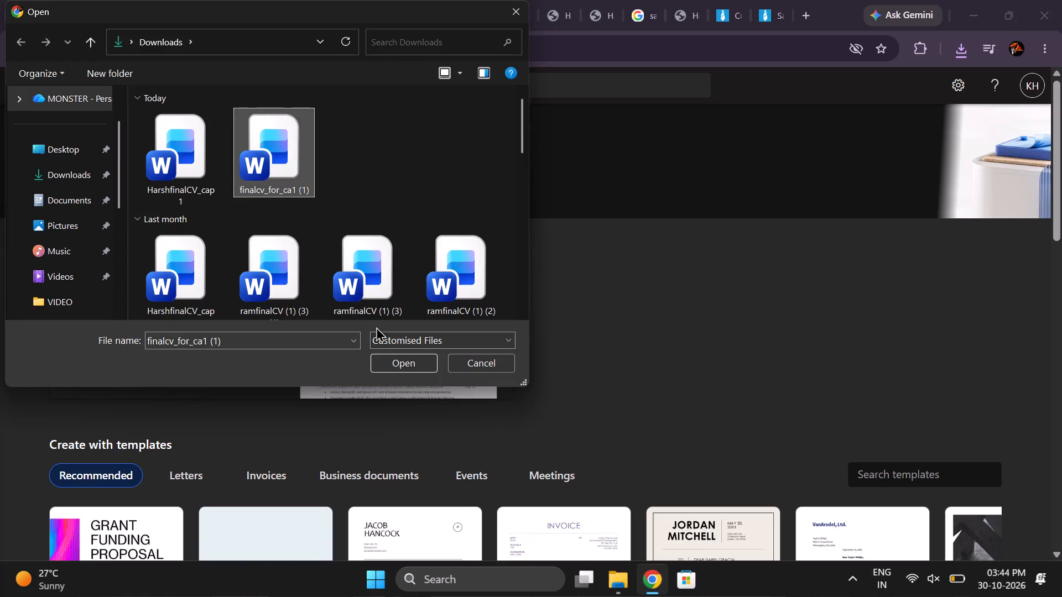
{"action": "left_click", "coordinate": [397, 354]}
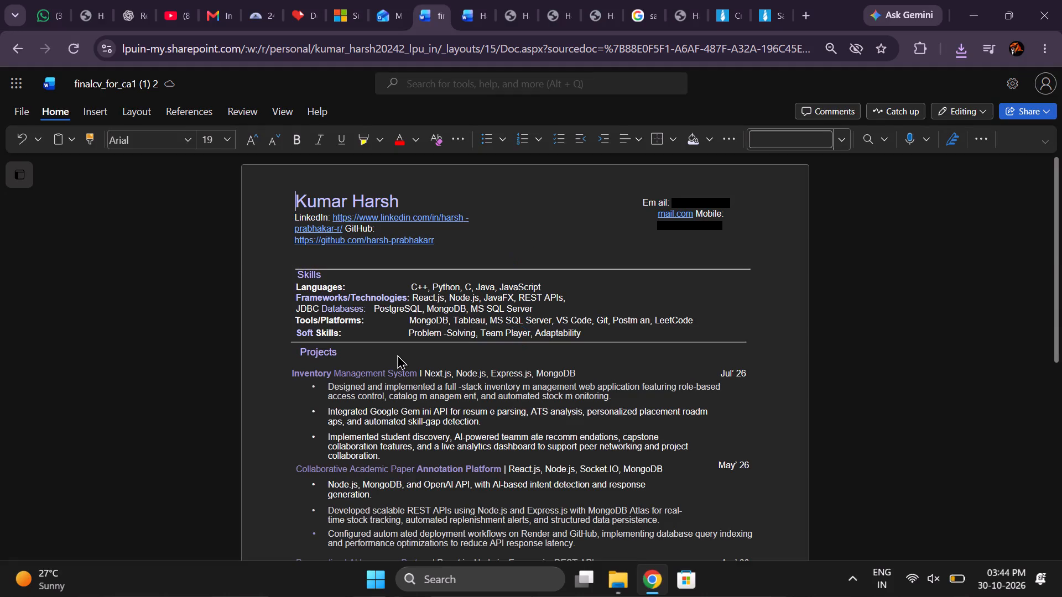
Look through the uploaded finalcv_for_ca1 CV, examining its header, skills, projects and training sections.
{"action": "scroll", "coordinate": [397, 354], "scroll_direction": "down", "scroll_amount": 2}
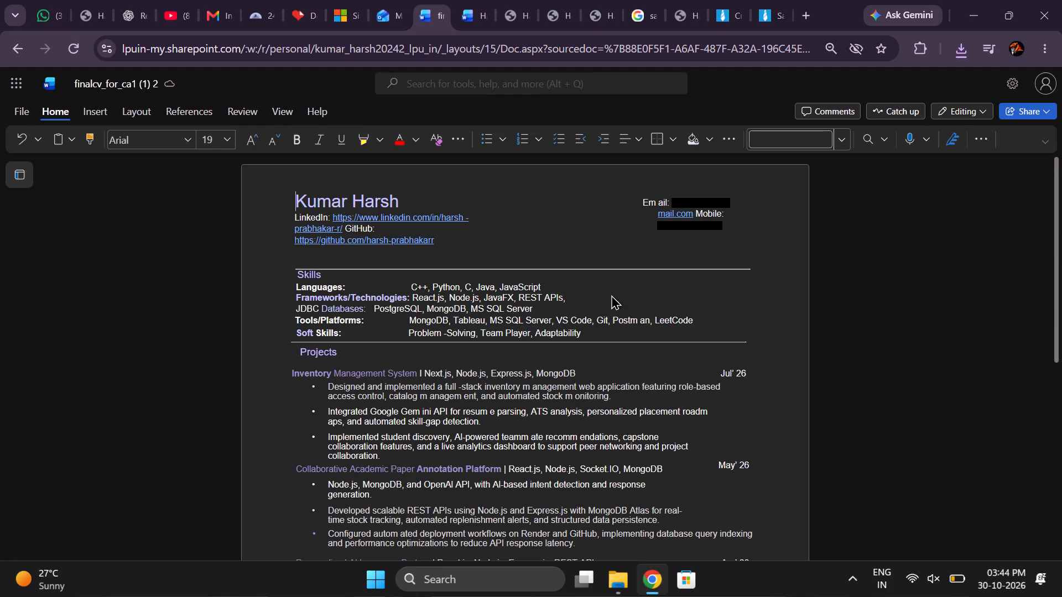
{"action": "scroll", "coordinate": [611, 295], "scroll_direction": "down", "scroll_amount": 2}
{"action": "left_click", "coordinate": [611, 295]}
{"action": "scroll", "coordinate": [611, 295], "scroll_direction": "up", "scroll_amount": 1}
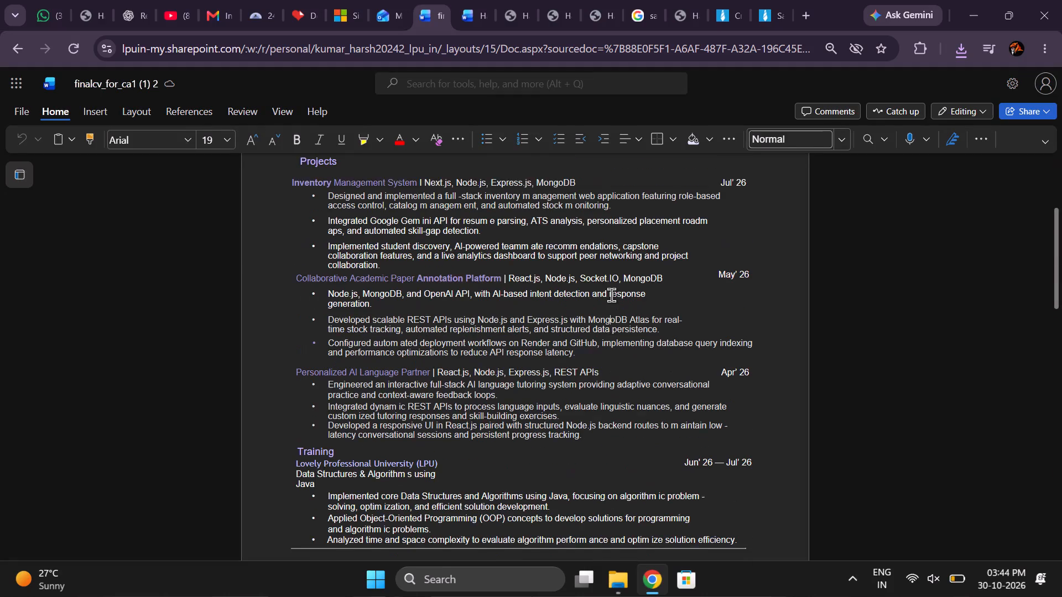
{"action": "scroll", "coordinate": [611, 295], "scroll_direction": "up", "scroll_amount": 1}
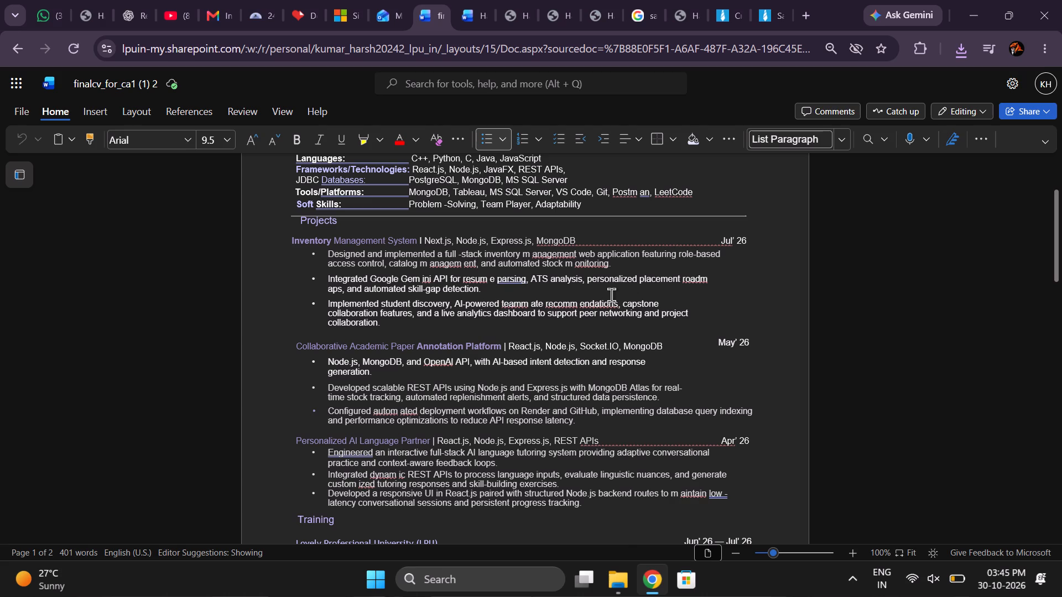
{"action": "scroll", "coordinate": [611, 295], "scroll_direction": "down", "scroll_amount": 2}
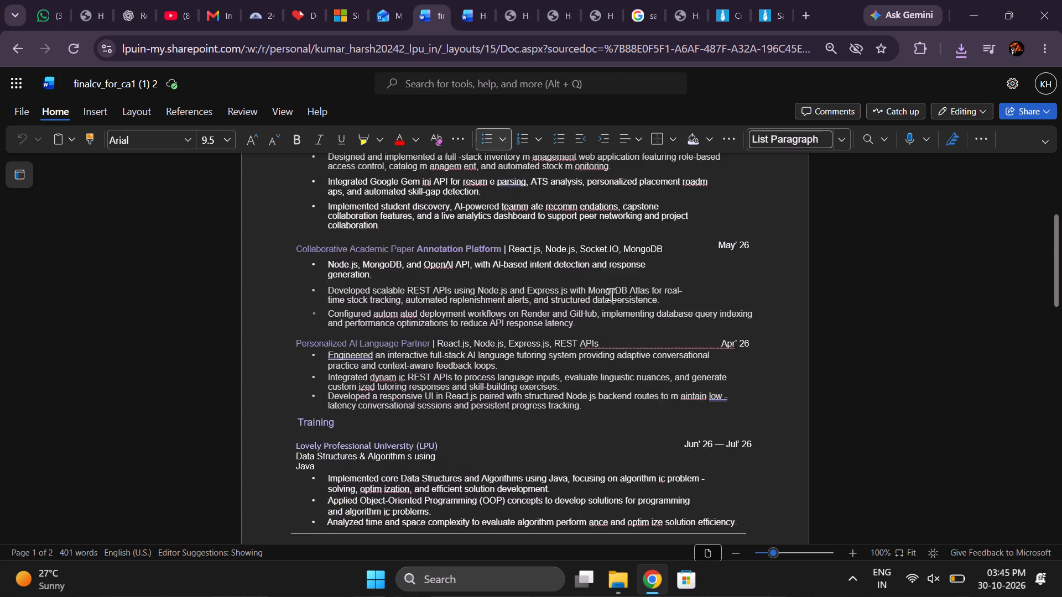
{"action": "scroll", "coordinate": [611, 295], "scroll_direction": "down", "scroll_amount": 4}
{"action": "scroll", "coordinate": [611, 295], "scroll_direction": "up", "scroll_amount": 9}
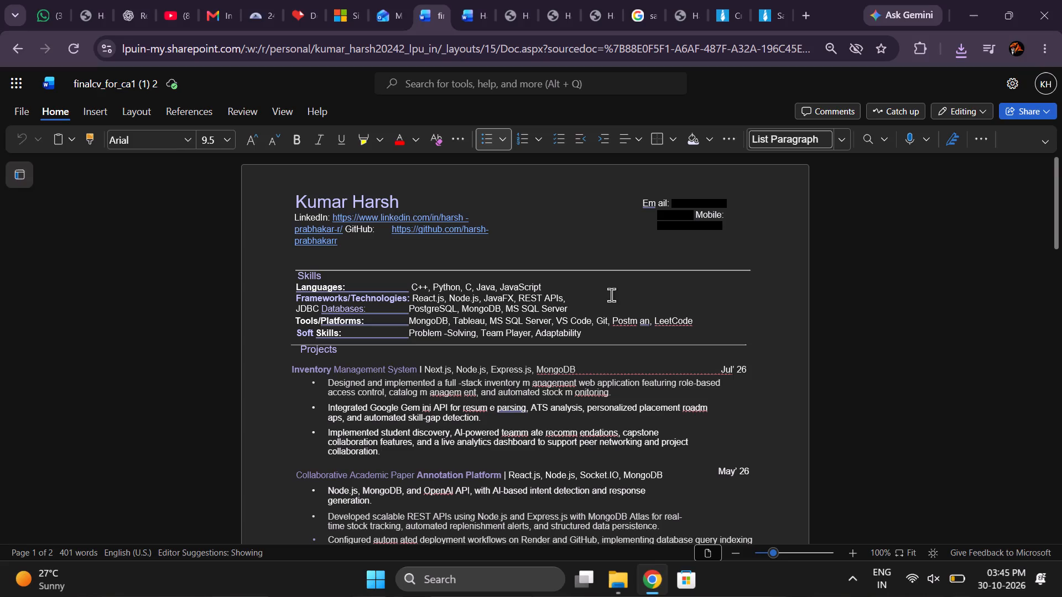
{"action": "scroll", "coordinate": [611, 295], "scroll_direction": "up", "scroll_amount": 6}
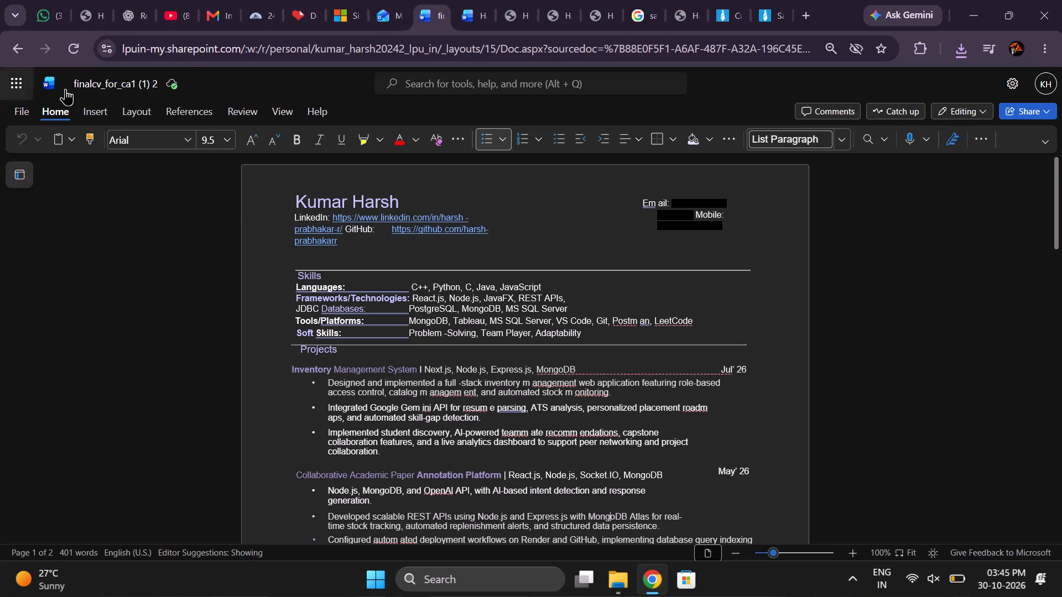
Return to the HarshfinalCV_cap 1 document and check its editing mode and ribbon layout options.
{"action": "left_click", "coordinate": [475, 17]}
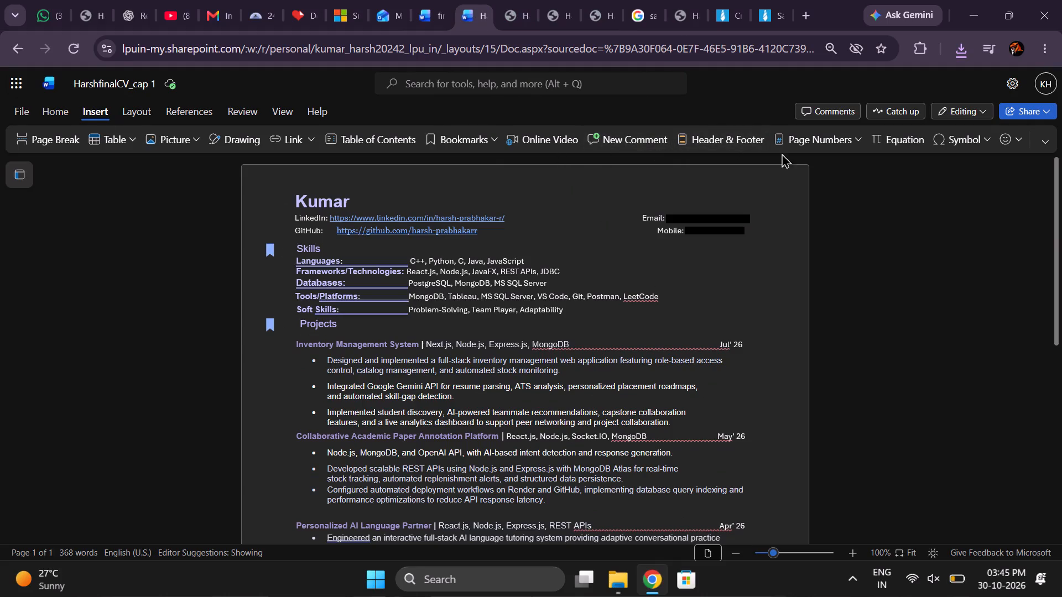
{"action": "left_click", "coordinate": [975, 108]}
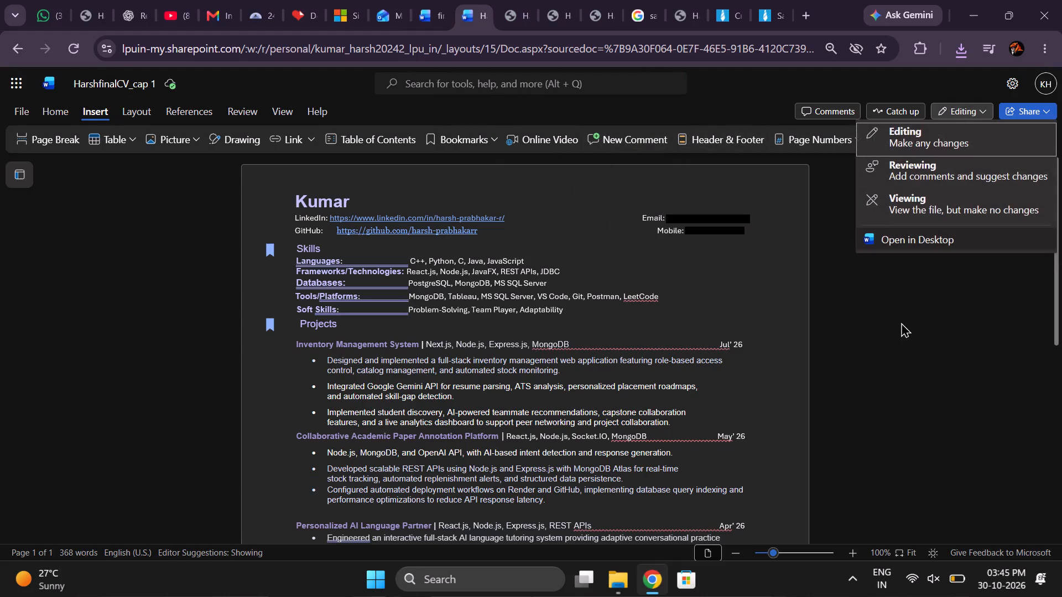
{"action": "left_click", "coordinate": [977, 292]}
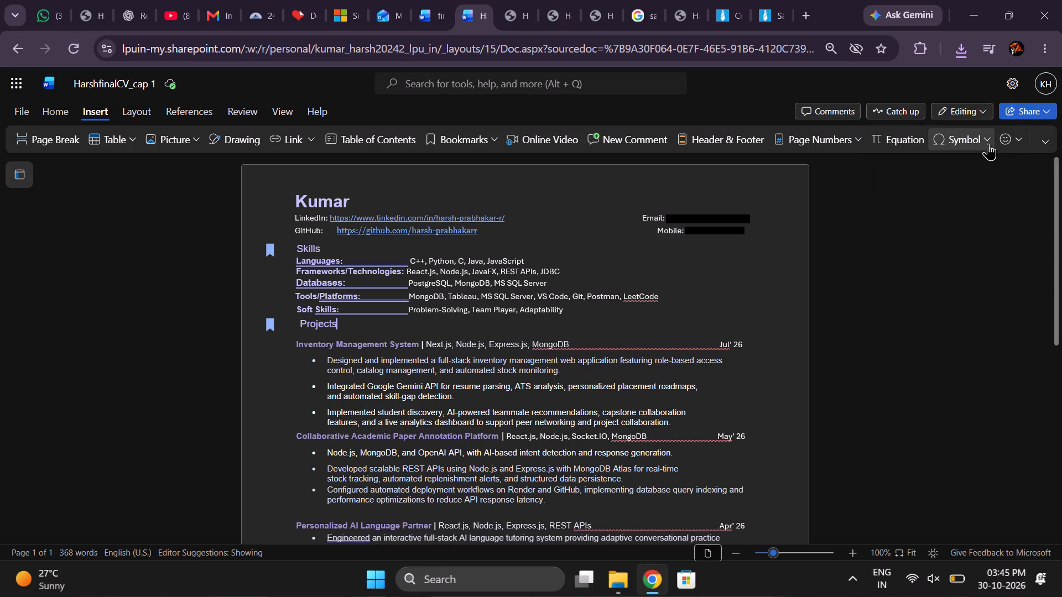
{"action": "left_click", "coordinate": [988, 143]}
{"action": "left_click", "coordinate": [1041, 142]}
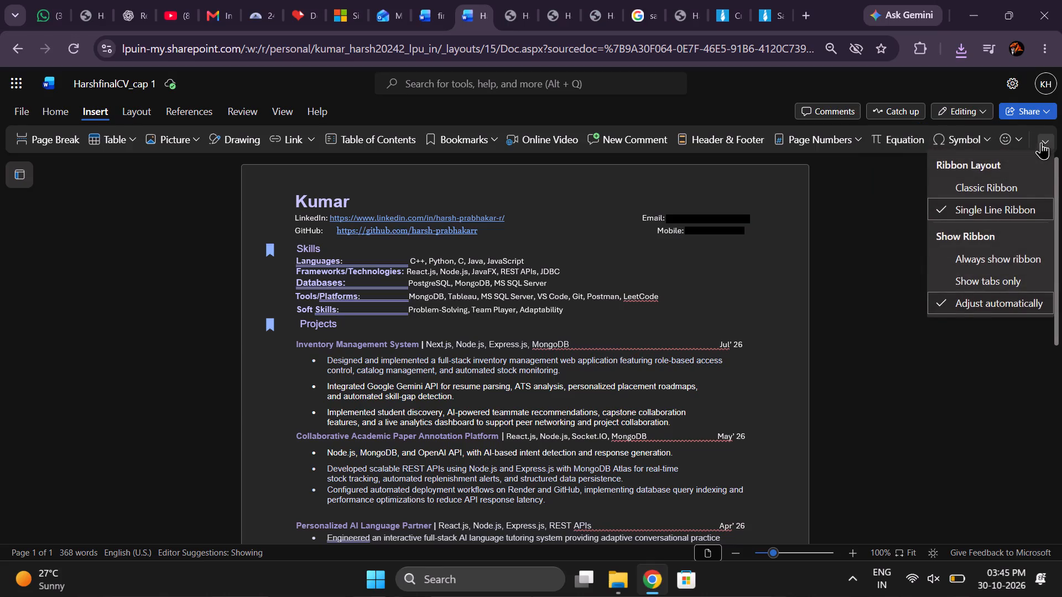
{"action": "left_click", "coordinate": [1041, 142]}
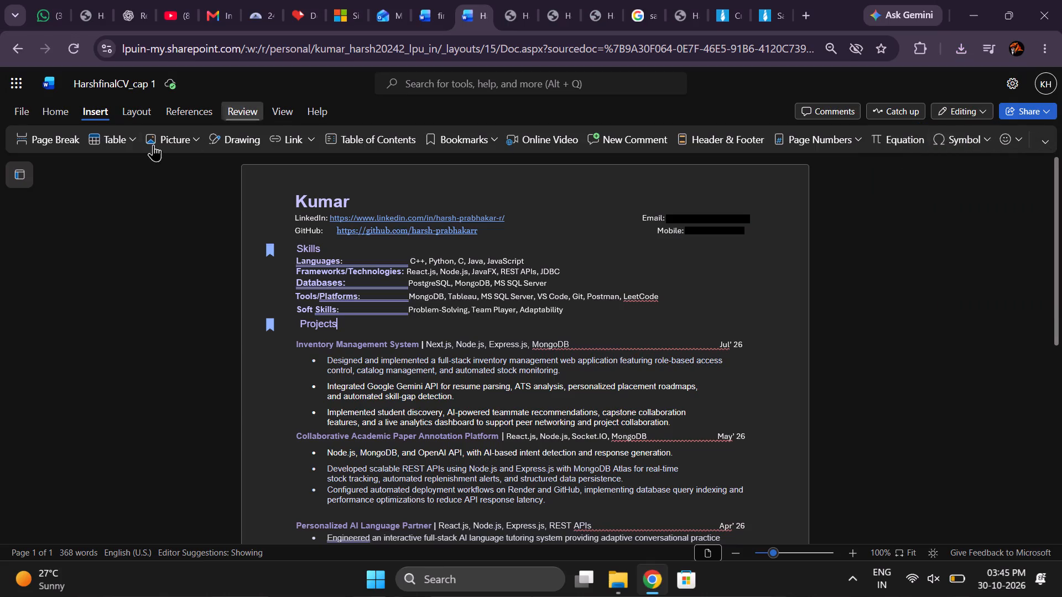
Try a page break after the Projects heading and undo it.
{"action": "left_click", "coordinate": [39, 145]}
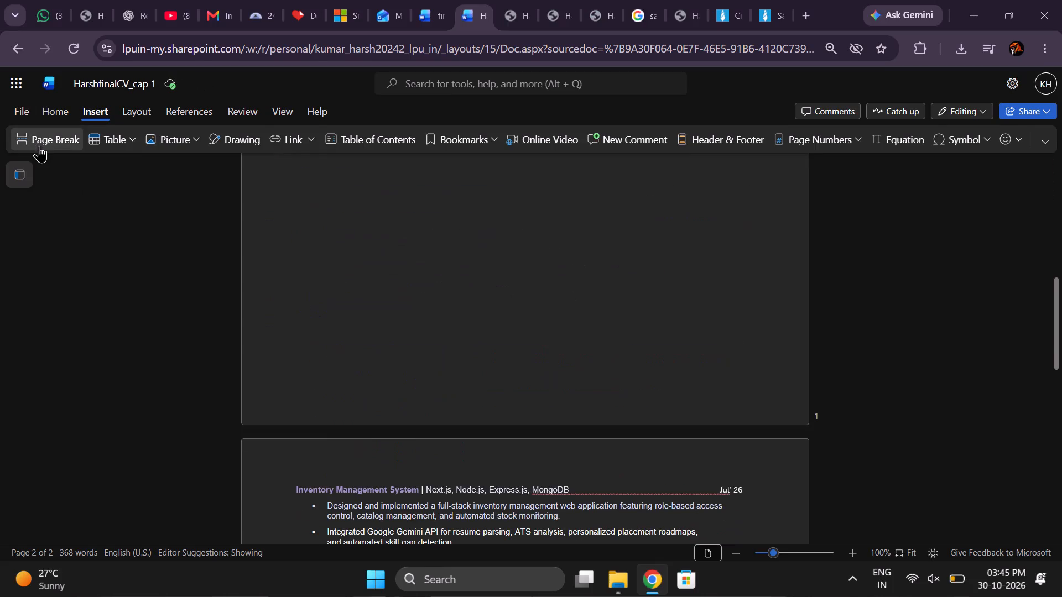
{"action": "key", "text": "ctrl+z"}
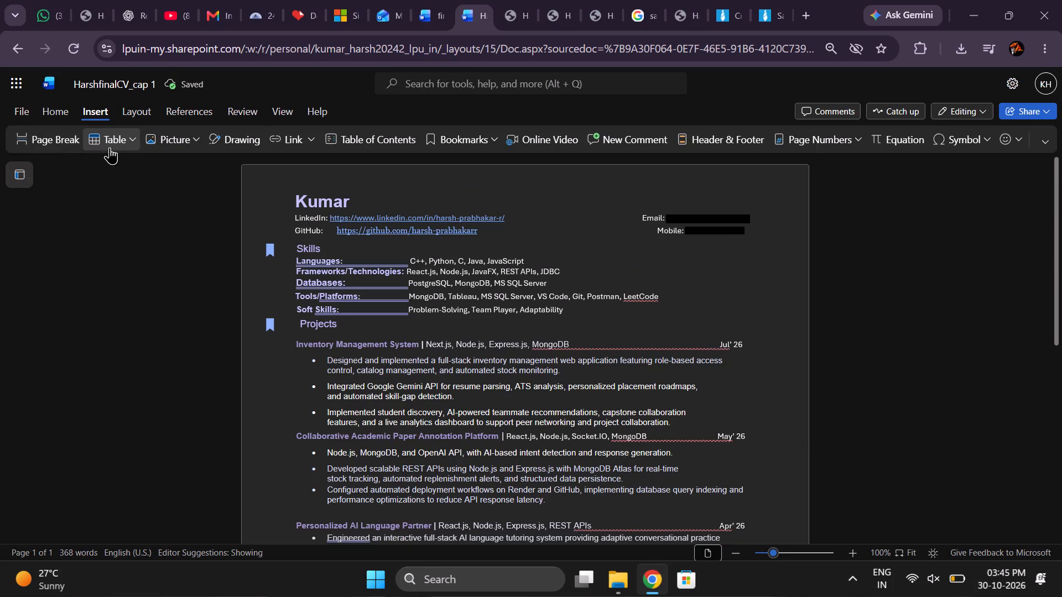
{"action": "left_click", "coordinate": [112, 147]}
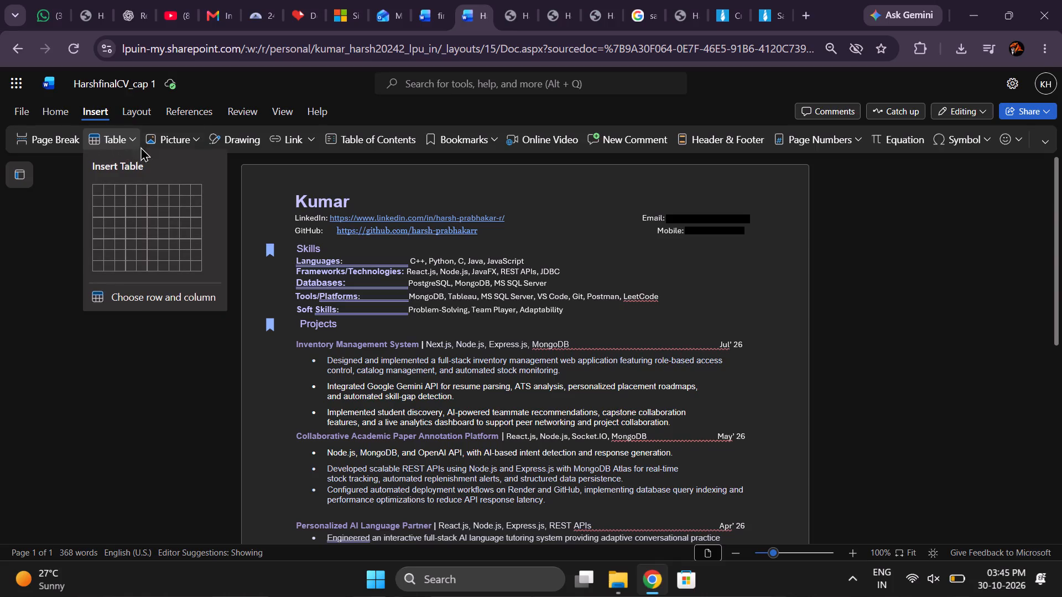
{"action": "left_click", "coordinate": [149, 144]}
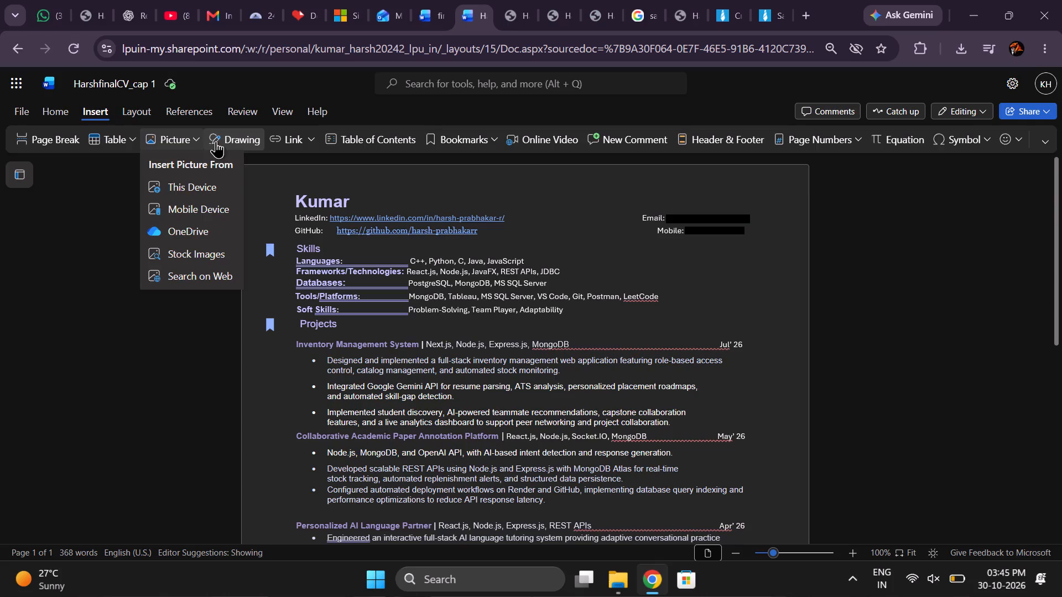
Open a new drawing for the CV and draw a nearly horizontal line across the upper part of the canvas.
{"action": "left_click", "coordinate": [216, 141]}
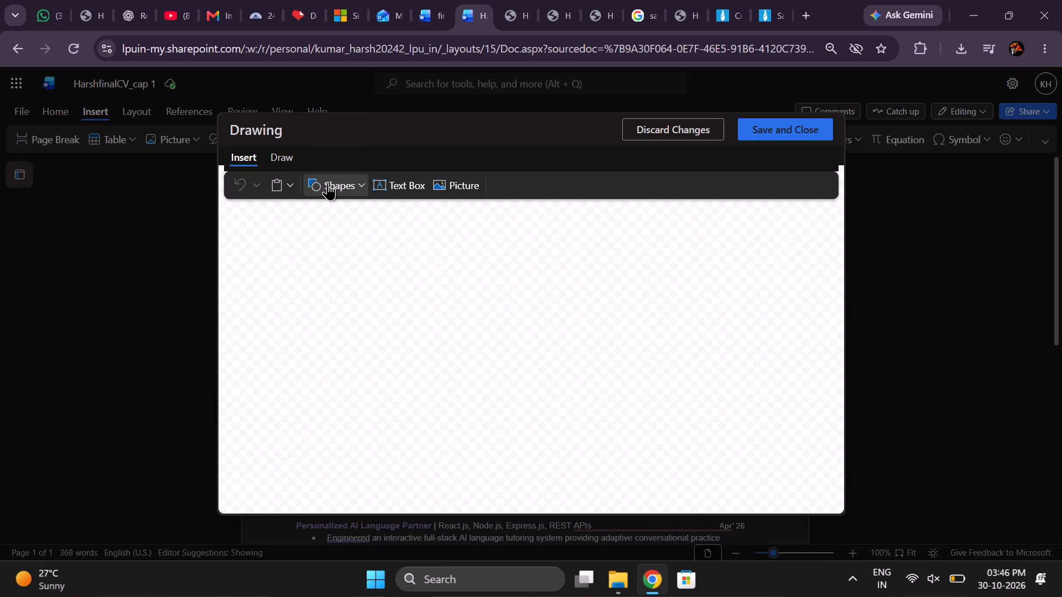
{"action": "left_click", "coordinate": [327, 183]}
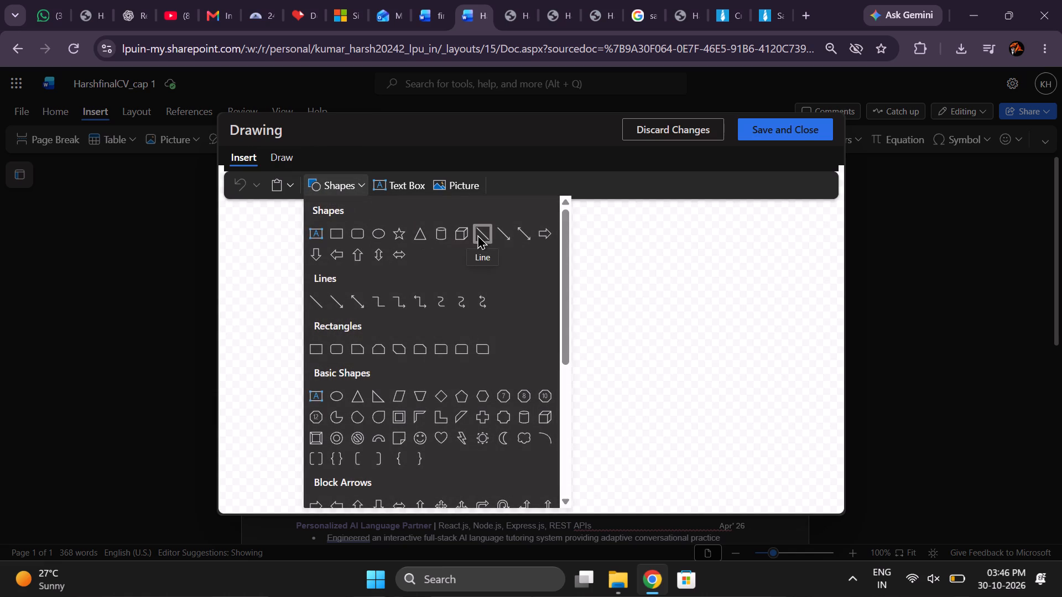
{"action": "left_click", "coordinate": [477, 234]}
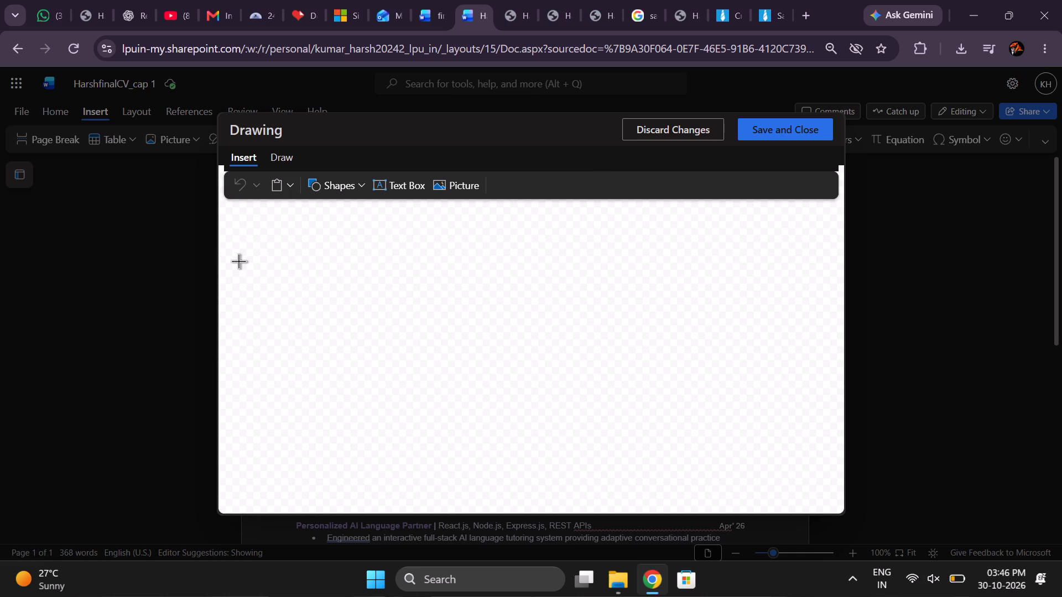
{"action": "left_click_drag", "start_coordinate": [243, 261], "coordinate": [778, 270]}
{"action": "left_click_drag", "start_coordinate": [778, 270], "coordinate": [819, 269]}
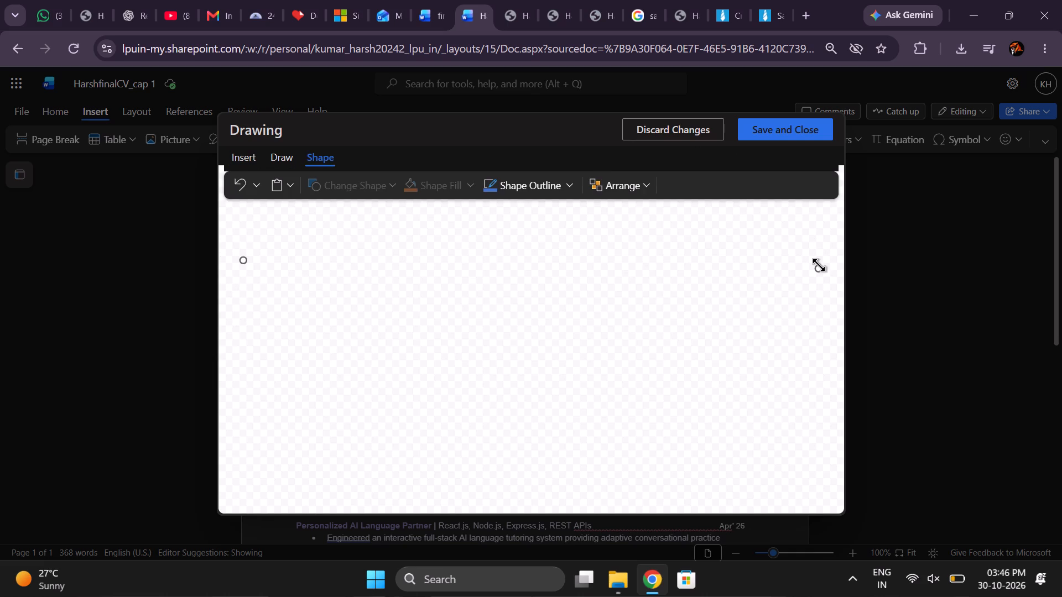
Move the drawn line slightly lower on the drawing canvas and deselect it.
{"action": "left_click", "coordinate": [428, 190]}
{"action": "left_click_drag", "start_coordinate": [275, 259], "coordinate": [253, 294]}
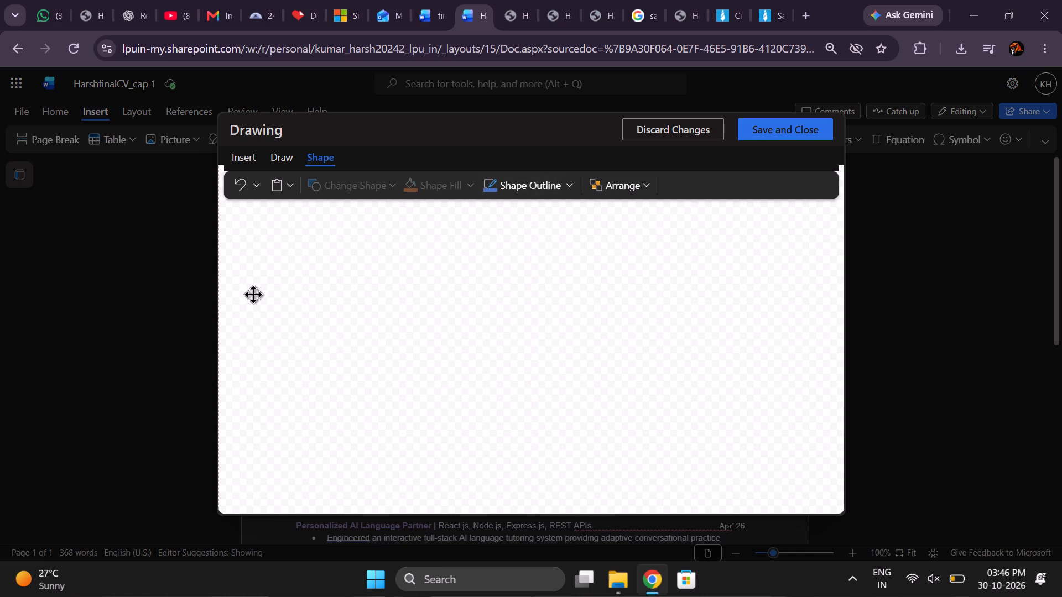
{"action": "left_click", "coordinate": [307, 259]}
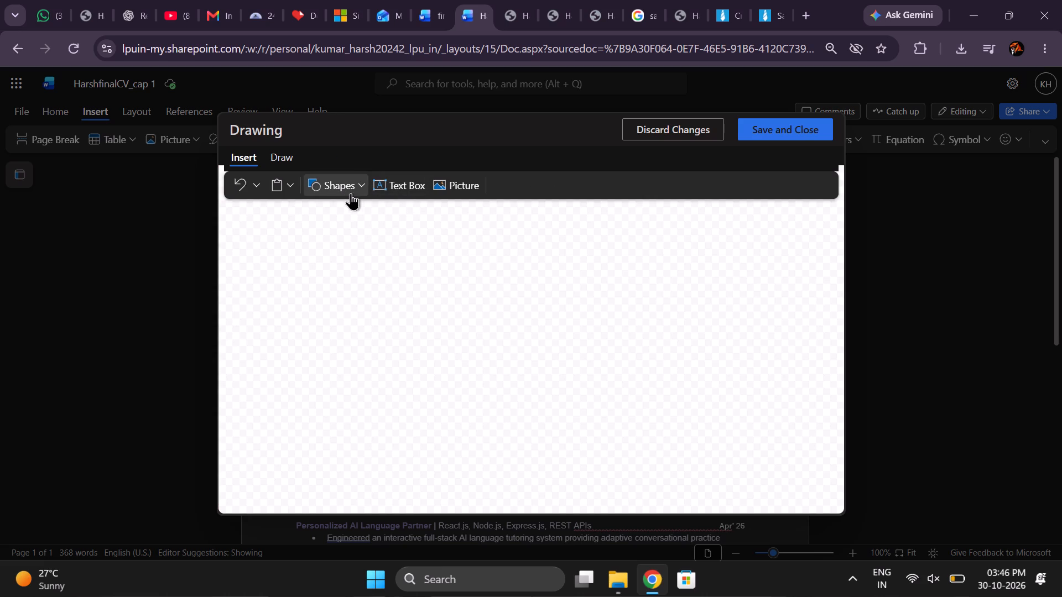
Place a new shape in the upper part of the drawing canvas and set its fill to Black, Text 1.
{"action": "left_click", "coordinate": [368, 193]}
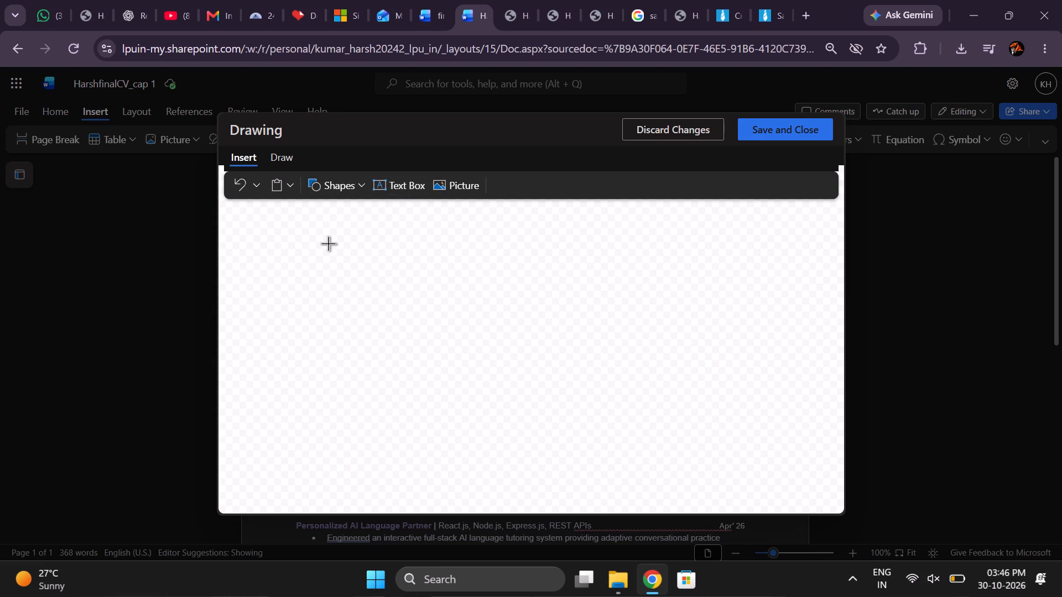
{"action": "left_click", "coordinate": [328, 243]}
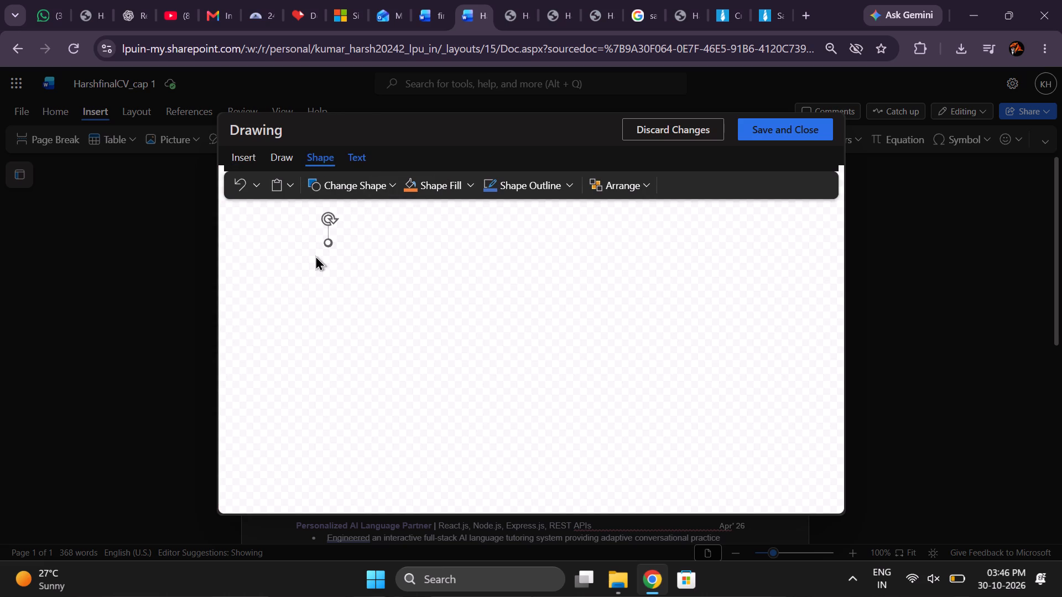
{"action": "scroll", "coordinate": [346, 223], "scroll_direction": "right", "scroll_amount": 1}
{"action": "left_click", "coordinate": [464, 182]}
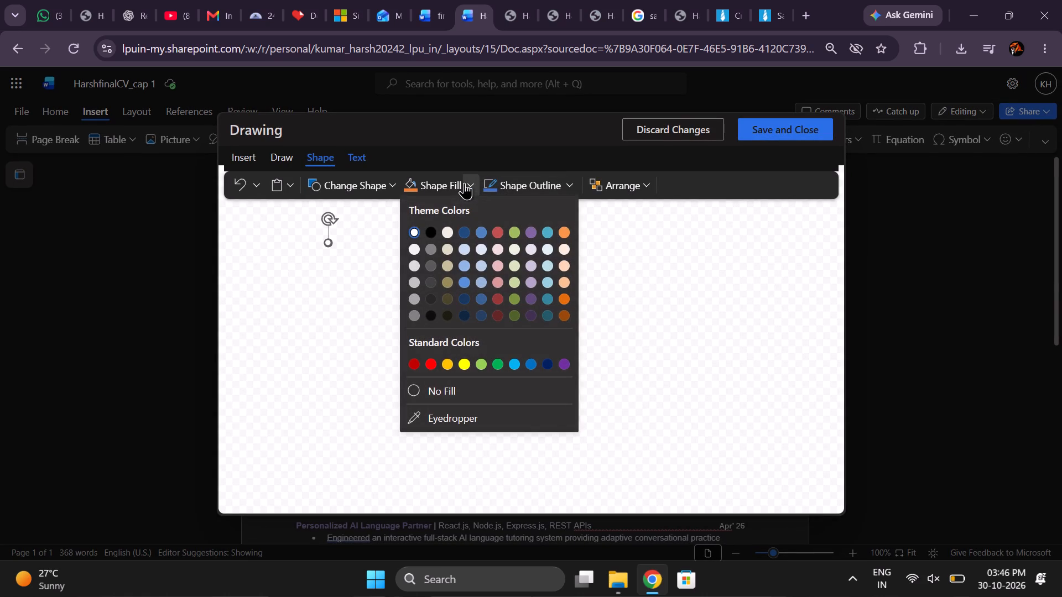
{"action": "left_click", "coordinate": [430, 235]}
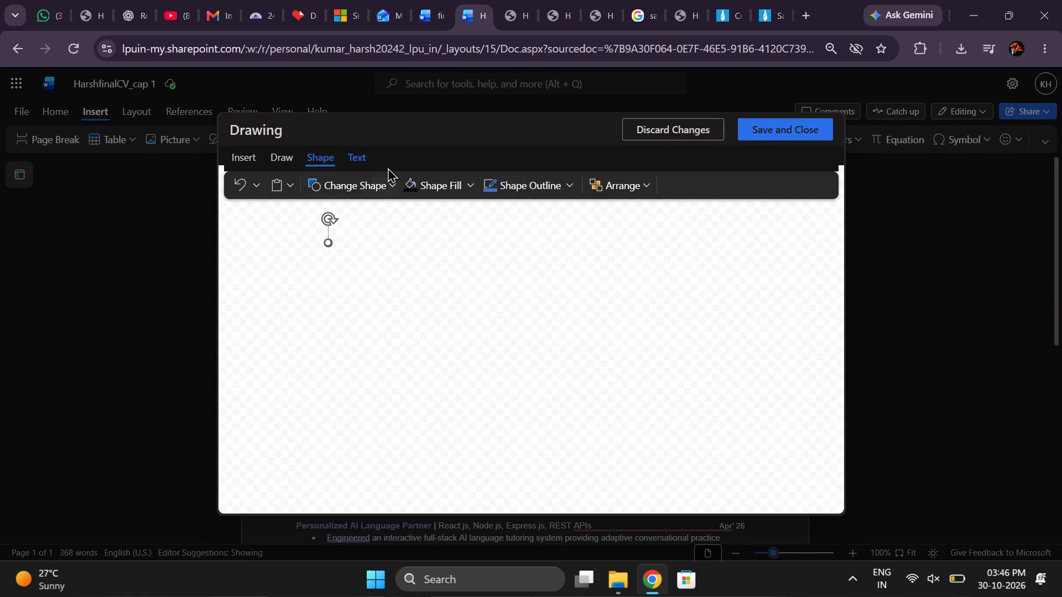
Examine the shapes available for replacing the placed shape, from rectangles through stars and banners, without choosing one.
{"action": "left_click", "coordinate": [388, 191]}
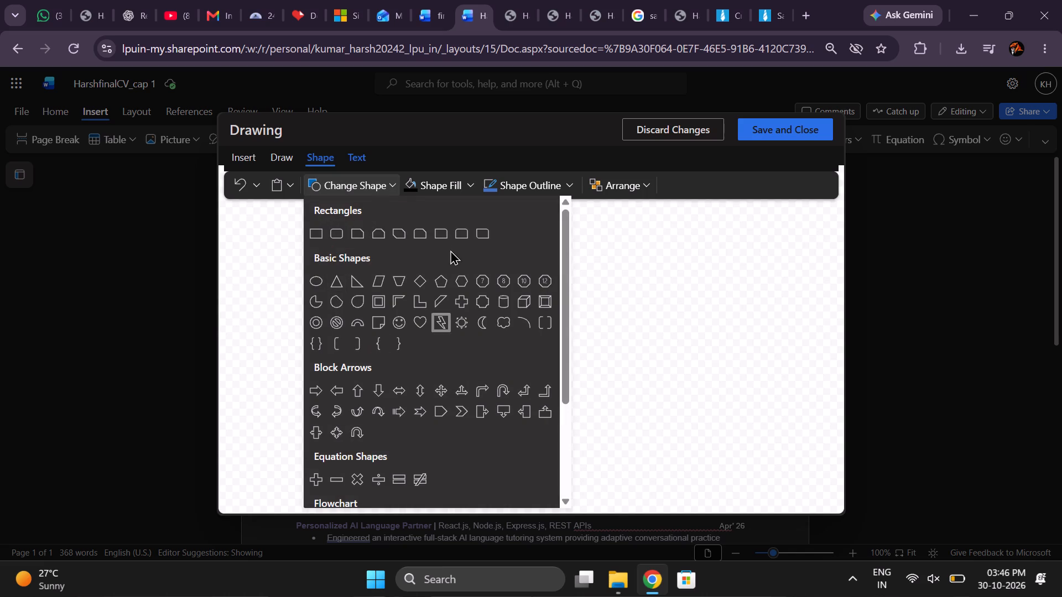
{"action": "scroll", "coordinate": [339, 207], "scroll_direction": "up", "scroll_amount": 1}
{"action": "scroll", "coordinate": [331, 405], "scroll_direction": "down", "scroll_amount": 4}
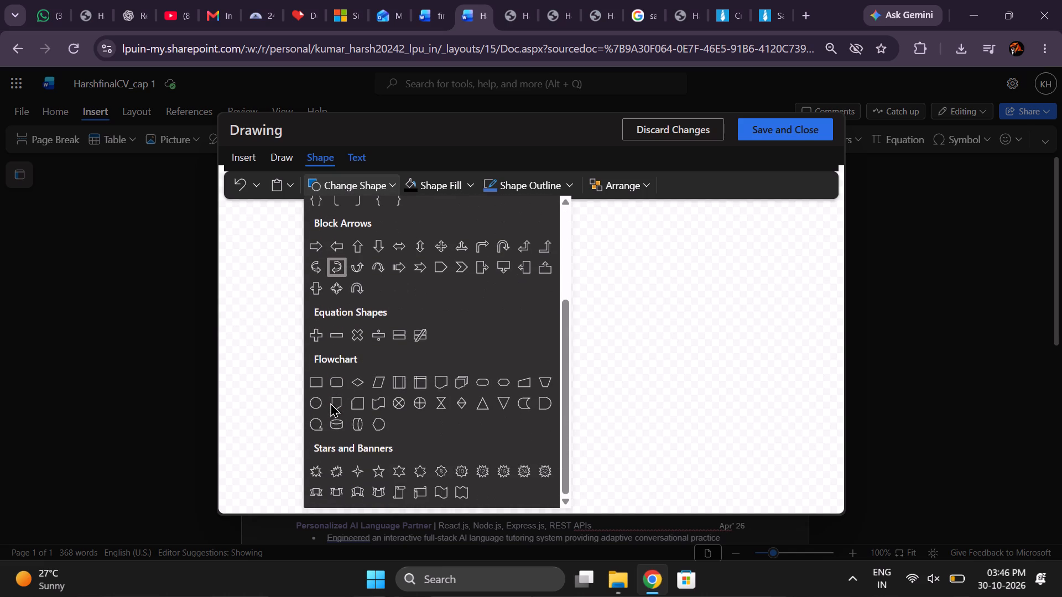
{"action": "scroll", "coordinate": [330, 402], "scroll_direction": "down", "scroll_amount": 3}
{"action": "scroll", "coordinate": [330, 402], "scroll_direction": "up", "scroll_amount": 4}
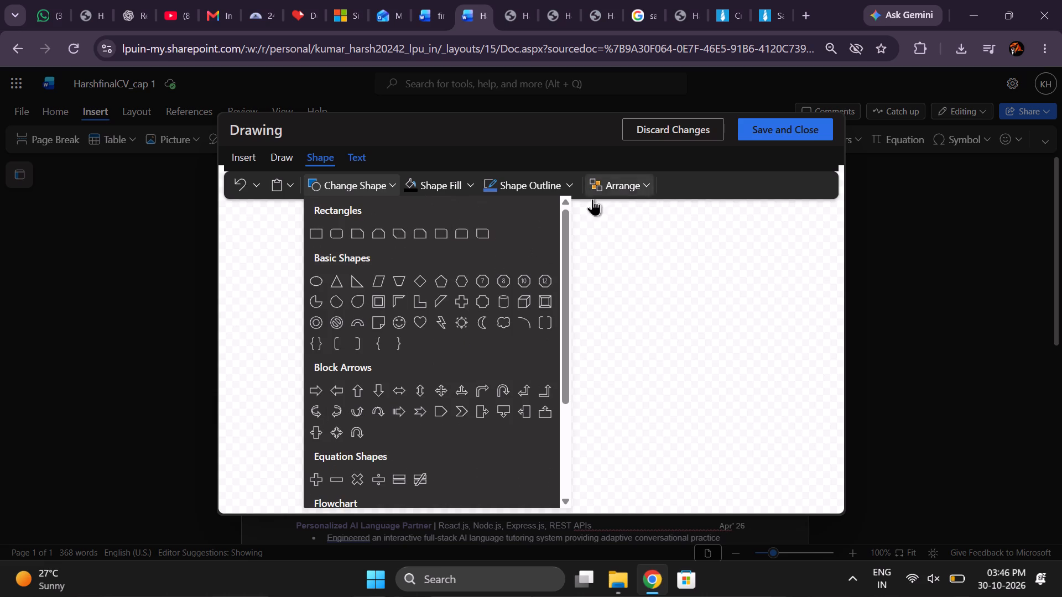
{"action": "left_click", "coordinate": [525, 187]}
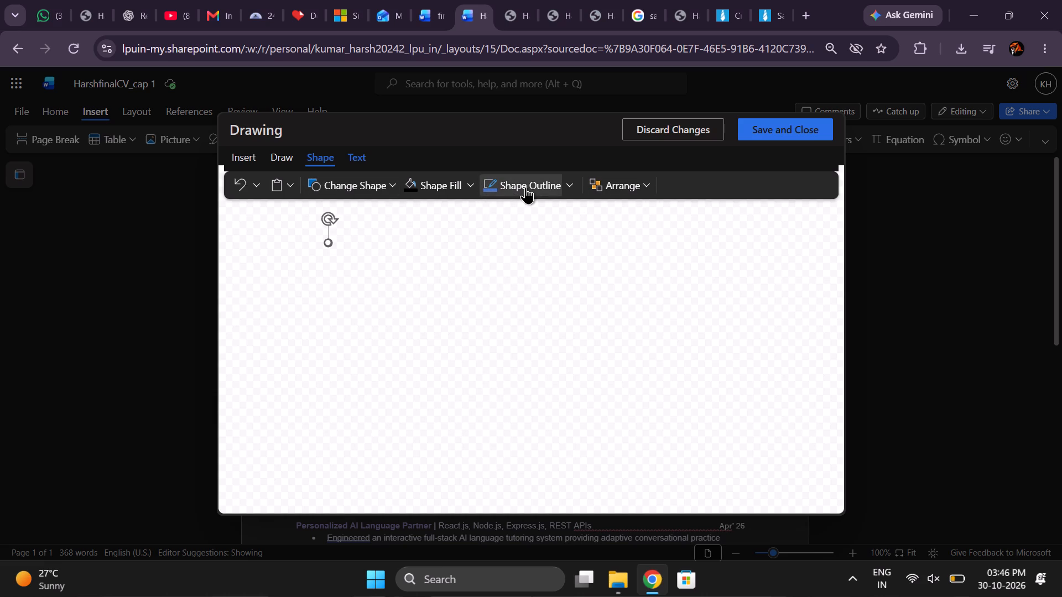
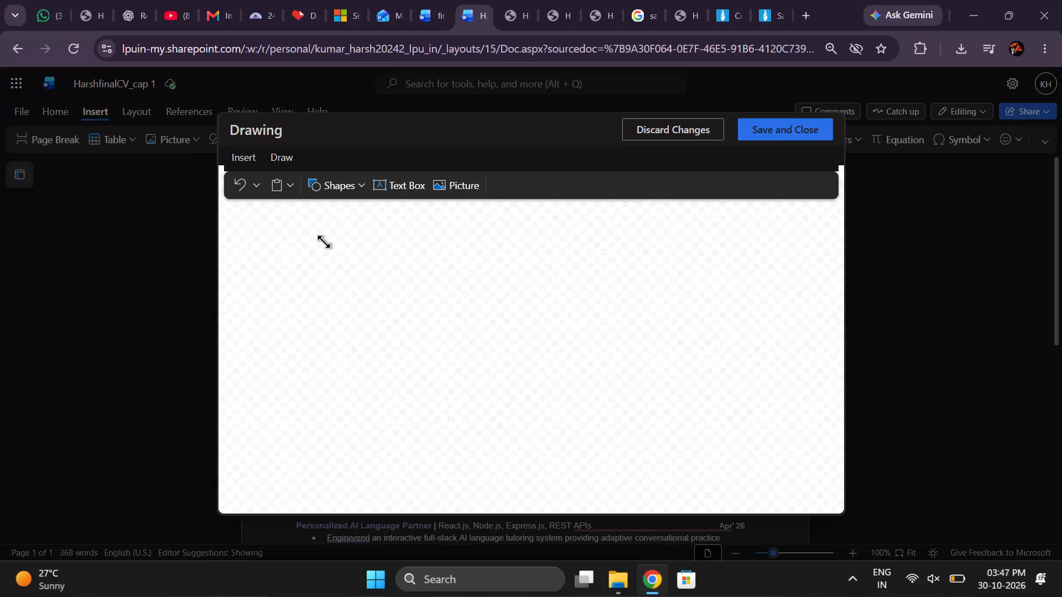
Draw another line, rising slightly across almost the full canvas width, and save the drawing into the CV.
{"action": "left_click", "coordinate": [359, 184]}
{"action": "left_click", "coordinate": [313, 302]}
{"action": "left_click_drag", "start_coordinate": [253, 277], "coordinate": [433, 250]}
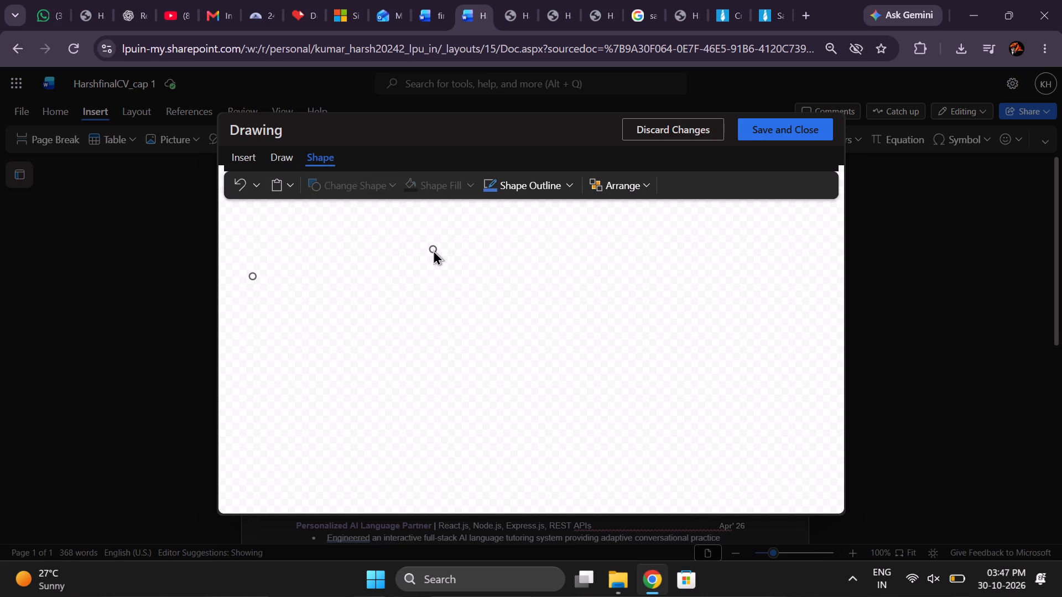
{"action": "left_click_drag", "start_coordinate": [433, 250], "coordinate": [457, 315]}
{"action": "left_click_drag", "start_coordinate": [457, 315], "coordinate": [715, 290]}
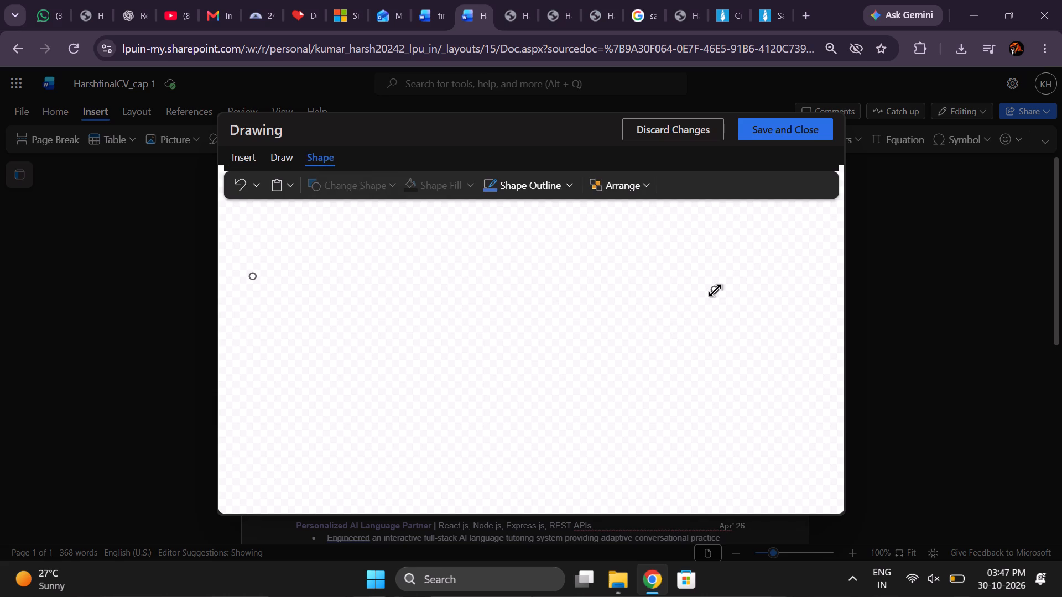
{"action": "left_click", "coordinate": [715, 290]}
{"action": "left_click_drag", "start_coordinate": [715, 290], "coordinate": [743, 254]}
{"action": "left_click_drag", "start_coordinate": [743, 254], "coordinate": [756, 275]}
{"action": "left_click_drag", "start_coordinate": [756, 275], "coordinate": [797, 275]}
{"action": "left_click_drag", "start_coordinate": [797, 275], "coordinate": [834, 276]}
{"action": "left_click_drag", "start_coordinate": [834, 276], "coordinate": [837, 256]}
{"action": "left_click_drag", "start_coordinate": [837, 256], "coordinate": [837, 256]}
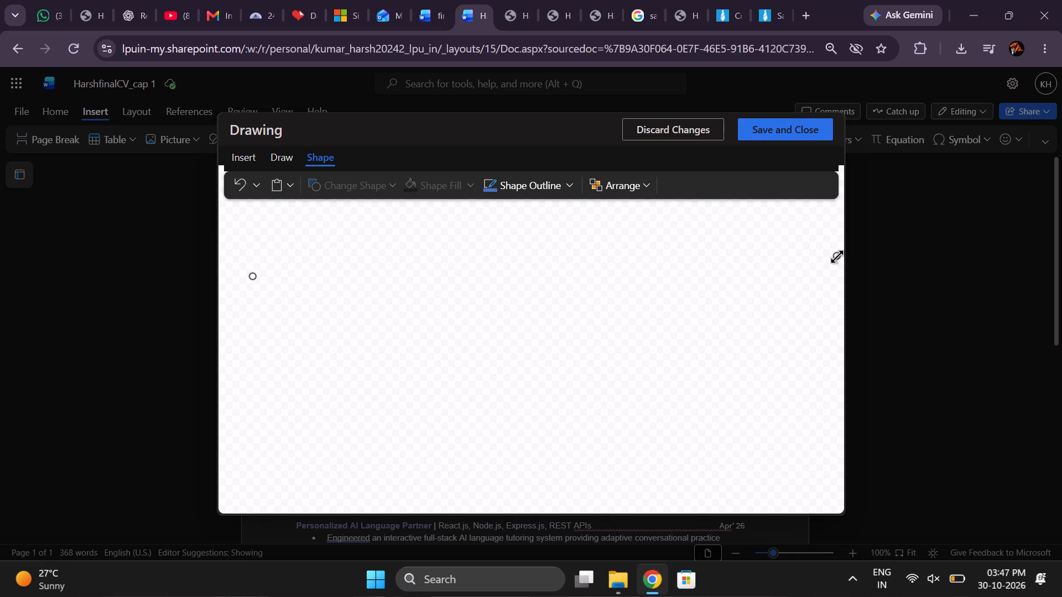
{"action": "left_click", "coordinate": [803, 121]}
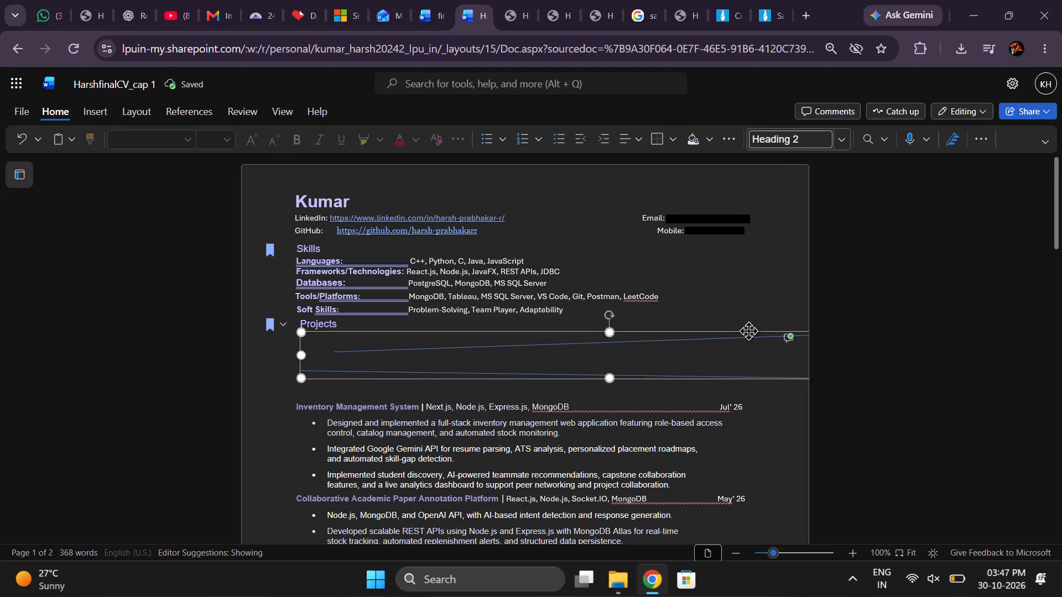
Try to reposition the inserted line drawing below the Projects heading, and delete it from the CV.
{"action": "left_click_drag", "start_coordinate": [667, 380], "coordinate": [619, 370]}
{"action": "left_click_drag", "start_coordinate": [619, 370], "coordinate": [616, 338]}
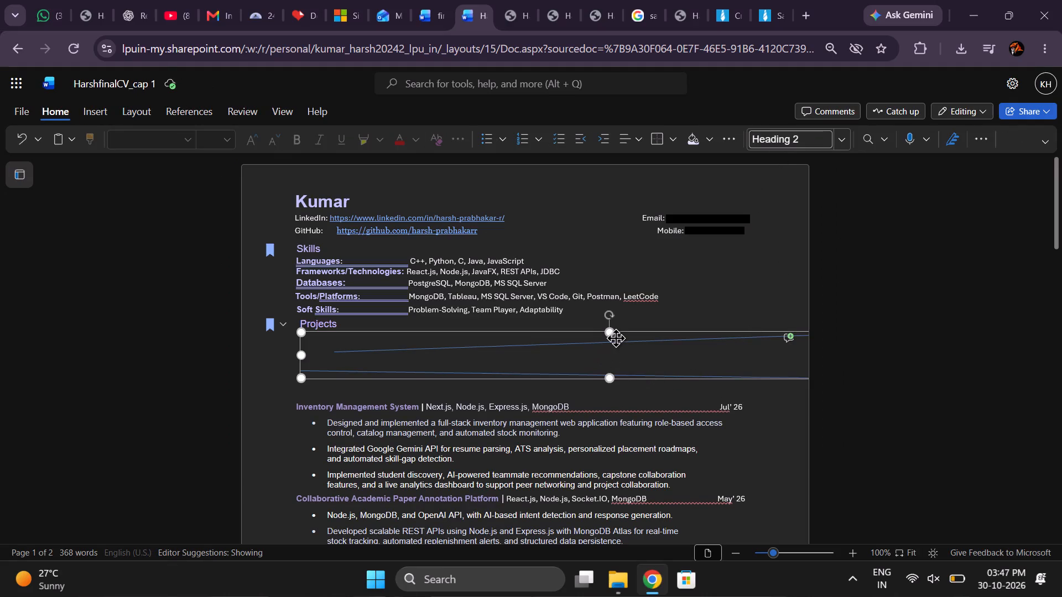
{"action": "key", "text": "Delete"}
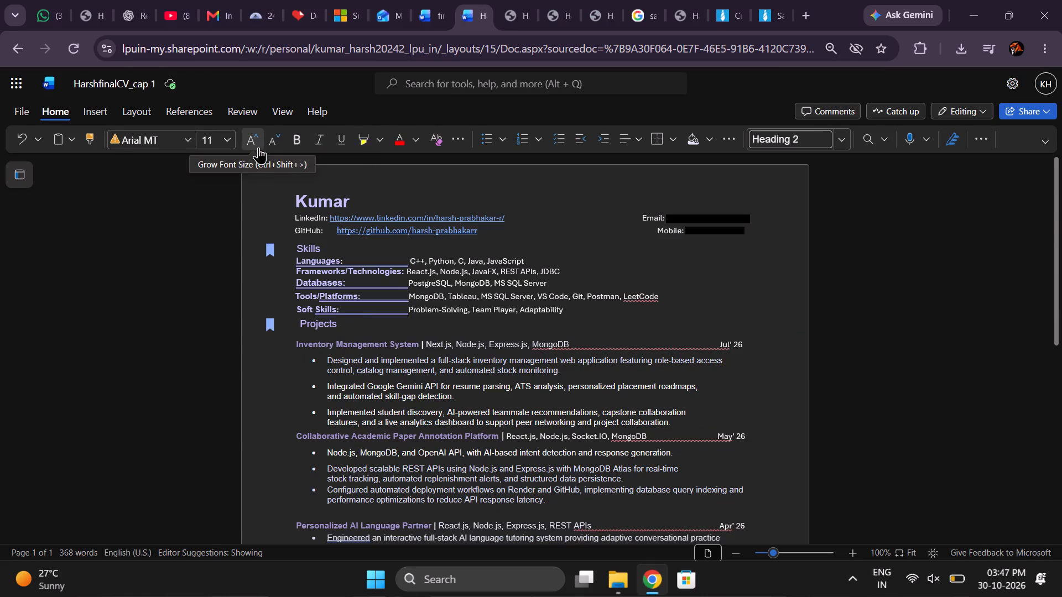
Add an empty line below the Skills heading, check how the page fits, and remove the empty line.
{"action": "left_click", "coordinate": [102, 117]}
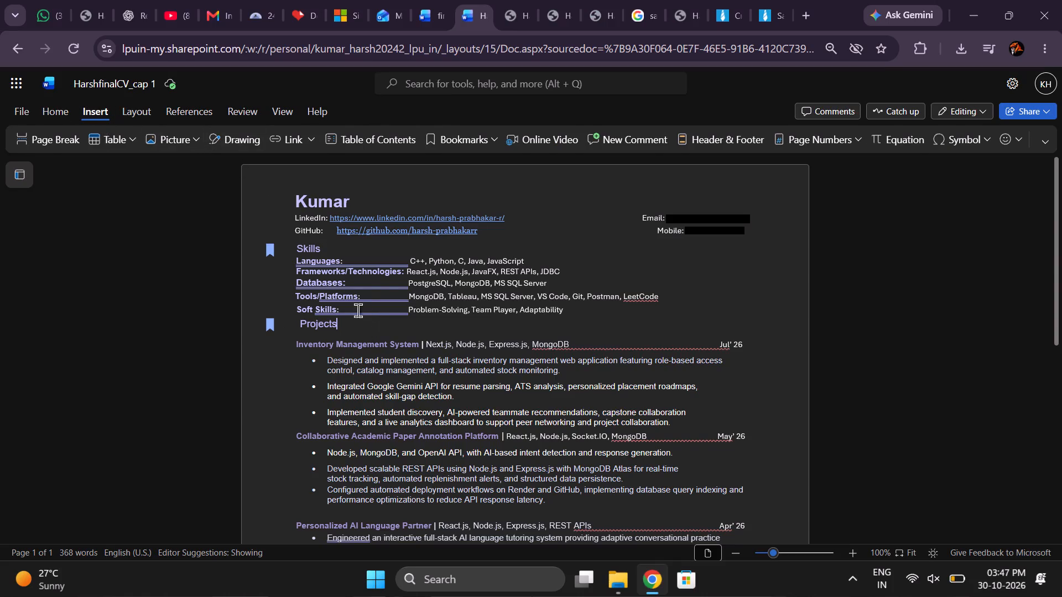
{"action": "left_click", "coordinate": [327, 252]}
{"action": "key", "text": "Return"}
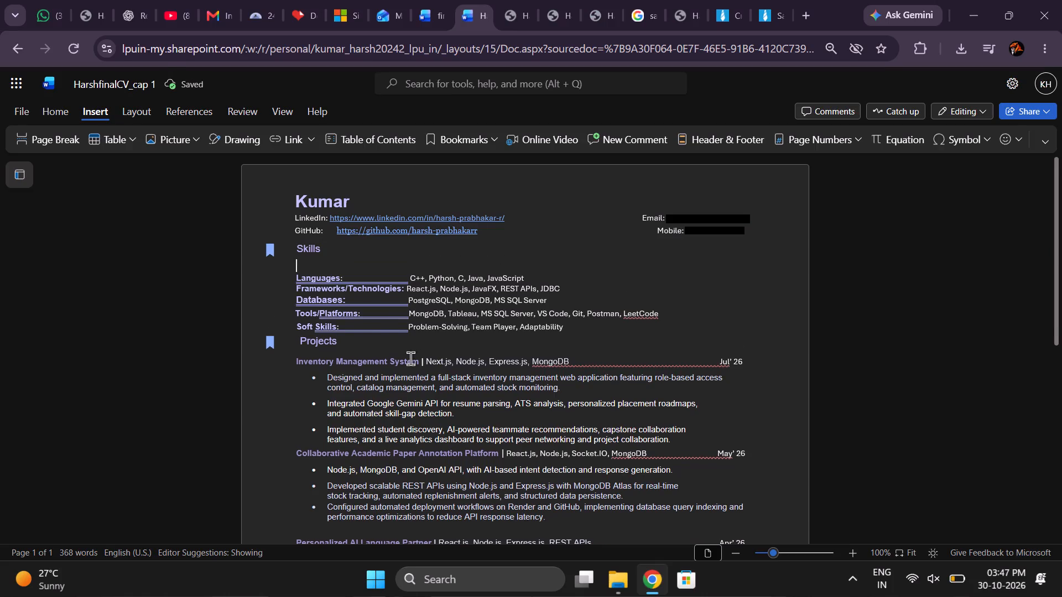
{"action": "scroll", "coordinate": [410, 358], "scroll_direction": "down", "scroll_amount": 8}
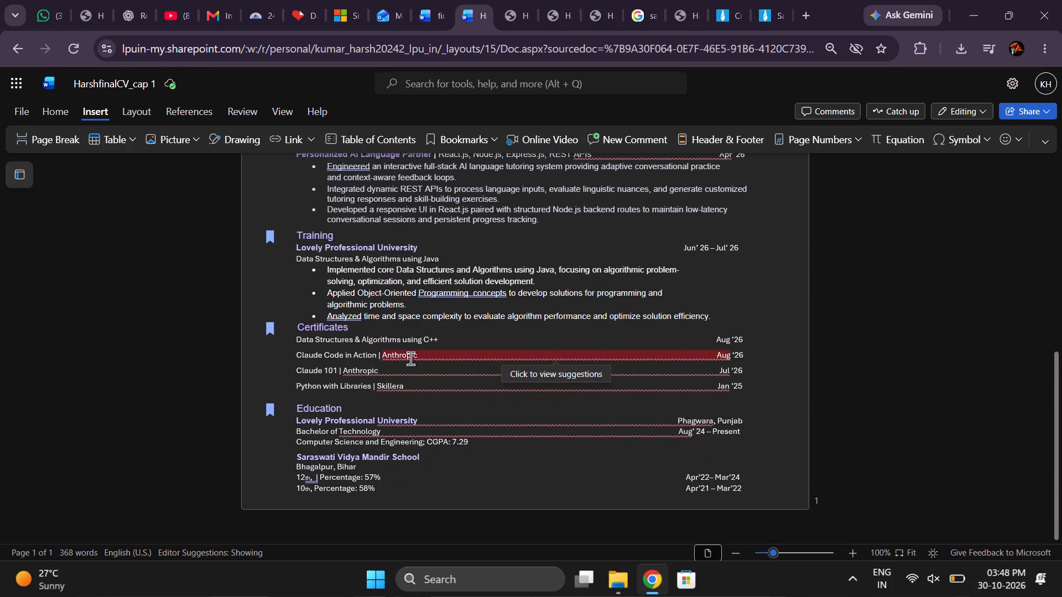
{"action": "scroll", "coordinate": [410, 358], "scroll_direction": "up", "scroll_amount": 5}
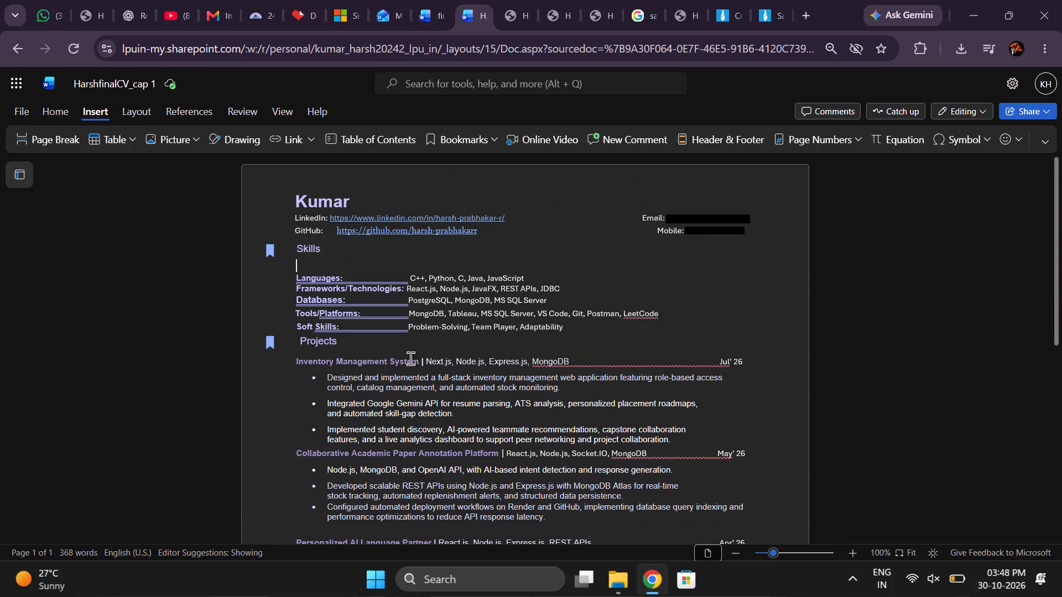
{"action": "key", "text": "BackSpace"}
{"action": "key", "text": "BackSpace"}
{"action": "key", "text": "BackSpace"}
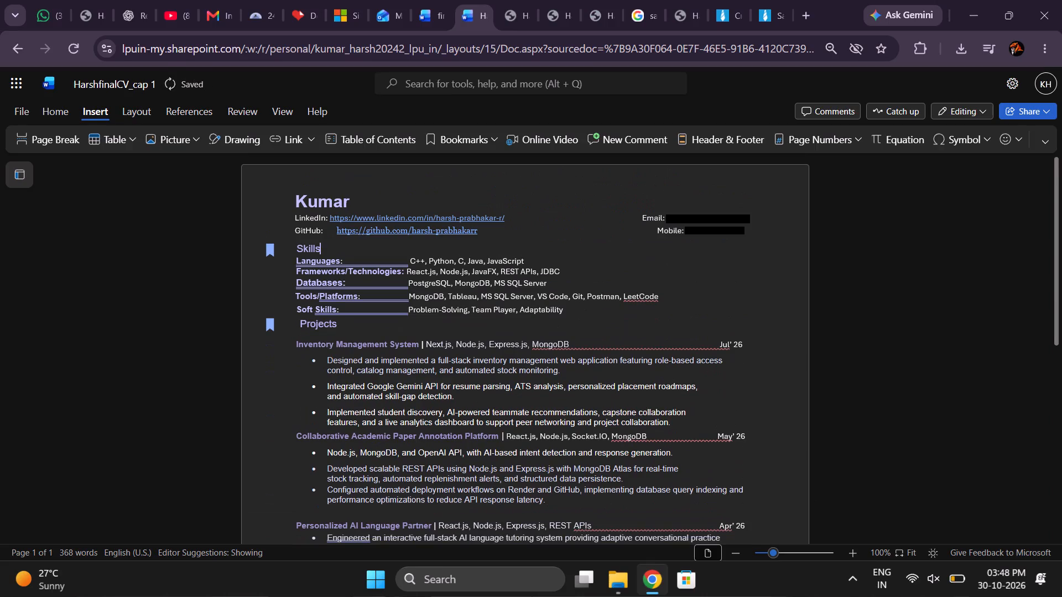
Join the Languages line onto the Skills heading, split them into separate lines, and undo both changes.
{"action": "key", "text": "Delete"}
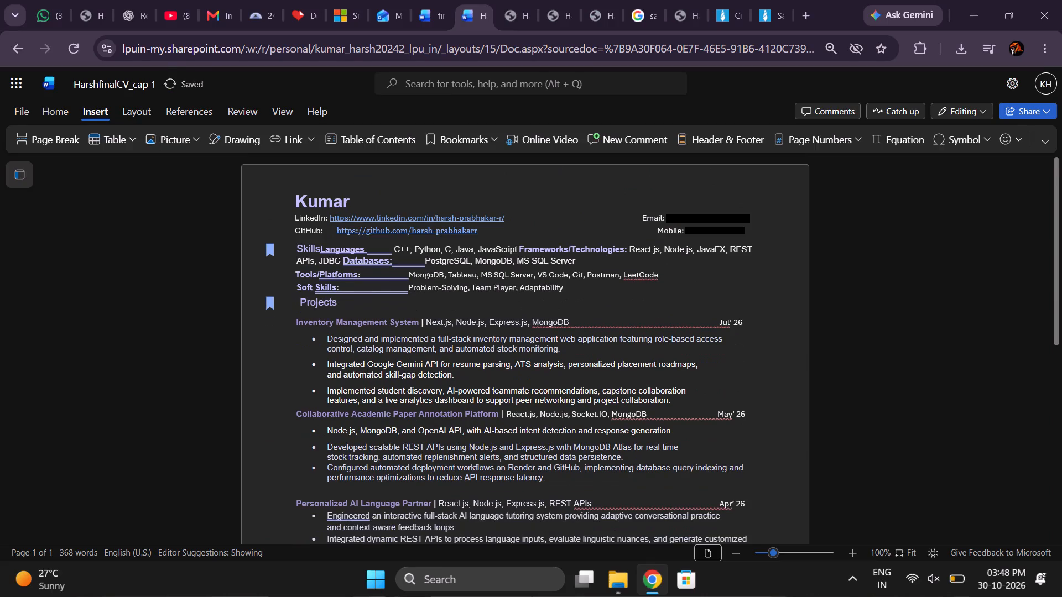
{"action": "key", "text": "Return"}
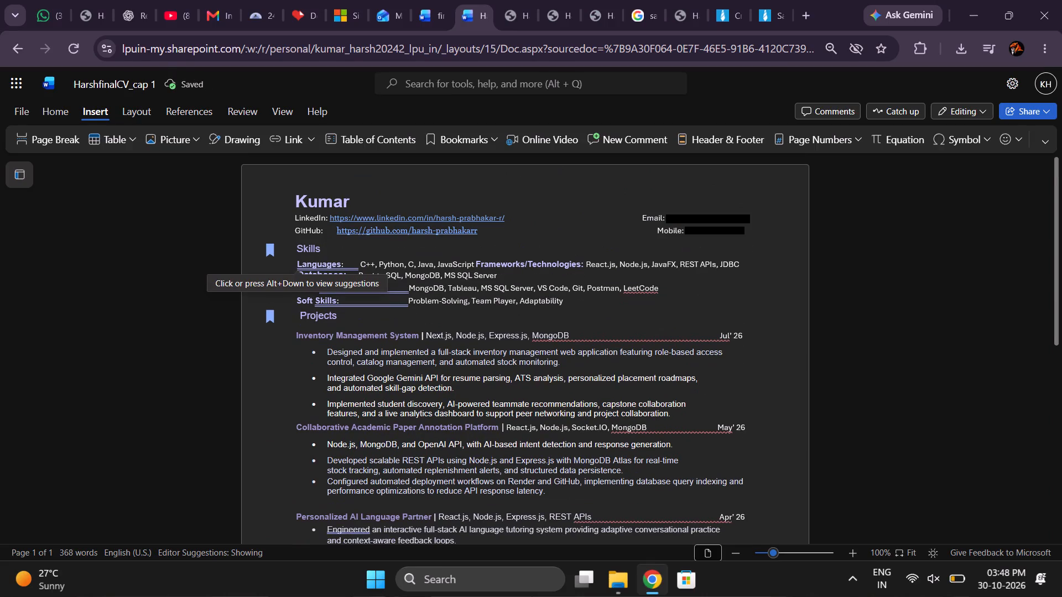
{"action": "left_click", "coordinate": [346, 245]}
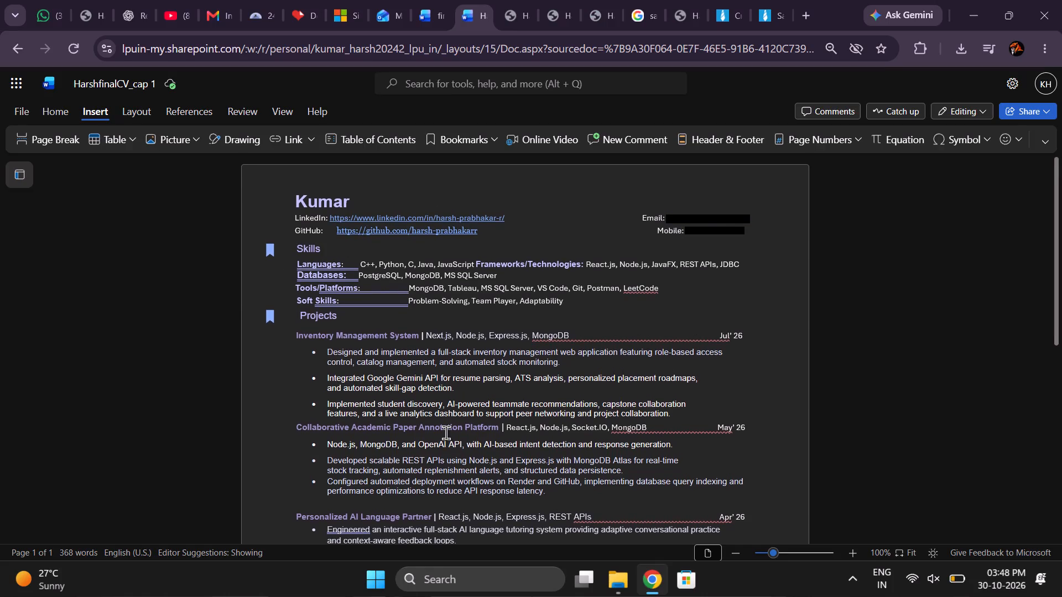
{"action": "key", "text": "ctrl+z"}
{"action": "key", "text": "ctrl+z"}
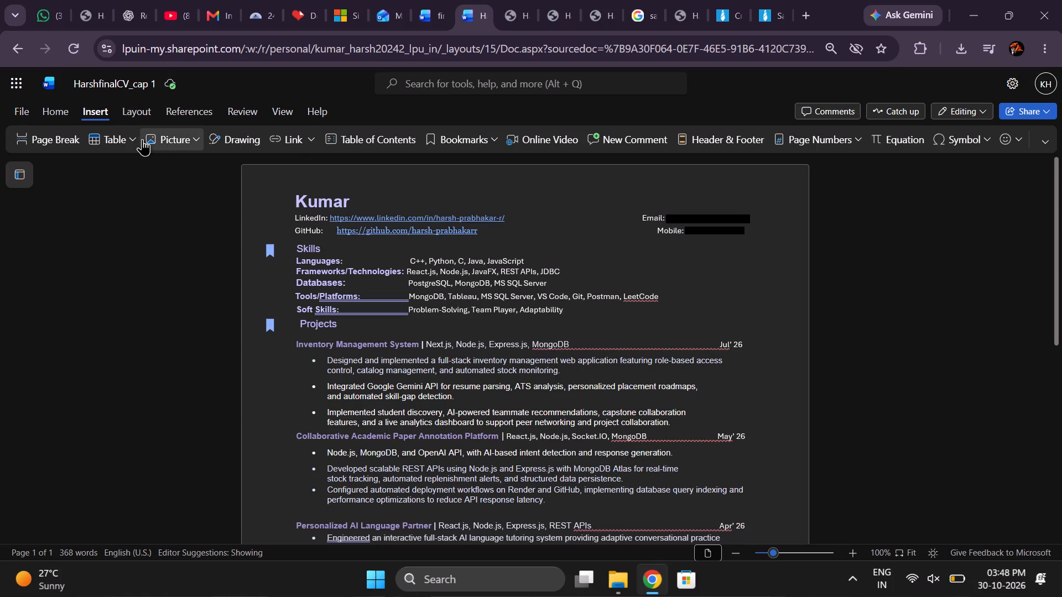
Create a new drawing with a nearly horizontal line spanning the canvas and save it below the Skills heading.
{"action": "left_click", "coordinate": [246, 146]}
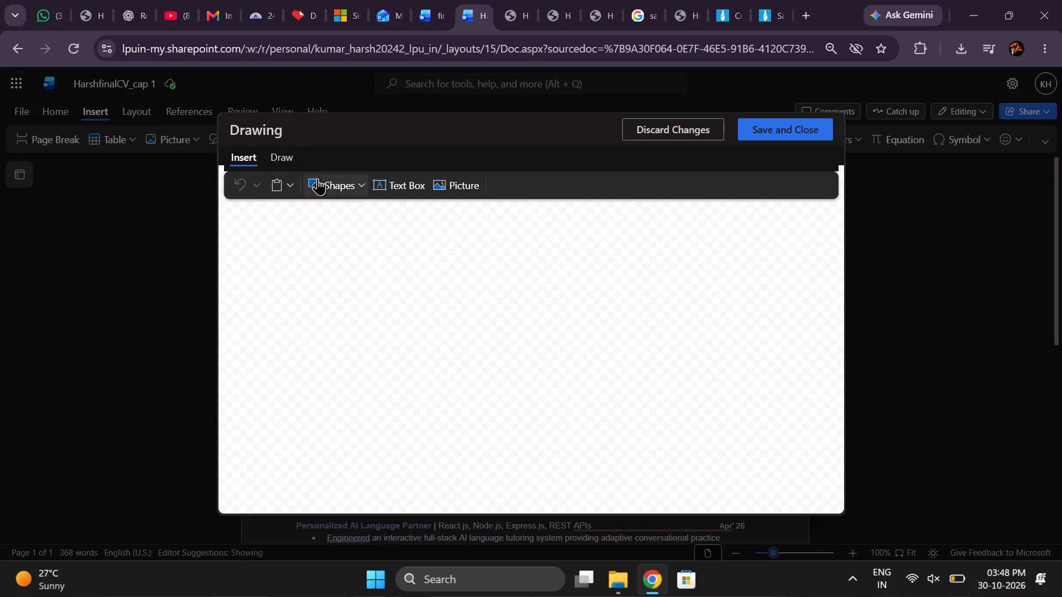
{"action": "left_click", "coordinate": [333, 186]}
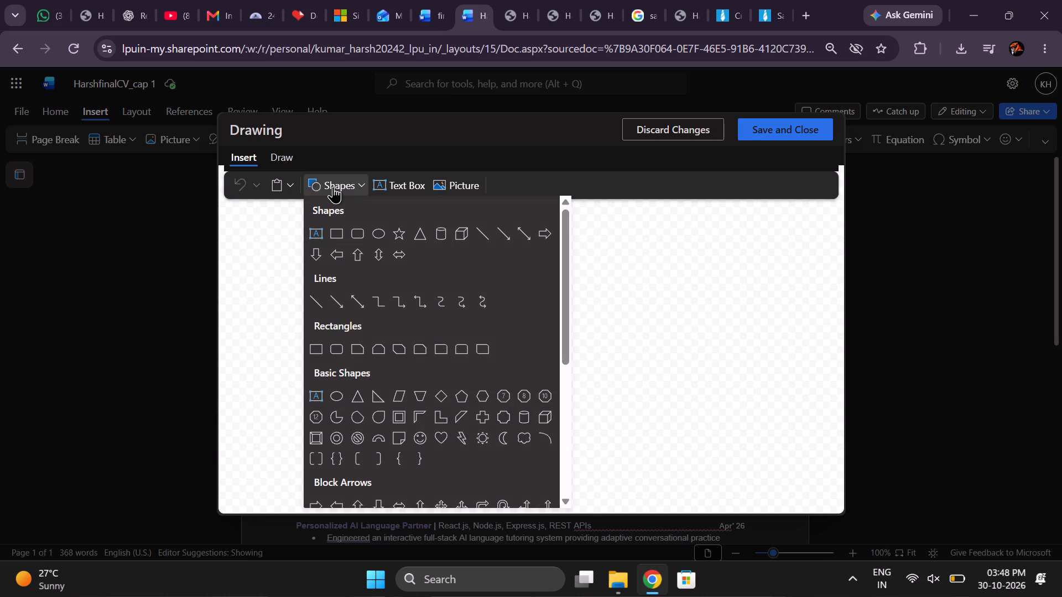
{"action": "left_click", "coordinate": [486, 231]}
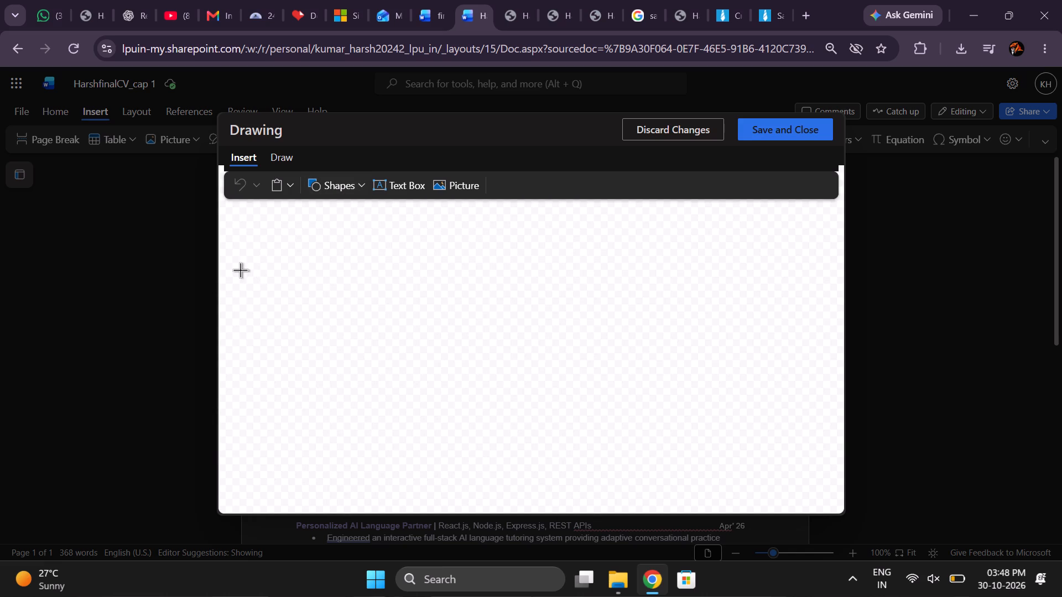
{"action": "left_click_drag", "start_coordinate": [234, 263], "coordinate": [389, 277]}
{"action": "left_click_drag", "start_coordinate": [389, 277], "coordinate": [819, 274]}
{"action": "left_click_drag", "start_coordinate": [819, 274], "coordinate": [820, 273]}
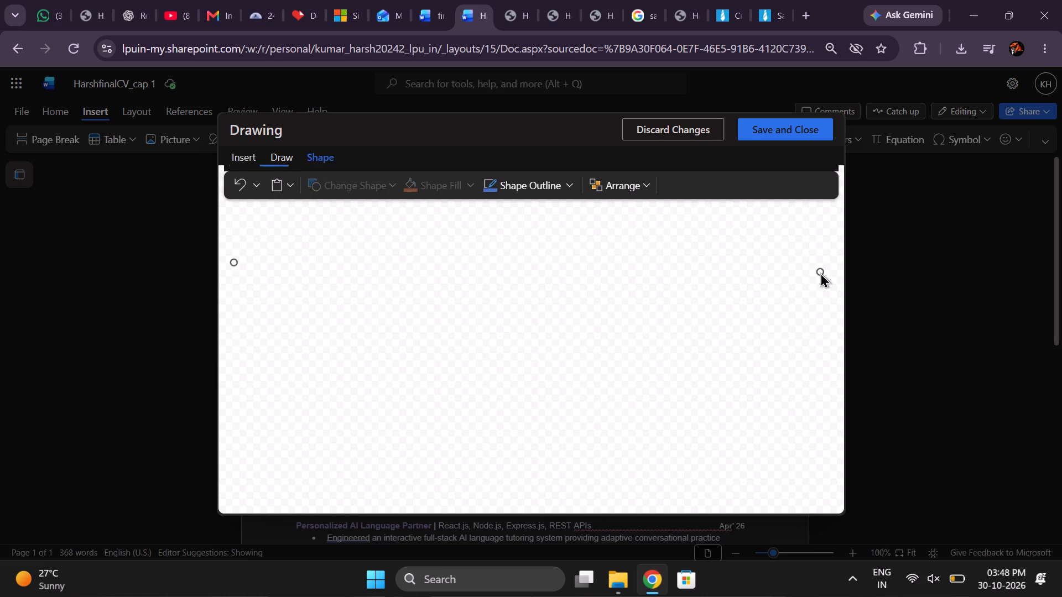
{"action": "left_click_drag", "start_coordinate": [820, 273], "coordinate": [820, 271]}
{"action": "left_click_drag", "start_coordinate": [820, 271], "coordinate": [820, 268]}
{"action": "left_click", "coordinate": [790, 121]}
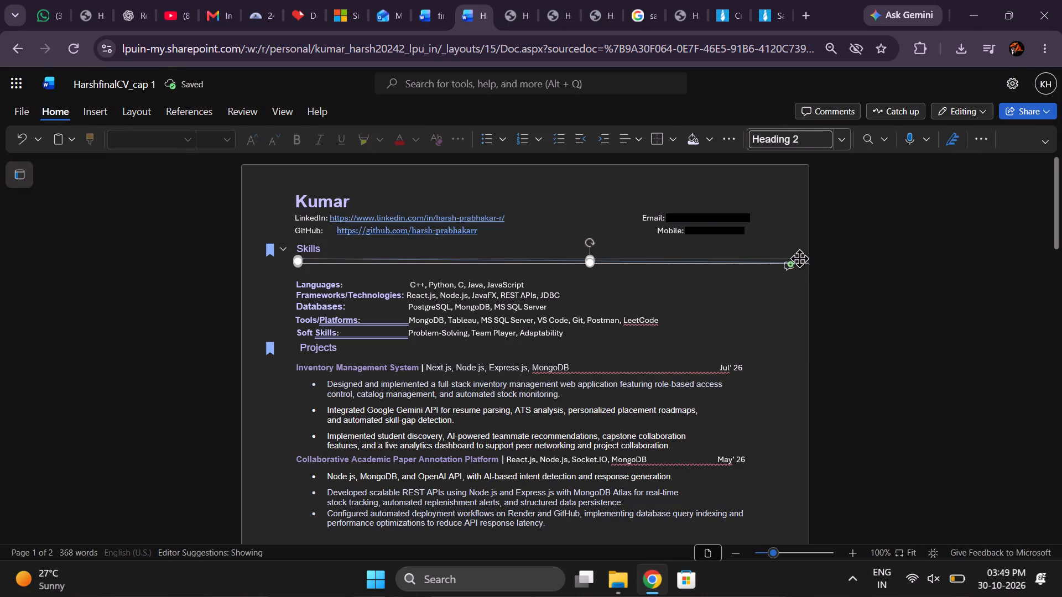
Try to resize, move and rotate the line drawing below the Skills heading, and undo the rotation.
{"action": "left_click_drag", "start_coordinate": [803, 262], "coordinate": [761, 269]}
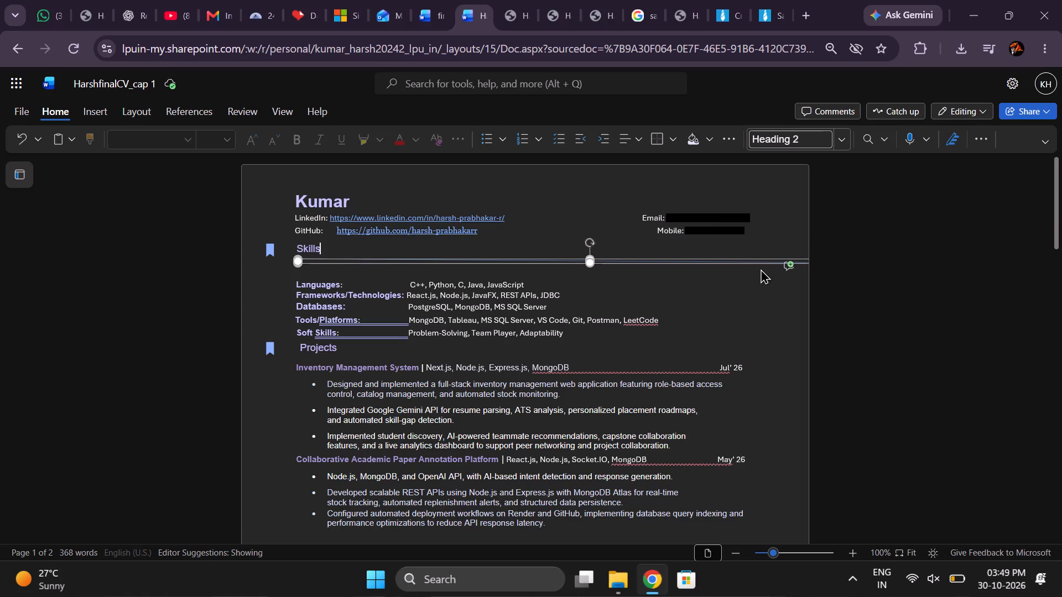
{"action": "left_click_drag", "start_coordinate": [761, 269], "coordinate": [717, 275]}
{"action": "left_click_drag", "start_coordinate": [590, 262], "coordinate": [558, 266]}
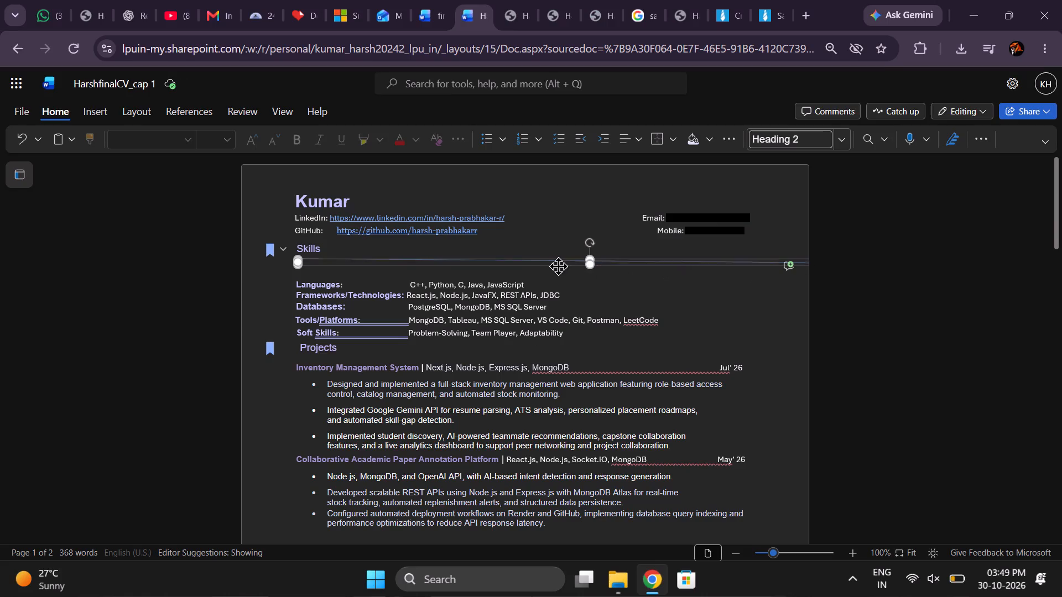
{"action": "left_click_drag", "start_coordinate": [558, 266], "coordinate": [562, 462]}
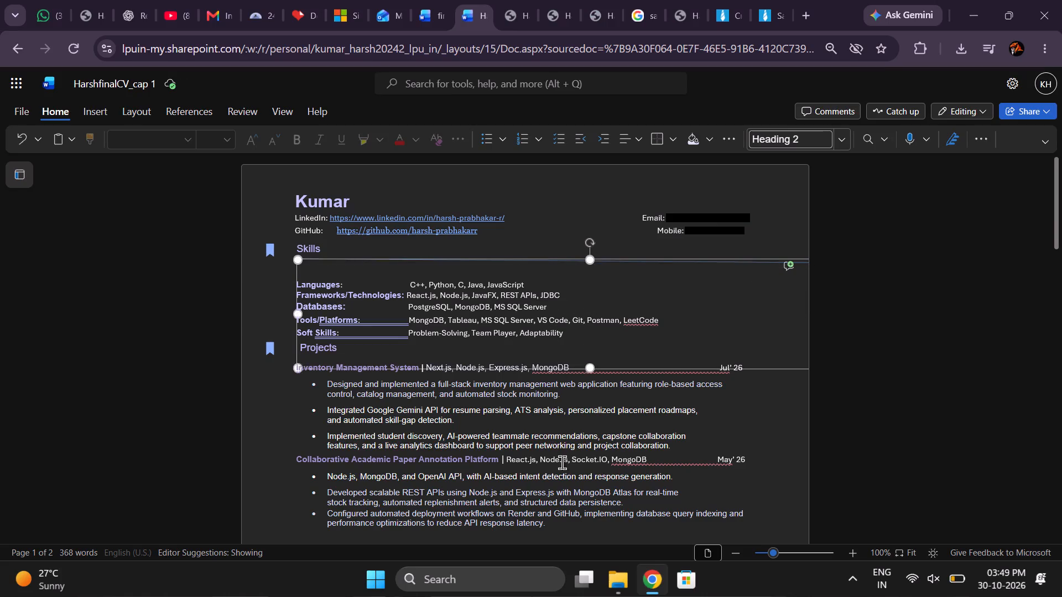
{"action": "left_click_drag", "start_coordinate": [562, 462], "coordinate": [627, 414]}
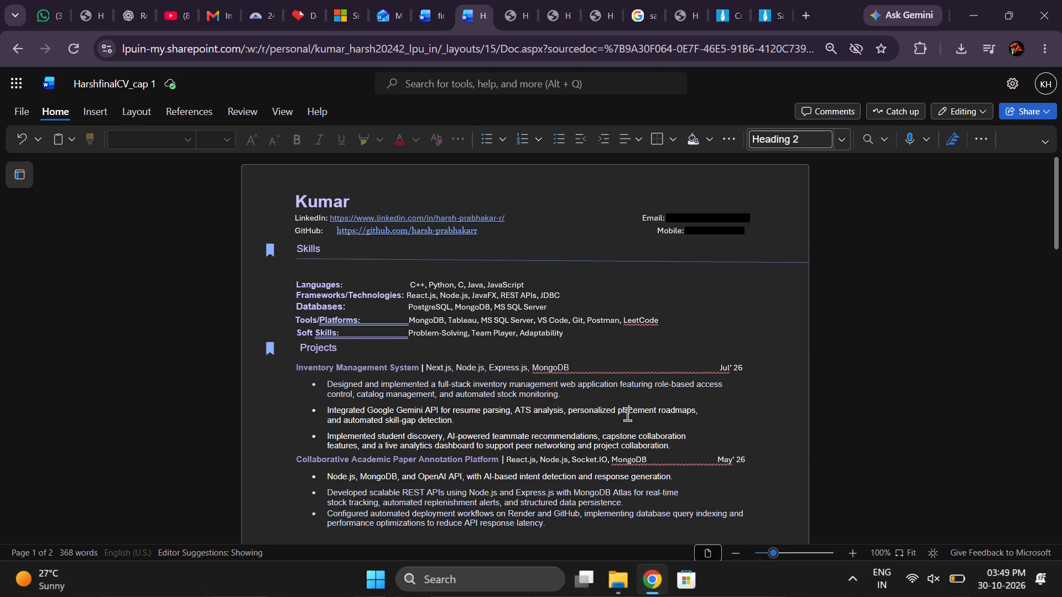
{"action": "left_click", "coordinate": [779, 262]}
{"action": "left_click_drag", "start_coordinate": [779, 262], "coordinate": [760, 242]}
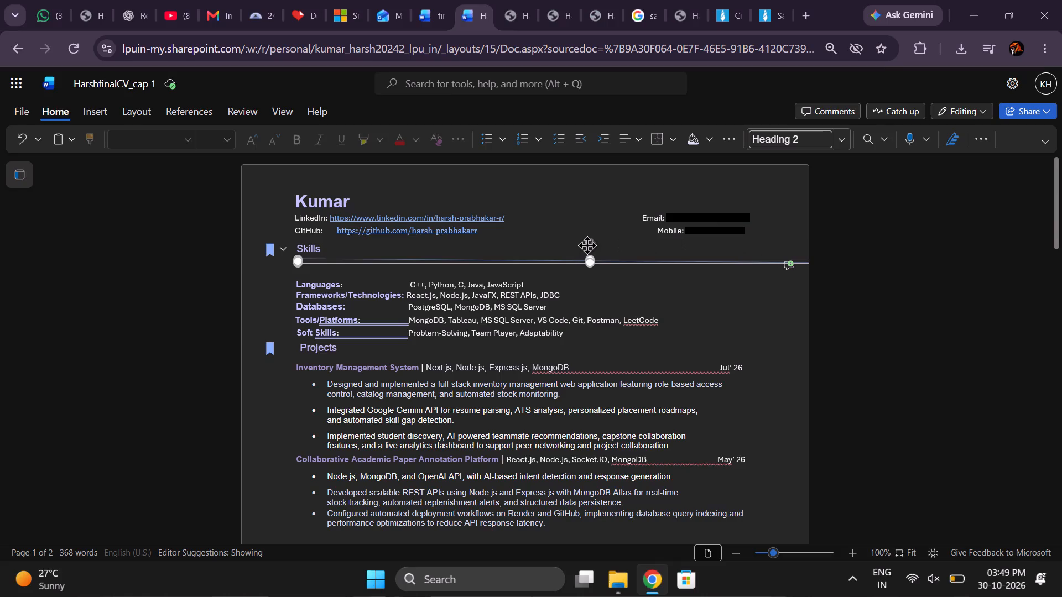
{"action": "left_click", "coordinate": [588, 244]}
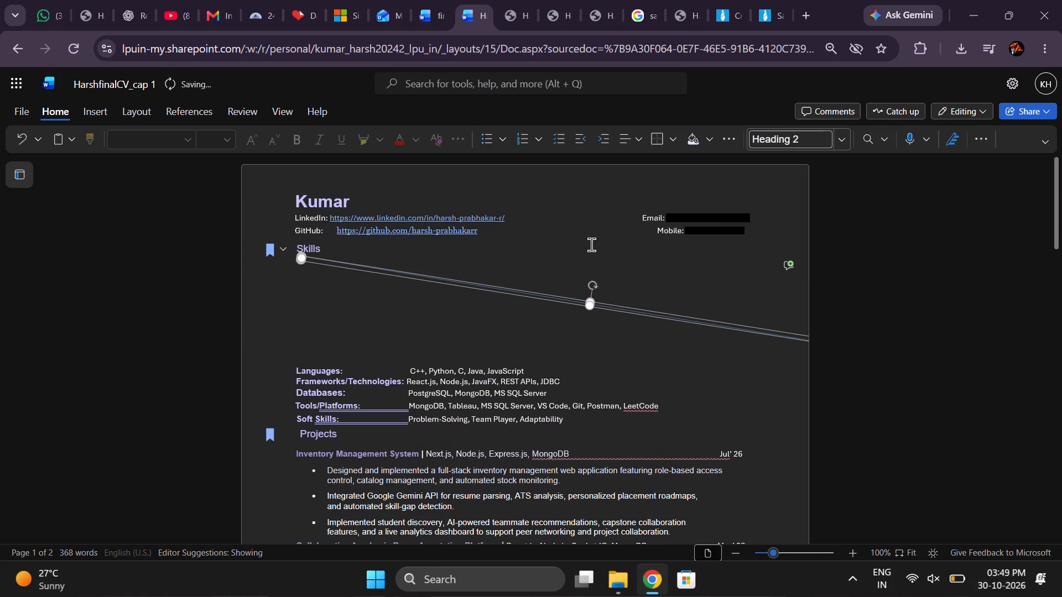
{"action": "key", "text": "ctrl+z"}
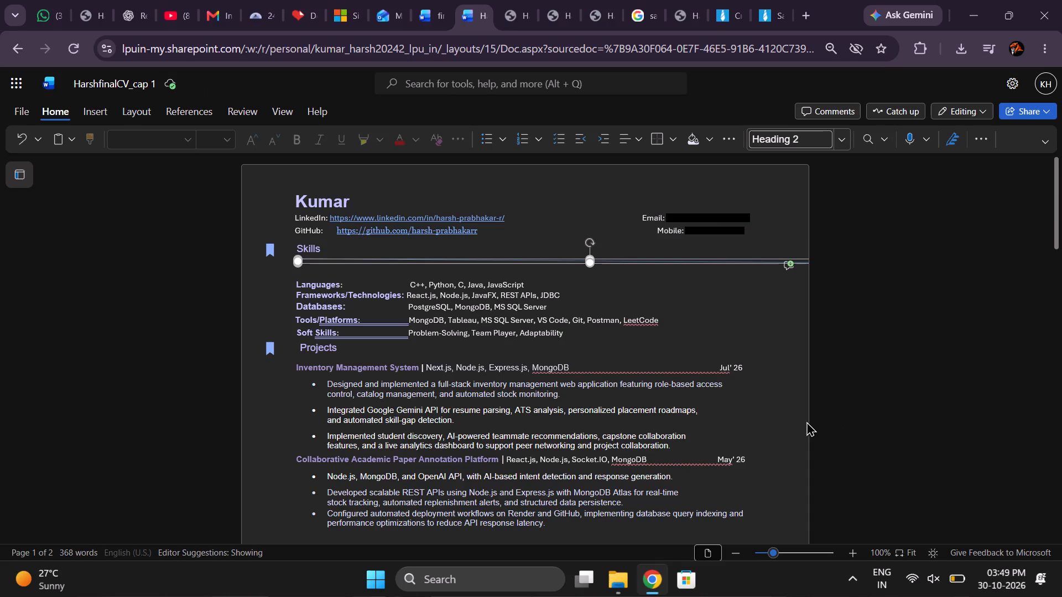
Undo the insertion of the line drawing below the Skills heading.
{"action": "key", "text": "ctrl+z"}
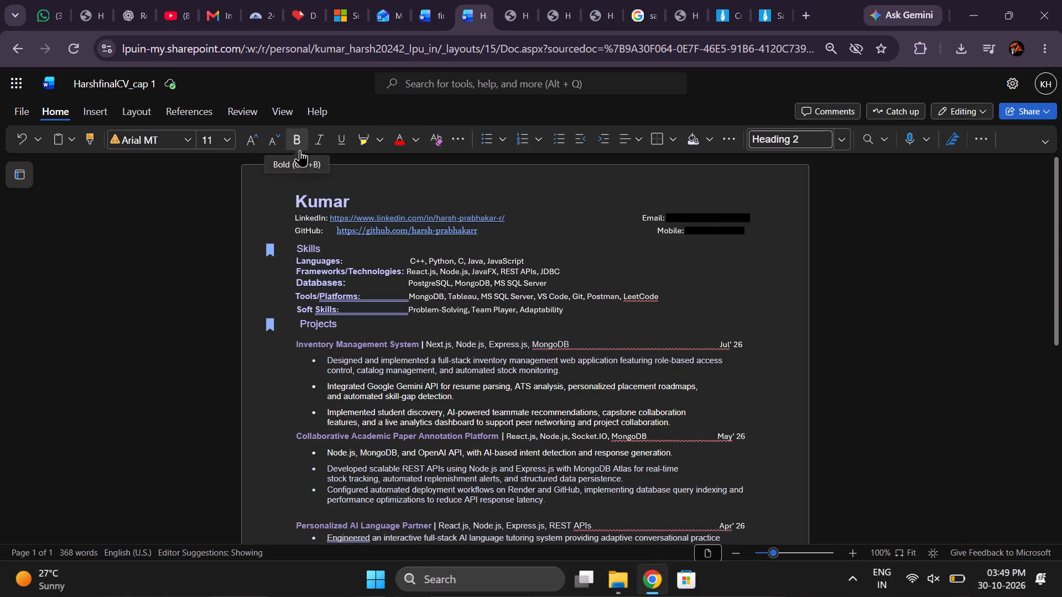
Create a new drawing for the Skills heading and draw a nearly horizontal straight line across most of the canvas width.
{"action": "left_click", "coordinate": [98, 117]}
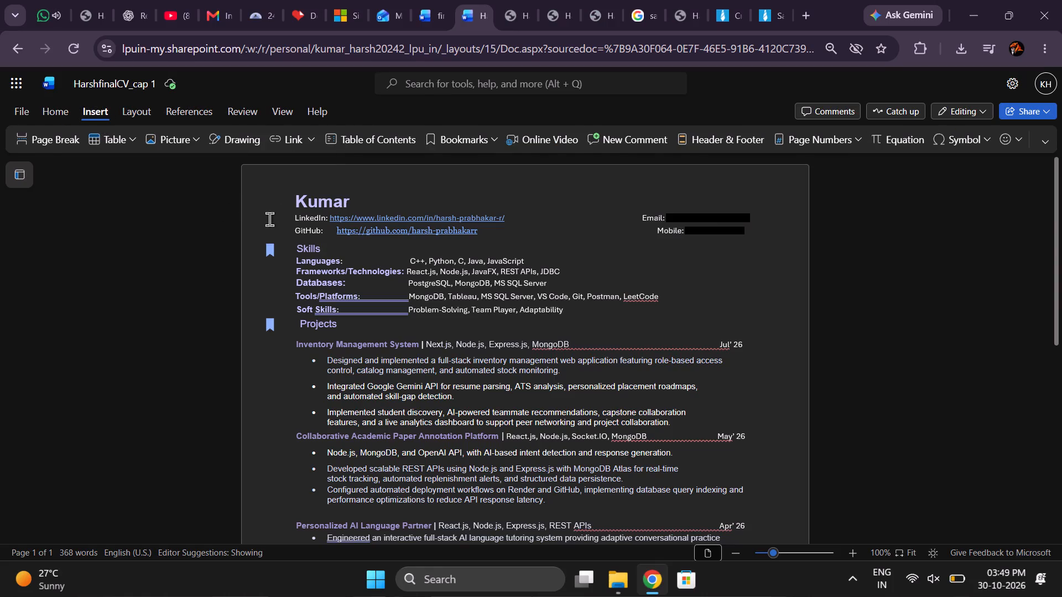
{"action": "left_click", "coordinate": [237, 147]}
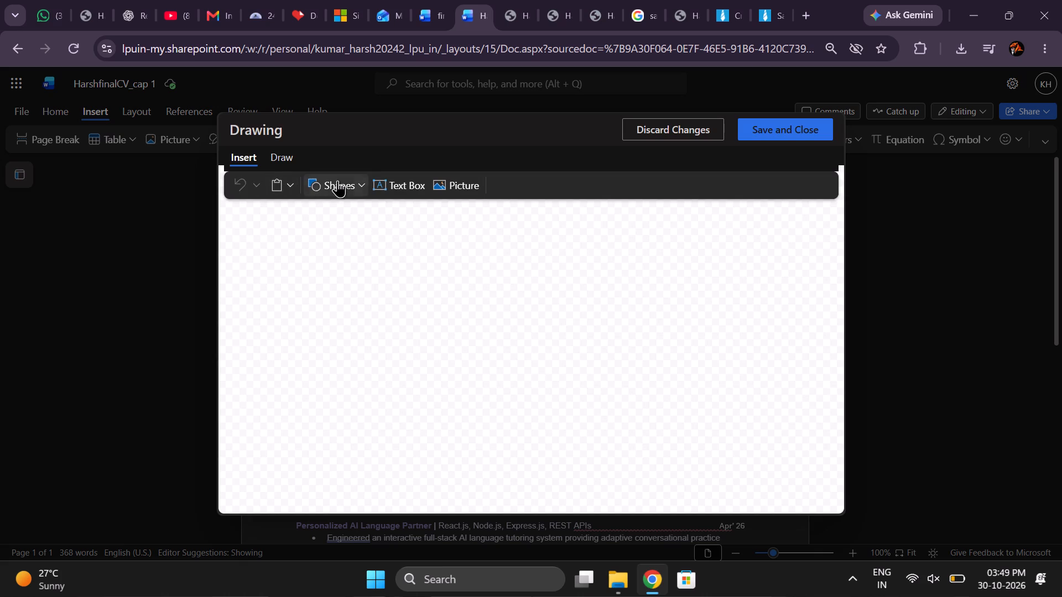
{"action": "left_click", "coordinate": [339, 180]}
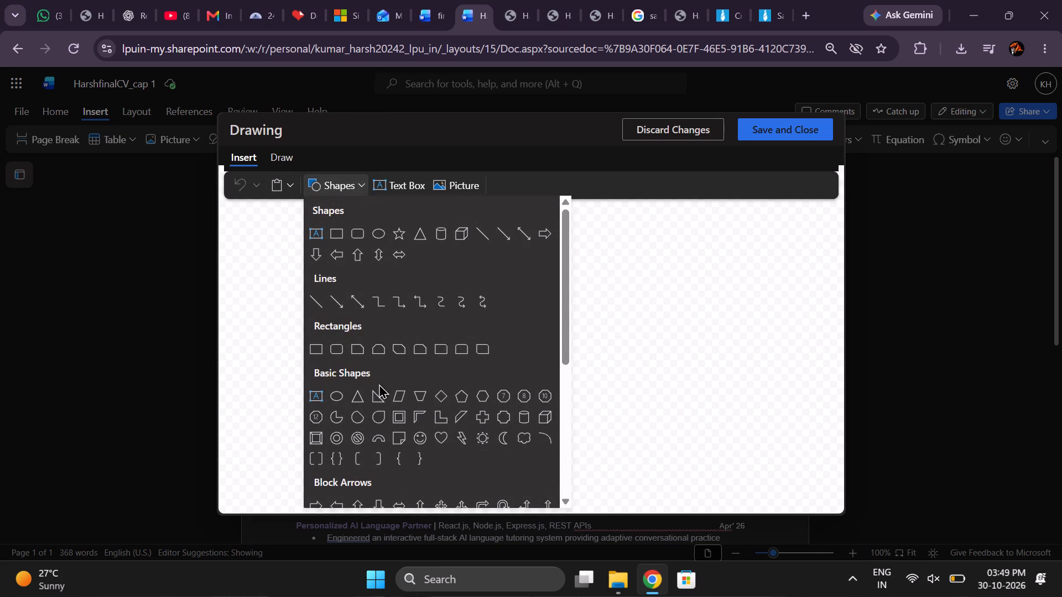
{"action": "scroll", "coordinate": [414, 350], "scroll_direction": "down", "scroll_amount": 5}
{"action": "scroll", "coordinate": [414, 350], "scroll_direction": "up", "scroll_amount": 8}
{"action": "left_click", "coordinate": [493, 228]}
{"action": "left_click", "coordinate": [482, 237]}
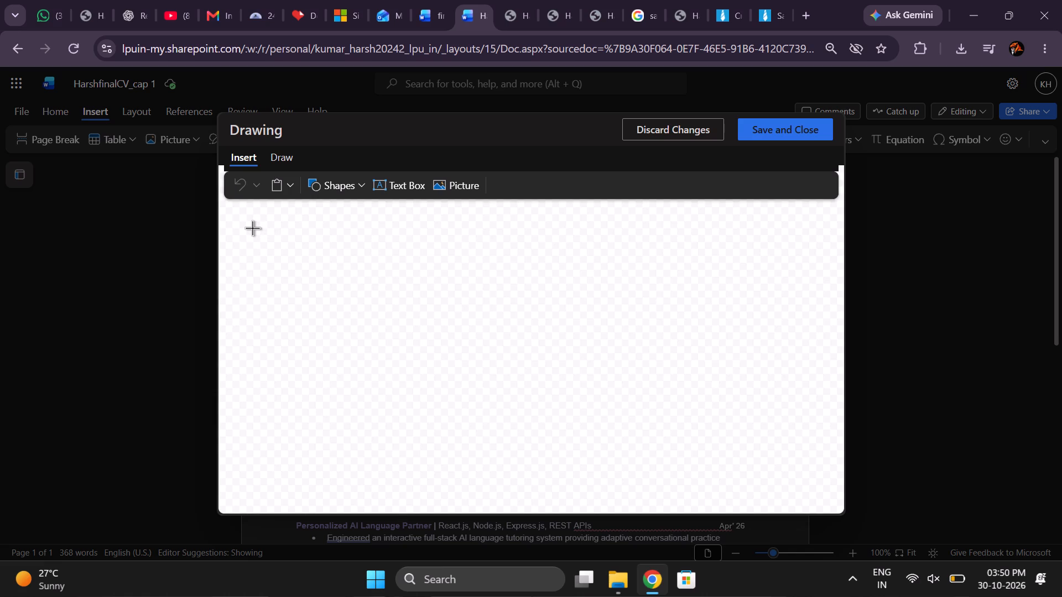
{"action": "left_click_drag", "start_coordinate": [253, 237], "coordinate": [426, 251]}
{"action": "left_click_drag", "start_coordinate": [426, 251], "coordinate": [735, 252]}
{"action": "left_click_drag", "start_coordinate": [735, 252], "coordinate": [797, 232]}
{"action": "left_click_drag", "start_coordinate": [797, 232], "coordinate": [805, 249]}
{"action": "left_click_drag", "start_coordinate": [805, 249], "coordinate": [790, 234]}
{"action": "left_click_drag", "start_coordinate": [790, 234], "coordinate": [791, 244]}
{"action": "left_click_drag", "start_coordinate": [791, 244], "coordinate": [792, 234]}
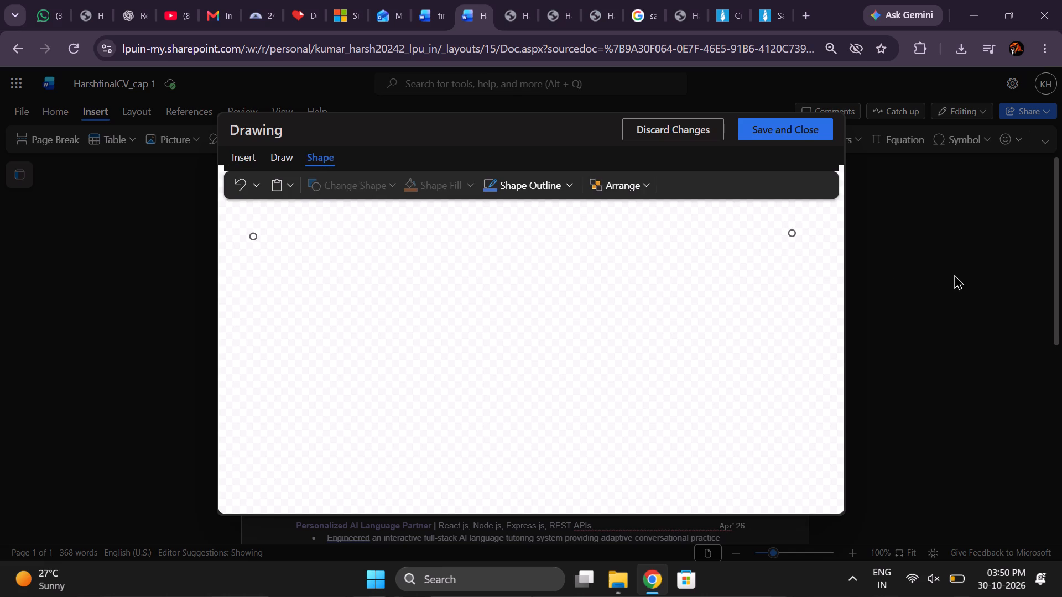
Save the line drawing into the CV below the Skills heading.
{"action": "left_click", "coordinate": [785, 135]}
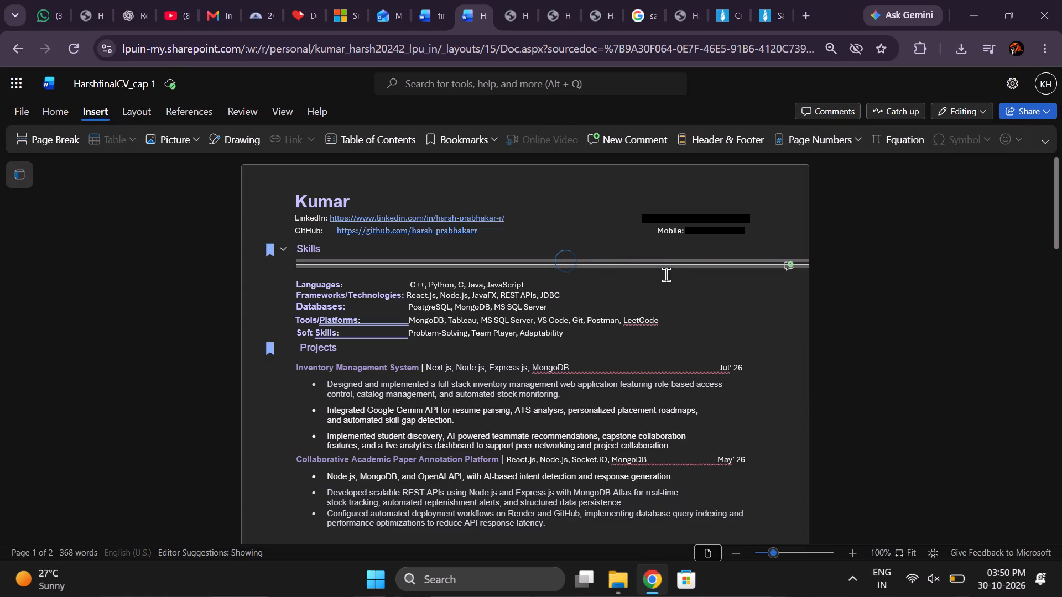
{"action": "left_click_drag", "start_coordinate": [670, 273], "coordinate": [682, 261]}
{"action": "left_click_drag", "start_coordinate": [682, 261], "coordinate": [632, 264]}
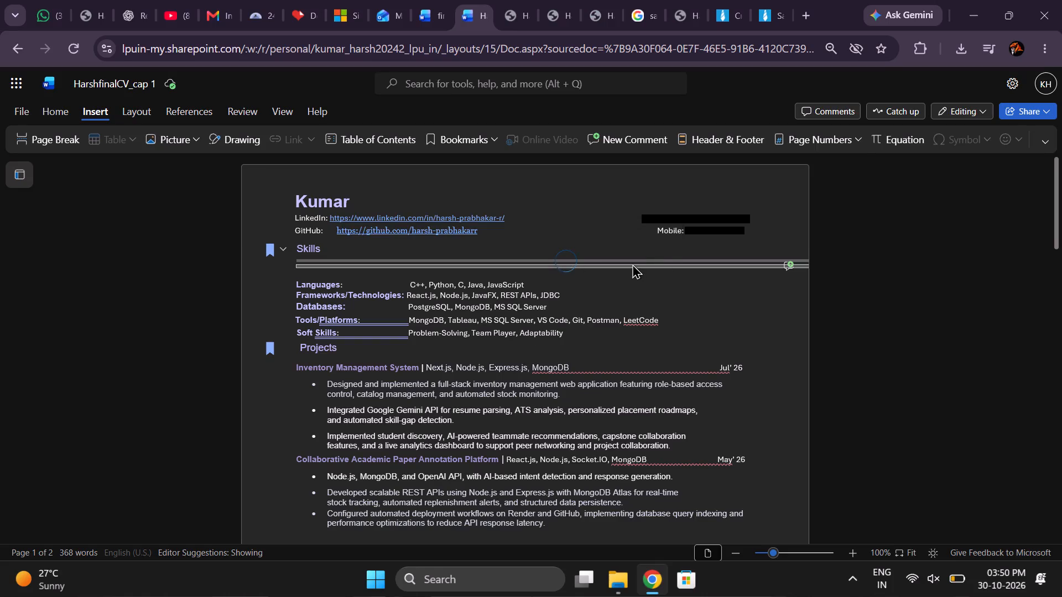